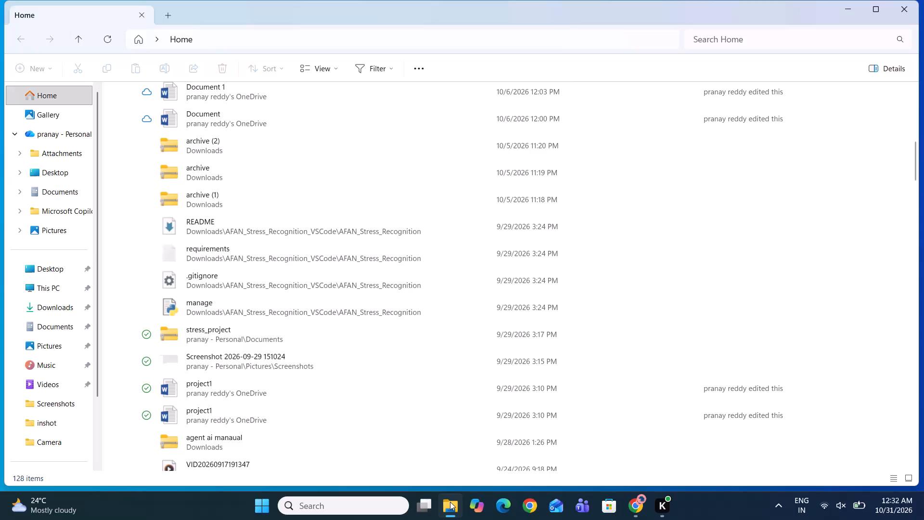
Open the Word document "major project phase 1 doc" from the recent files and dismiss the Office activation wizard.
scroll(110, 519, "up", 12)
scroll(340, 272, "up", 13)
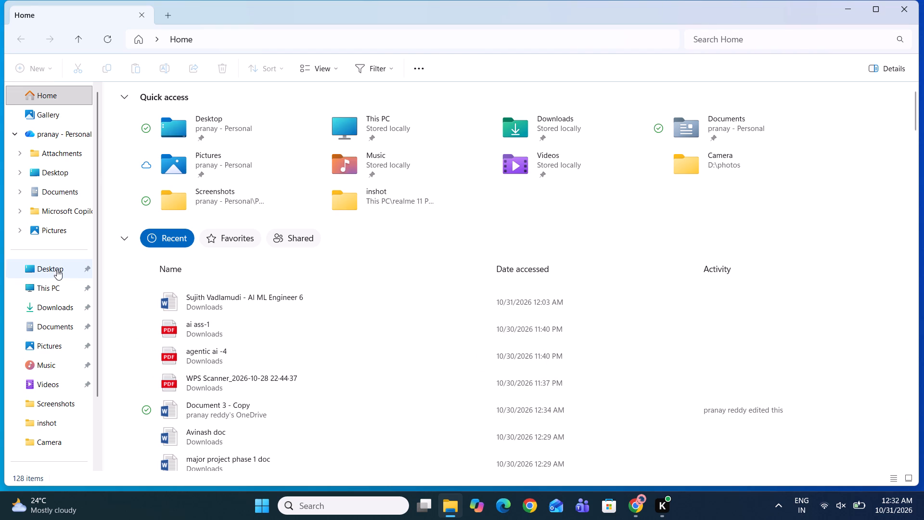
left_click(58, 306)
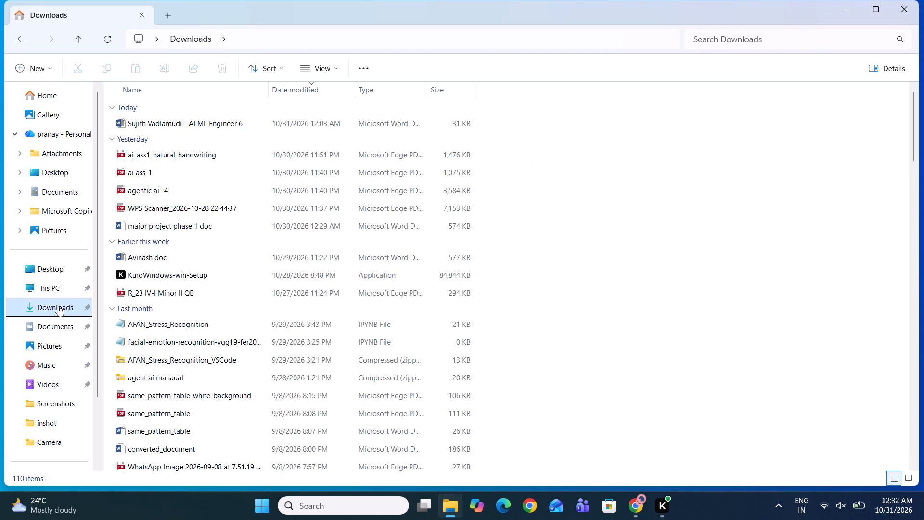
left_click(64, 272)
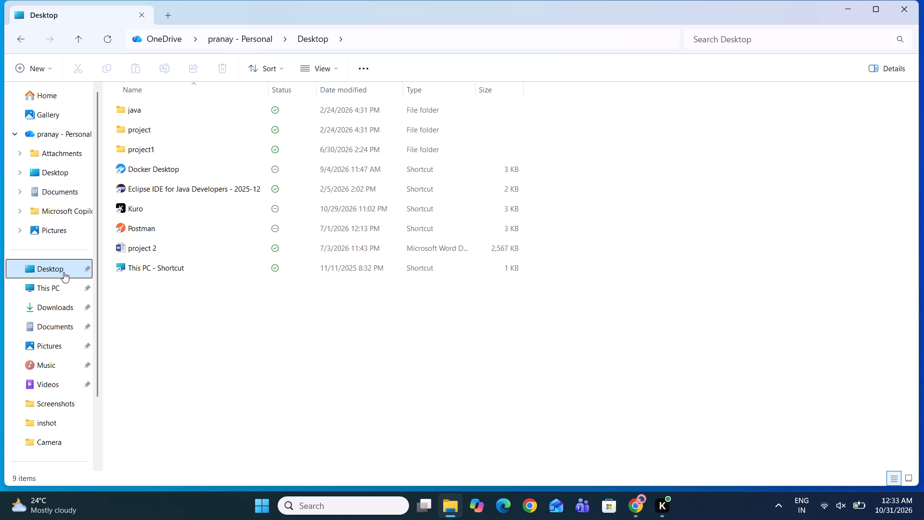
left_click(67, 100)
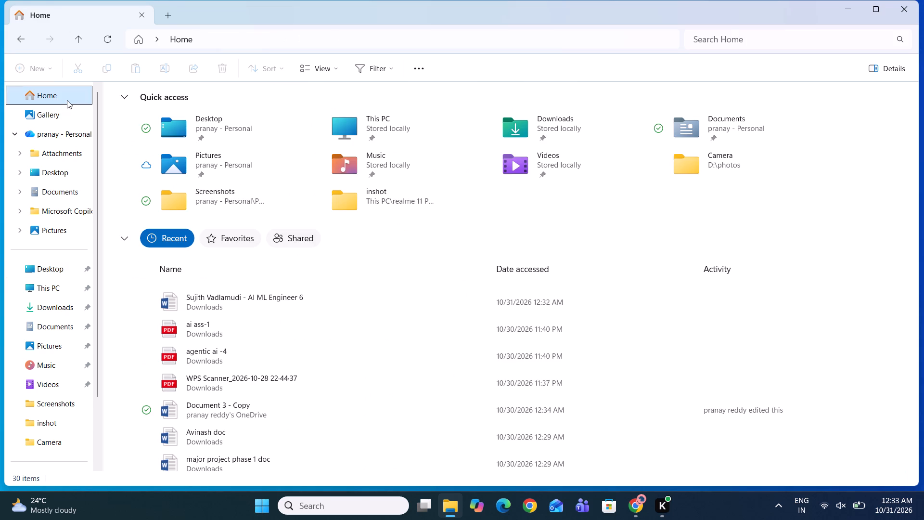
scroll(242, 327, "down", 1)
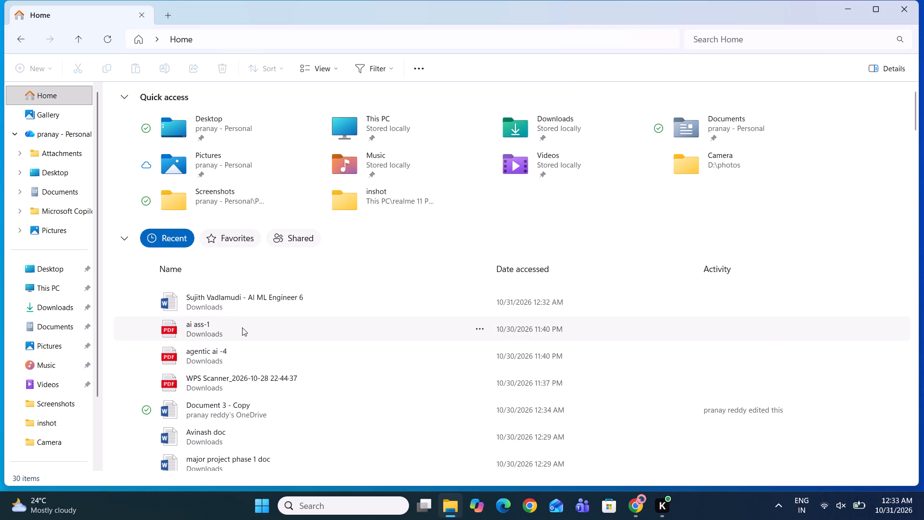
scroll(242, 327, "down", 1)
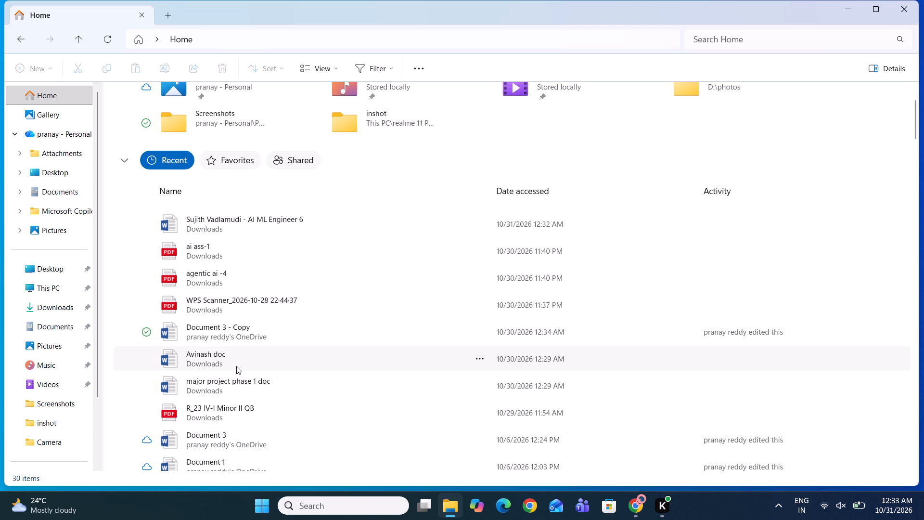
scroll(236, 366, "down", 1)
double_click(231, 355)
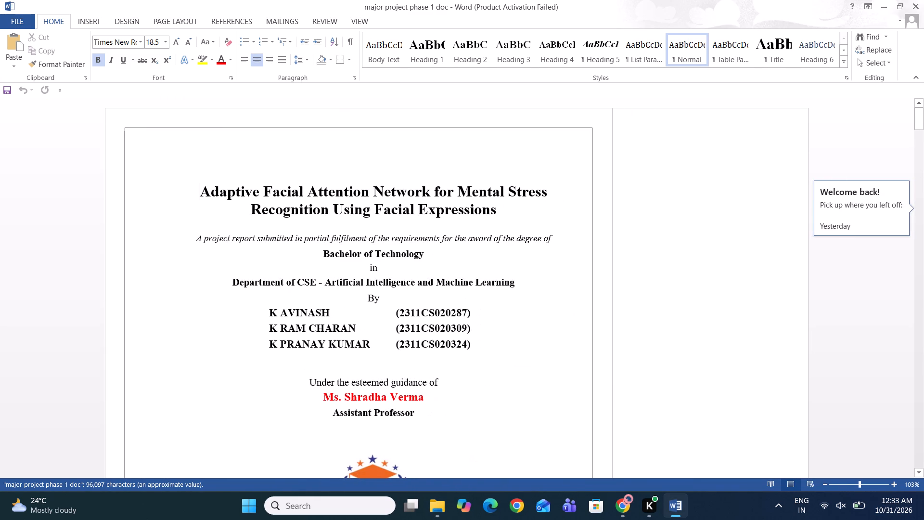
scroll(413, 349, "down", 1)
scroll(413, 349, "down", 20)
scroll(413, 349, "down", 1)
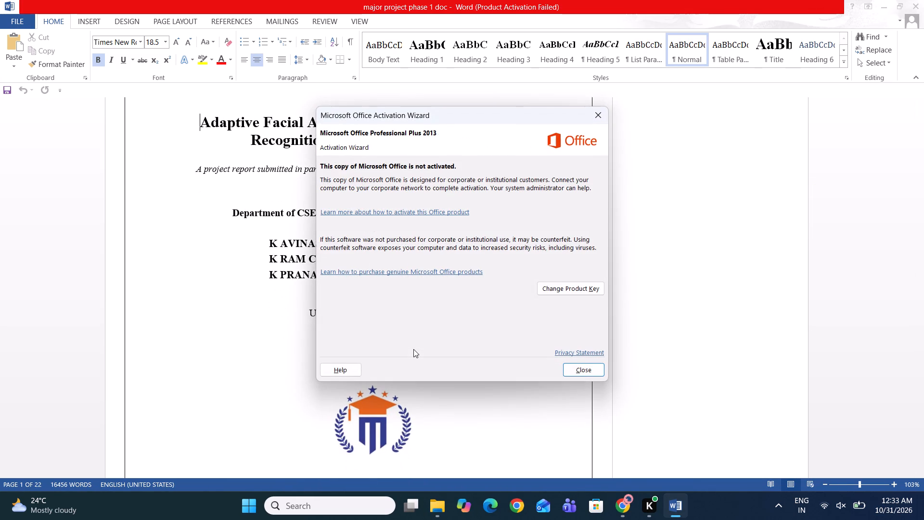
left_click(596, 113)
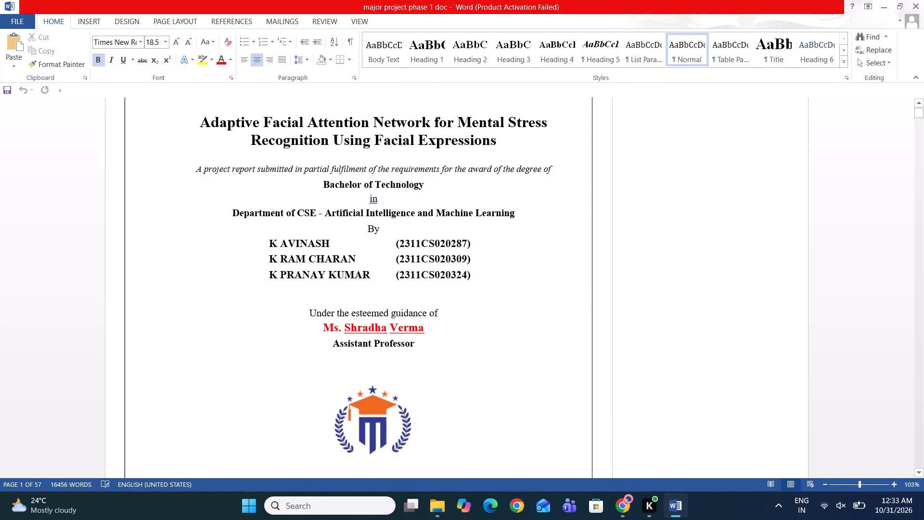
Look through the project report's title page, certificate, declaration and chapter 3 pages to check their formatting.
scroll(523, 257, "down", 20)
scroll(523, 257, "down", 20)
scroll(523, 257, "down", 15)
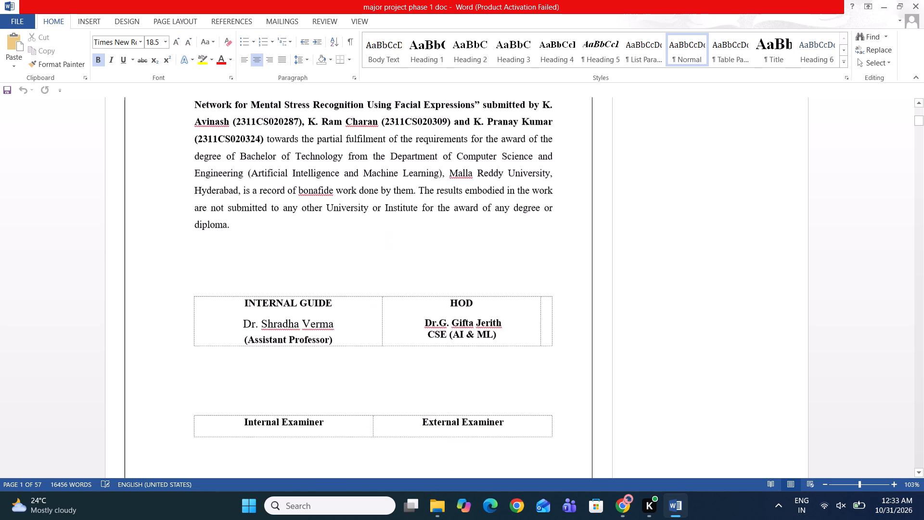
scroll(523, 257, "down", 15)
scroll(523, 257, "up", 16)
scroll(523, 257, "down", 16)
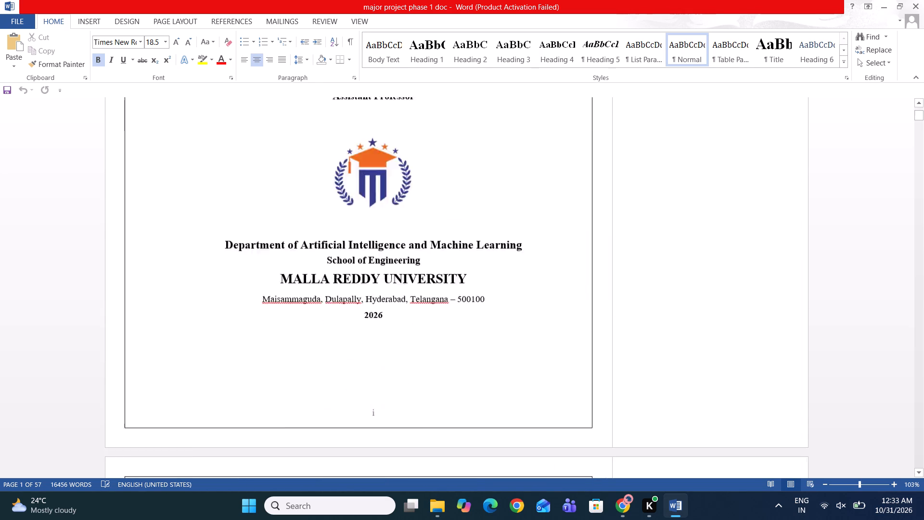
scroll(523, 257, "down", 20)
scroll(523, 257, "down", 20)
scroll(523, 257, "down", 20)
scroll(523, 257, "down", 1)
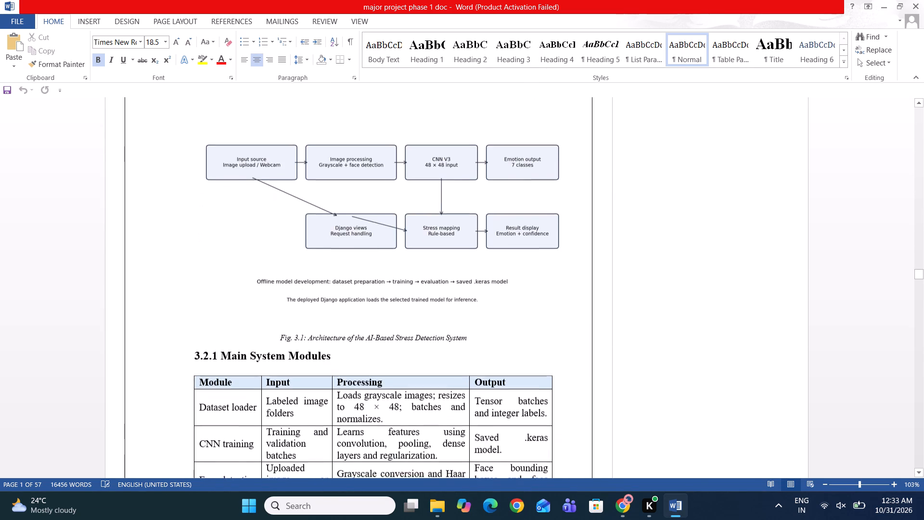
scroll(523, 257, "down", 6)
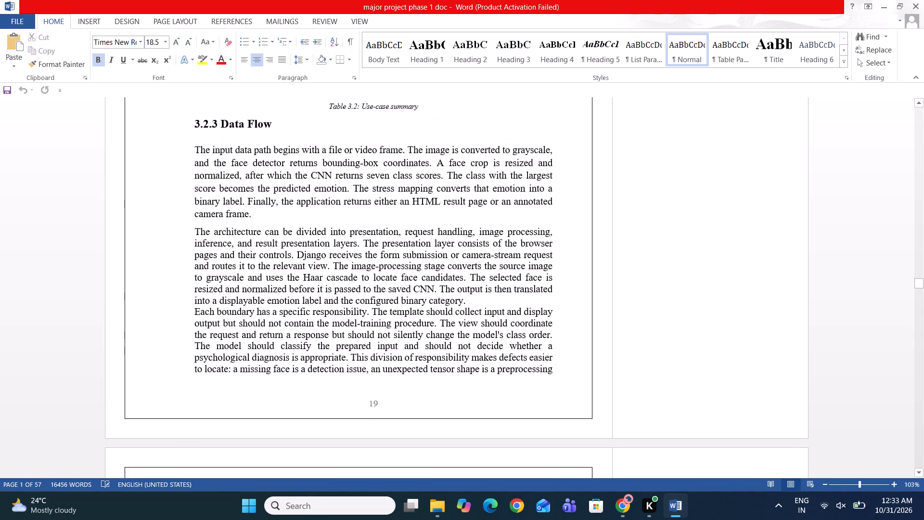
scroll(523, 257, "down", 5)
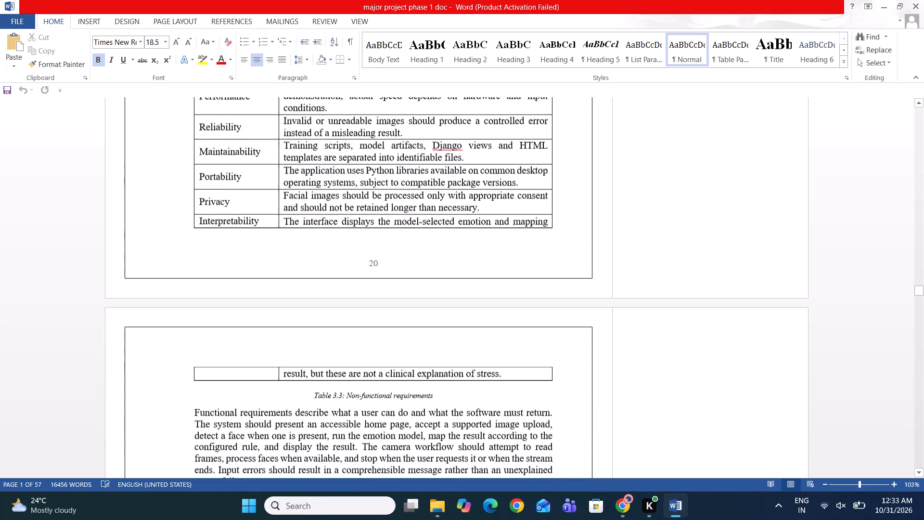
scroll(523, 257, "down", 6)
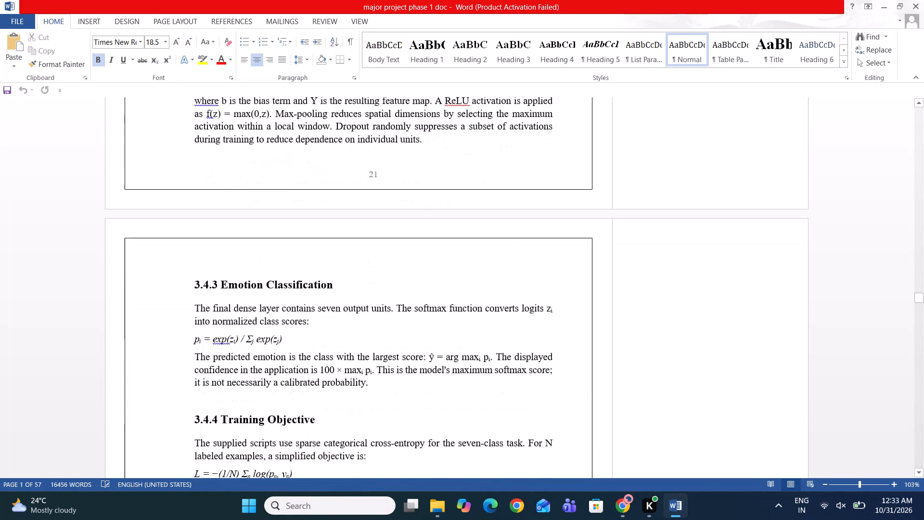
scroll(523, 257, "down", 2)
scroll(523, 257, "up", 19)
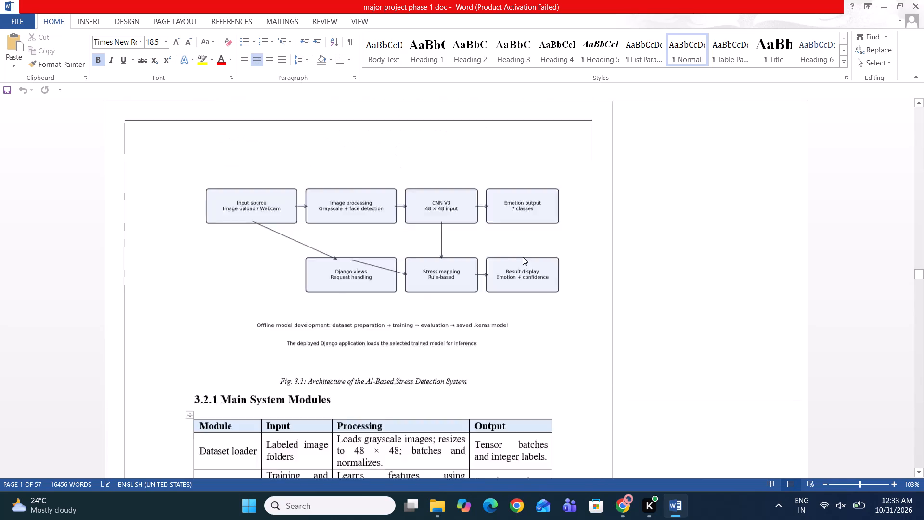
scroll(523, 257, "up", 20)
scroll(523, 257, "up", 5)
scroll(523, 257, "down", 1)
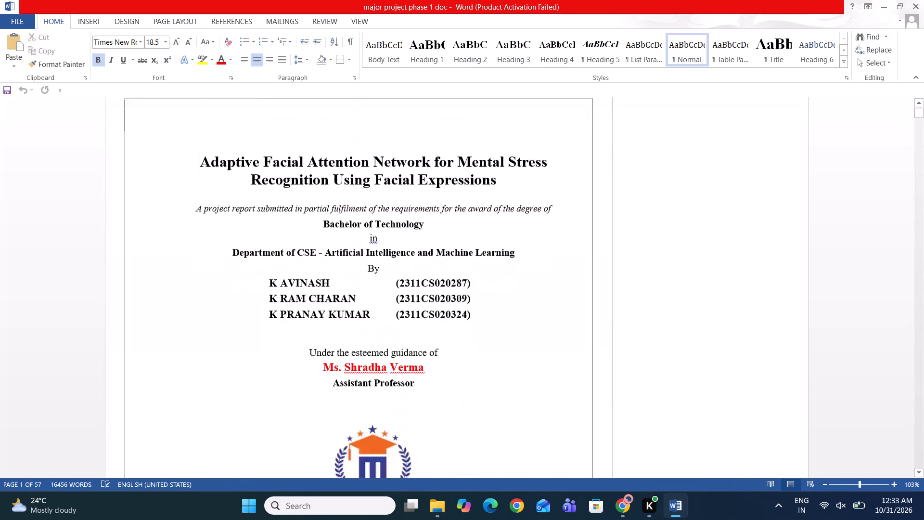
scroll(523, 257, "down", 5)
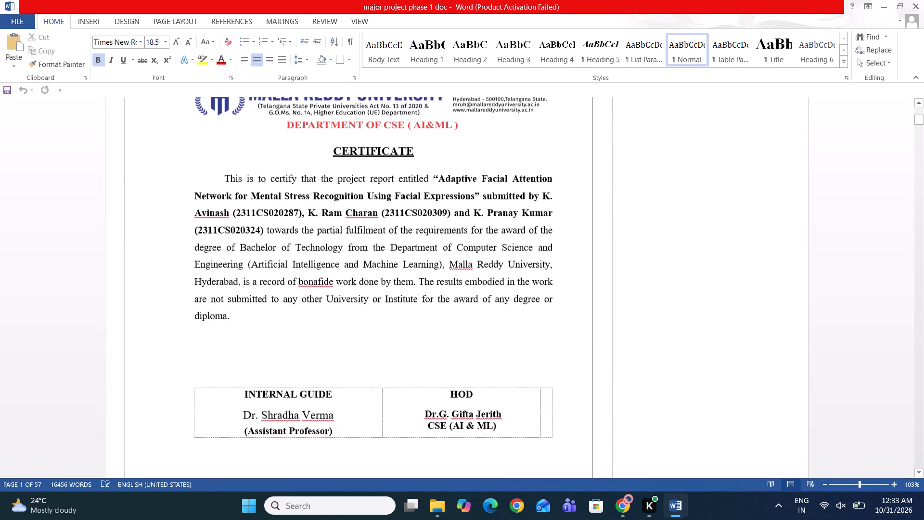
scroll(523, 257, "down", 4)
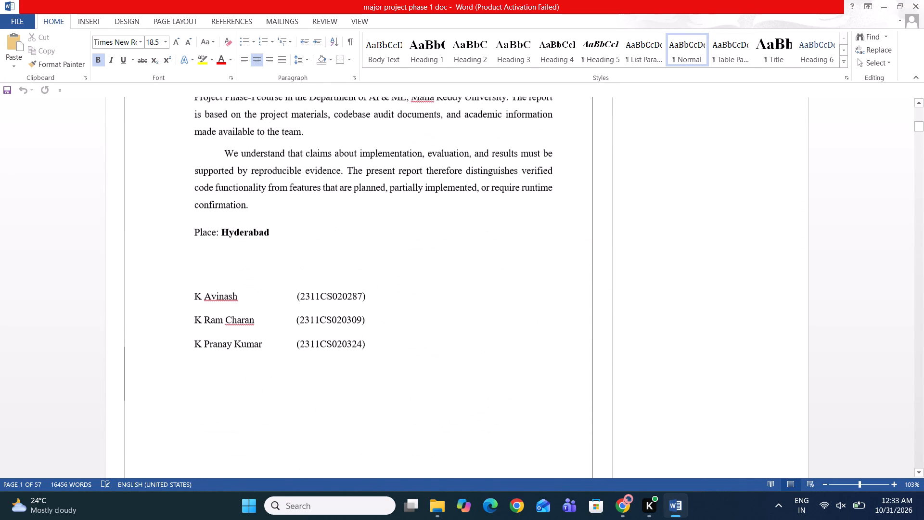
Switch the two body paragraphs under the DECLARATION heading from justified to left alignment.
left_click(363, 335)
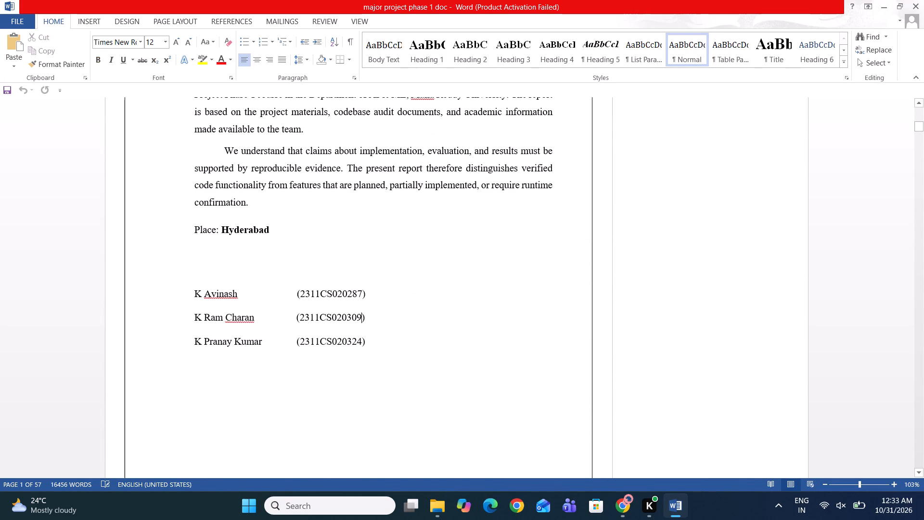
left_click(336, 164)
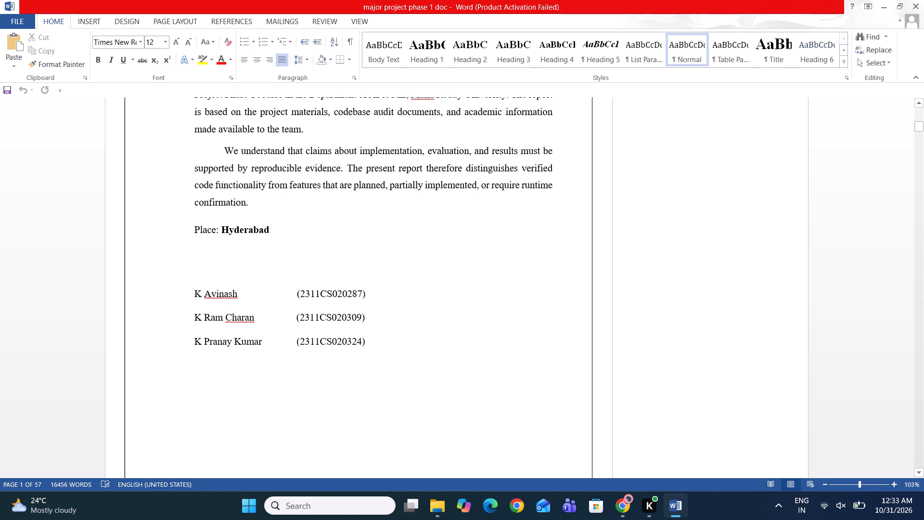
scroll(308, 223, "down", 2)
scroll(308, 223, "up", 2)
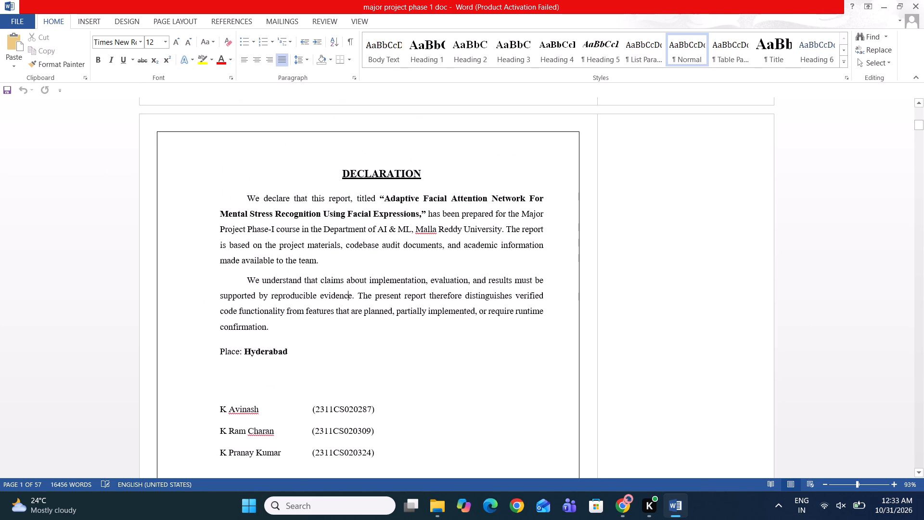
left_click_drag(236, 191, 290, 334)
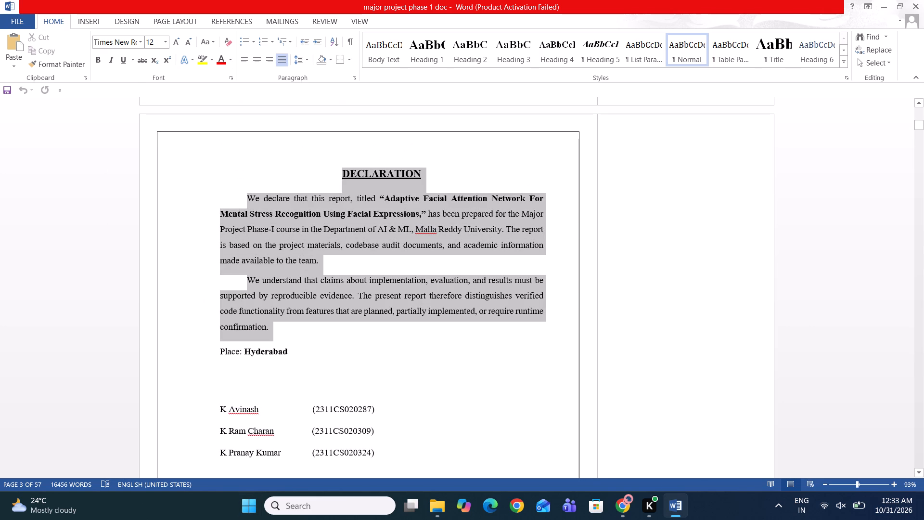
left_click_drag(290, 334, 290, 338)
left_click(290, 338)
left_click_drag(272, 330, 240, 252)
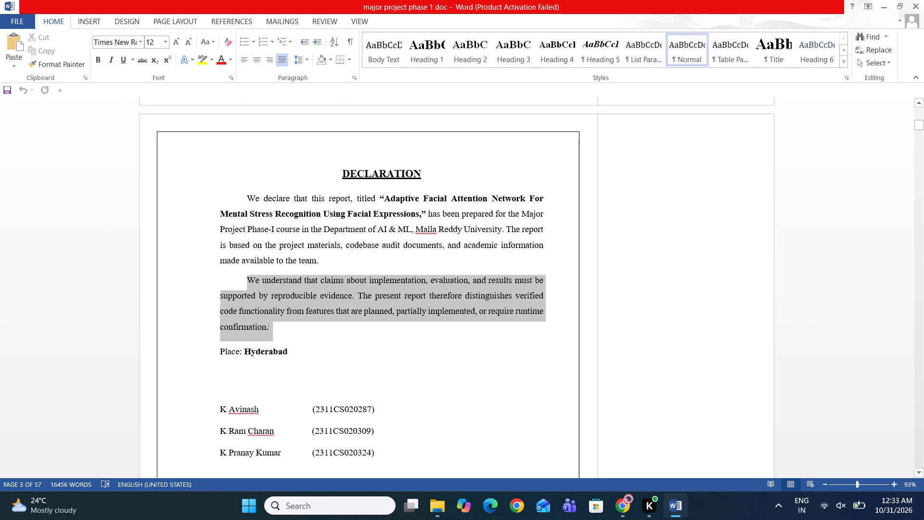
left_click_drag(240, 252, 221, 204)
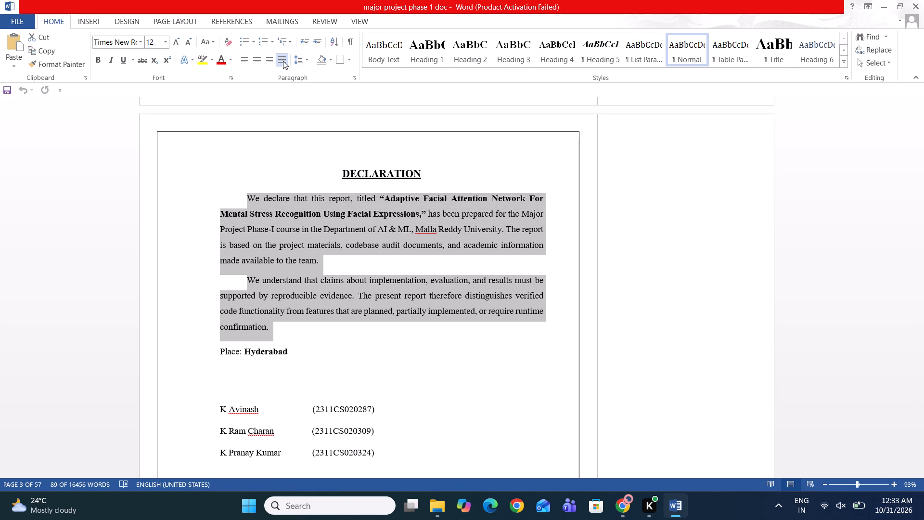
left_click(283, 60)
left_click(283, 60)
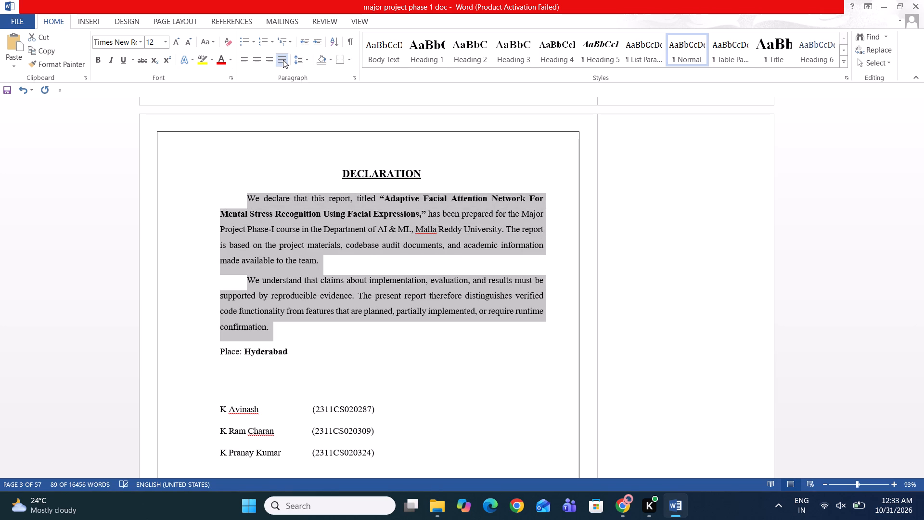
left_click(283, 60)
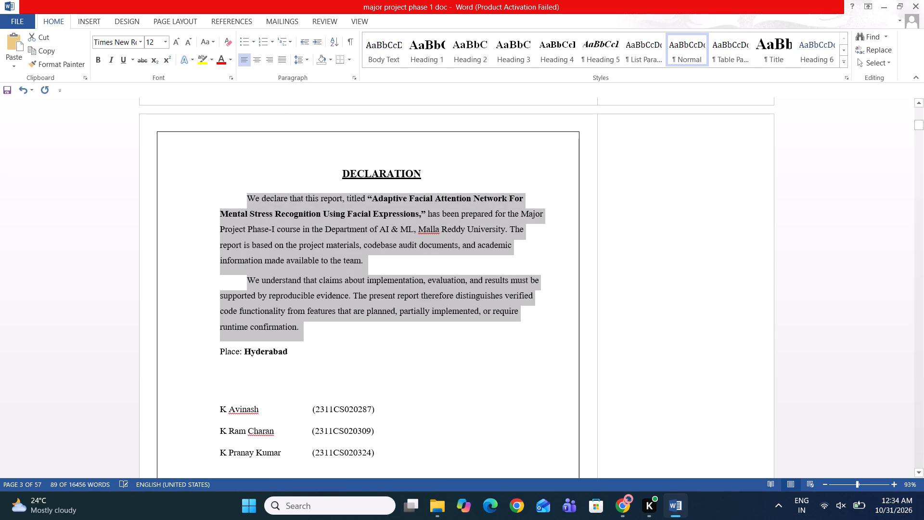
left_click(263, 179)
Set the body paragraphs under the ACKNOWLEDGEMENT heading to font size 12 with justified alignment.
scroll(323, 304, "down", 2)
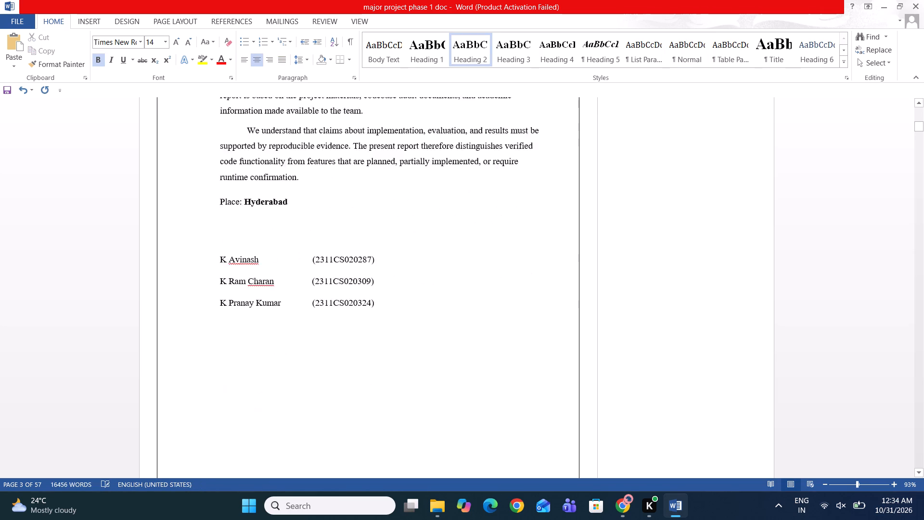
scroll(323, 304, "down", 4)
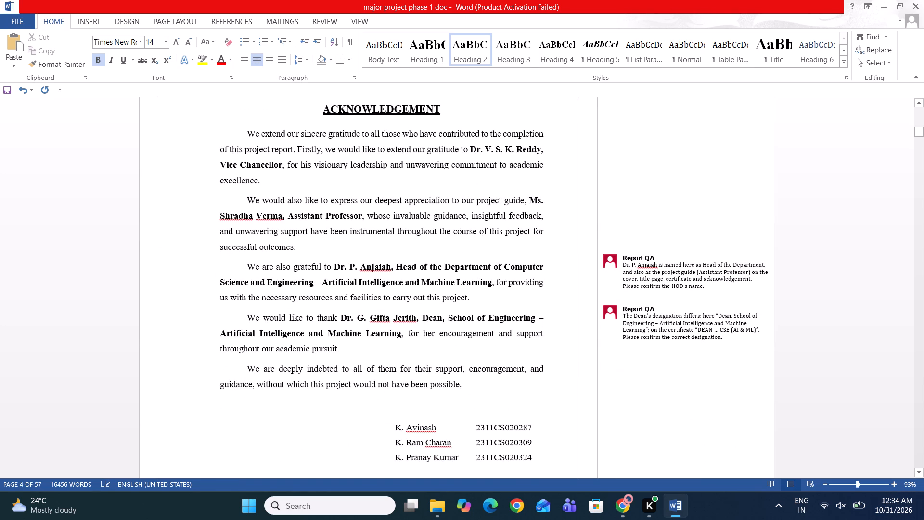
left_click_drag(238, 131, 324, 236)
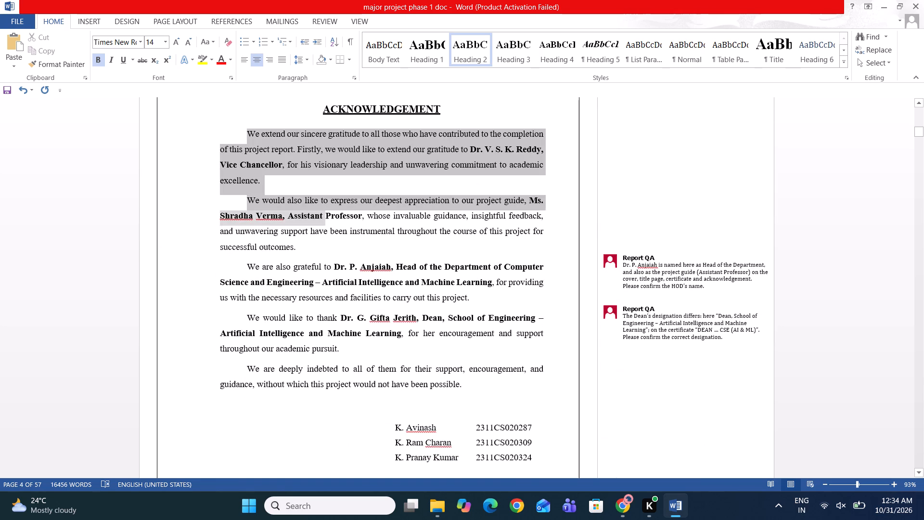
left_click_drag(324, 236, 483, 398)
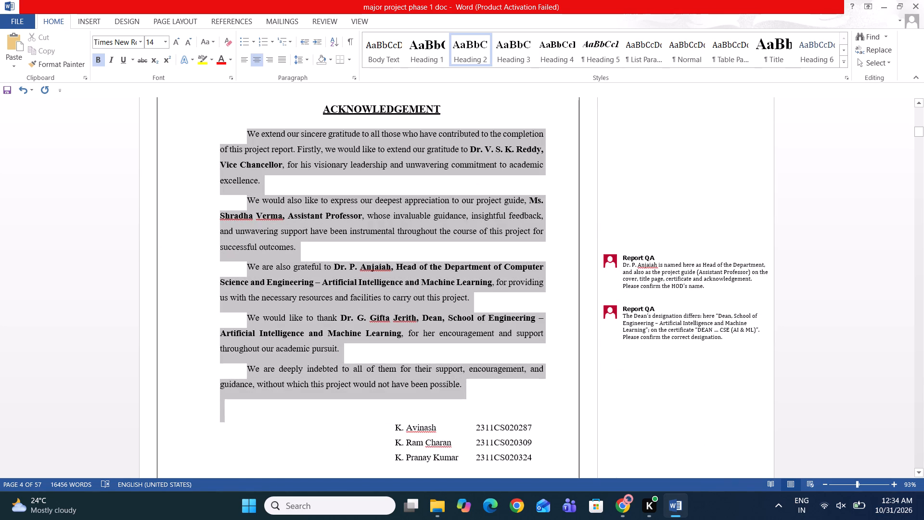
left_click_drag(483, 398, 492, 388)
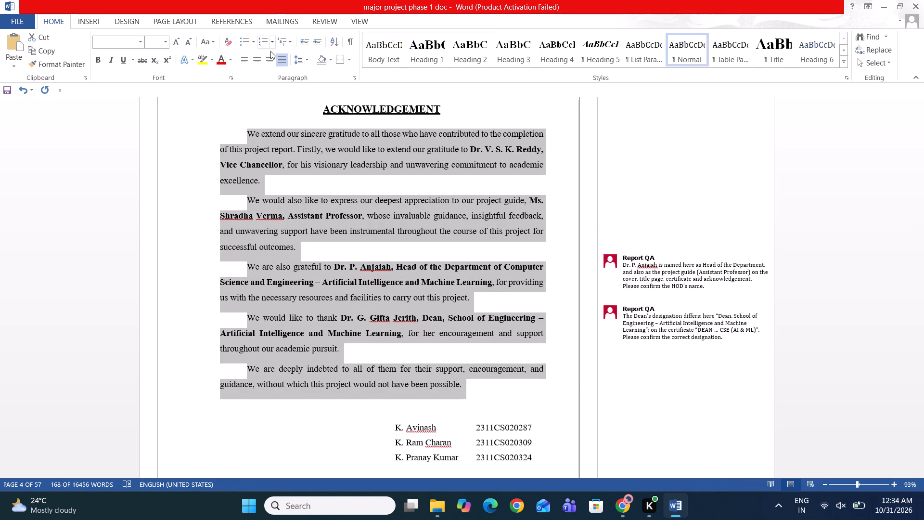
left_click(165, 44)
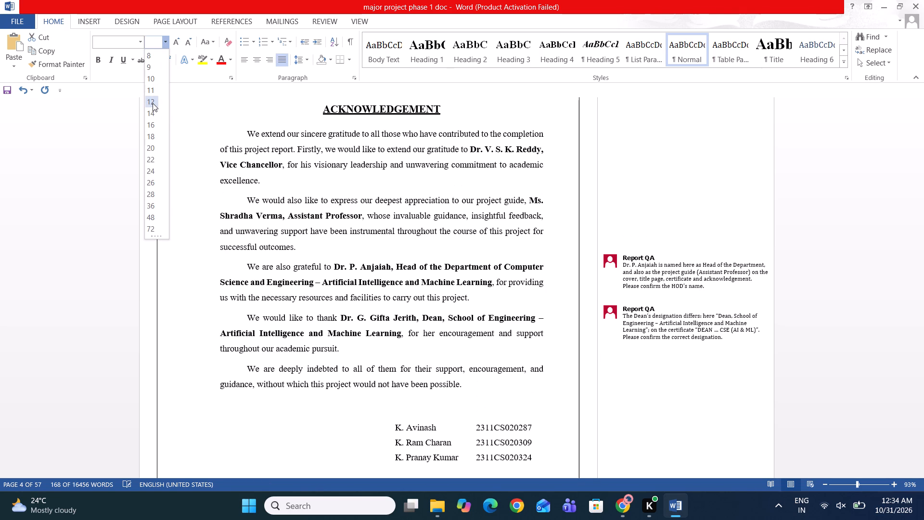
left_click(153, 103)
left_click(279, 58)
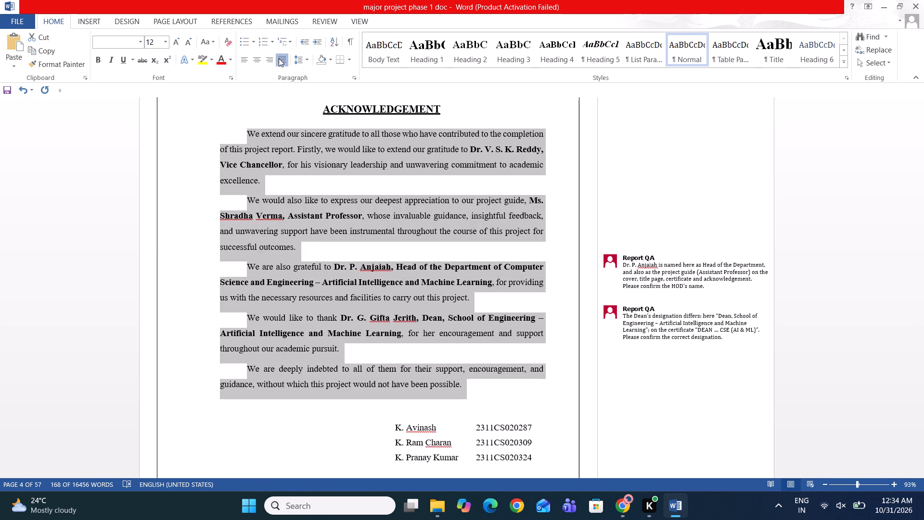
left_click(279, 60)
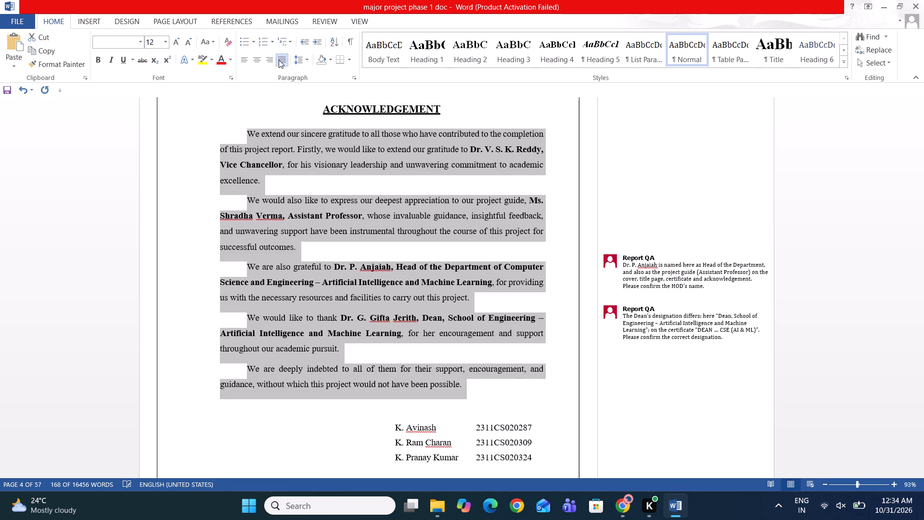
left_click(279, 60)
left_click(279, 60)
left_click(270, 107)
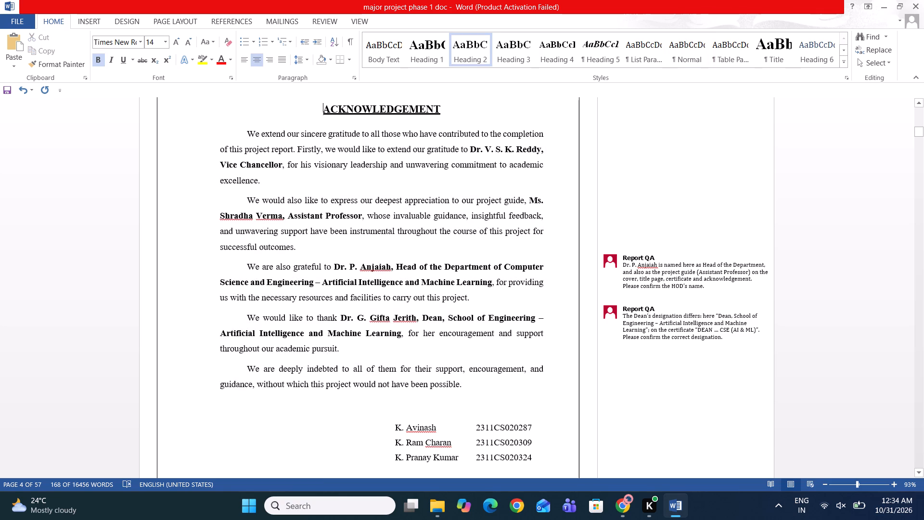
Format the whole body text under the ABSTRACT heading as Times New Roman at size 12.
scroll(294, 239, "down", 2)
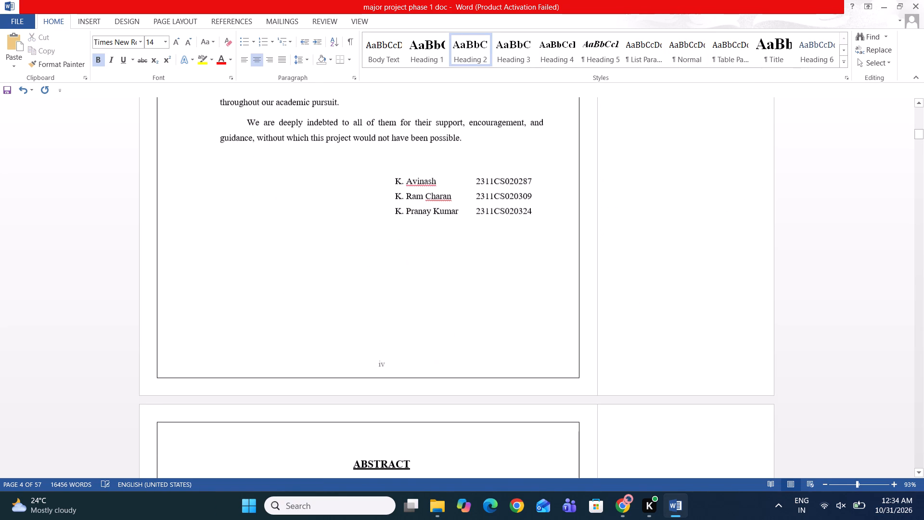
scroll(294, 239, "down", 3)
scroll(294, 239, "up", 1)
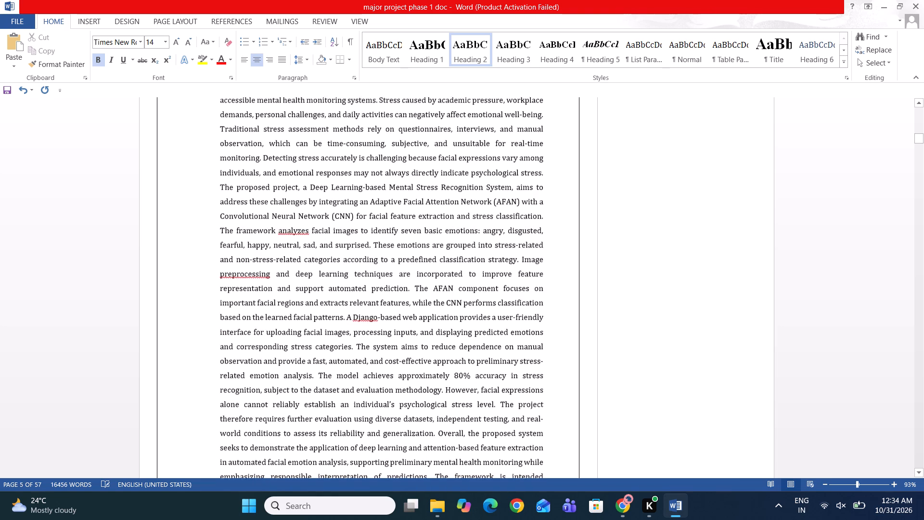
scroll(294, 239, "up", 1)
scroll(294, 239, "down", 1)
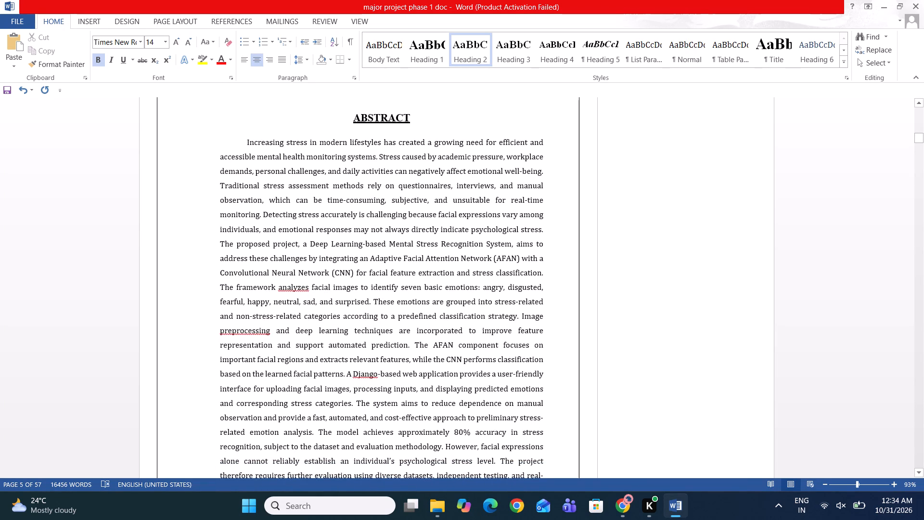
left_click_drag(239, 139, 307, 402)
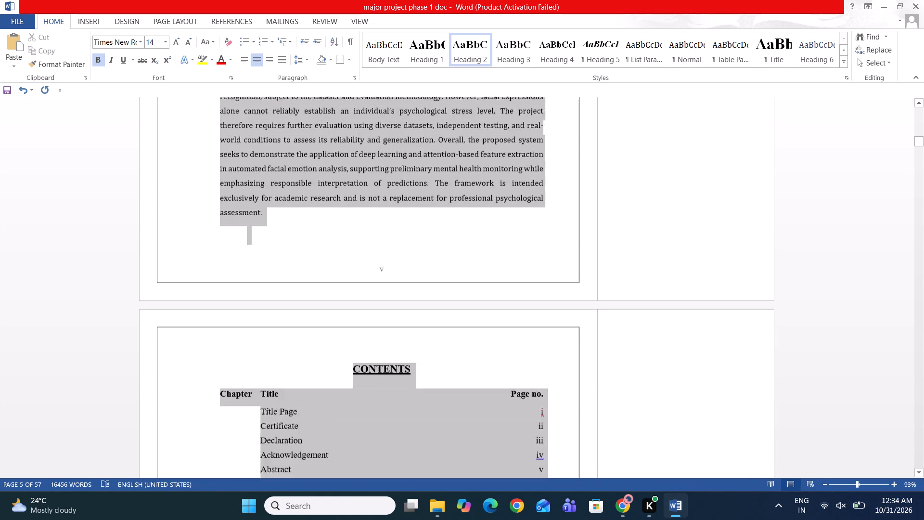
left_click_drag(307, 402, 273, 151)
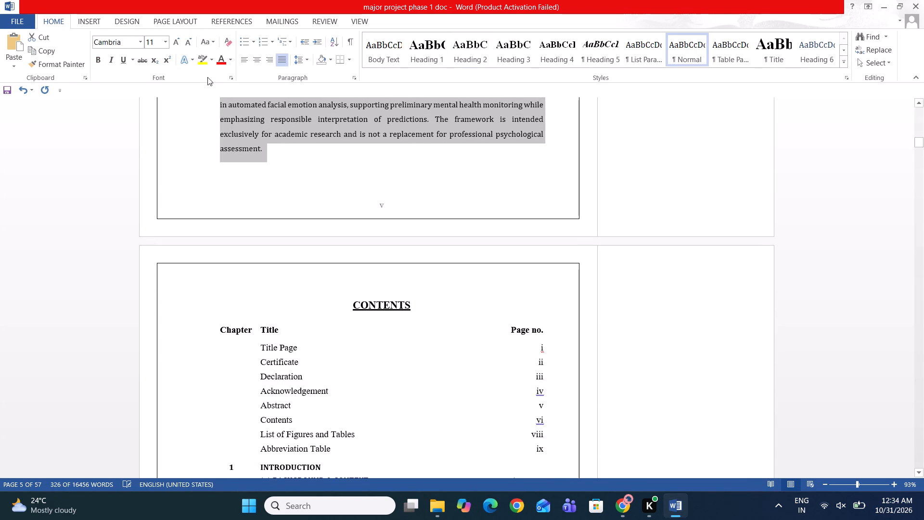
left_click(167, 42)
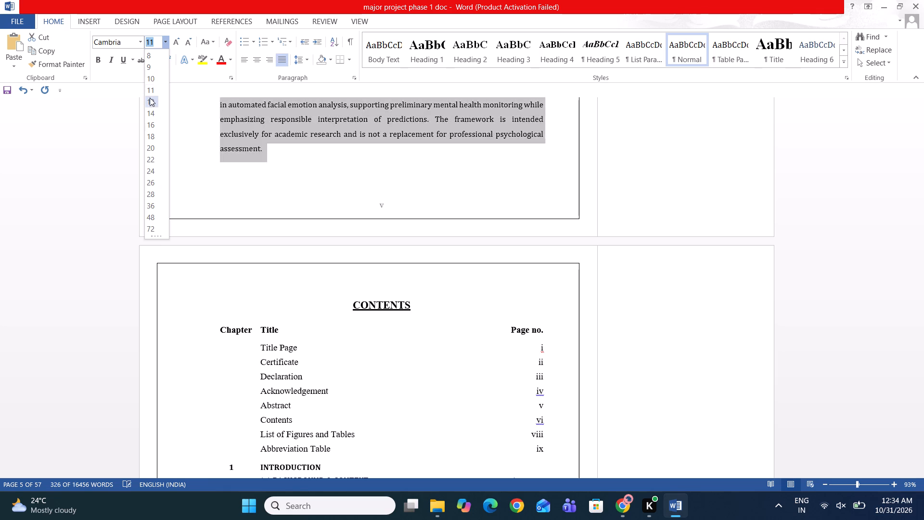
left_click(150, 99)
left_click(140, 45)
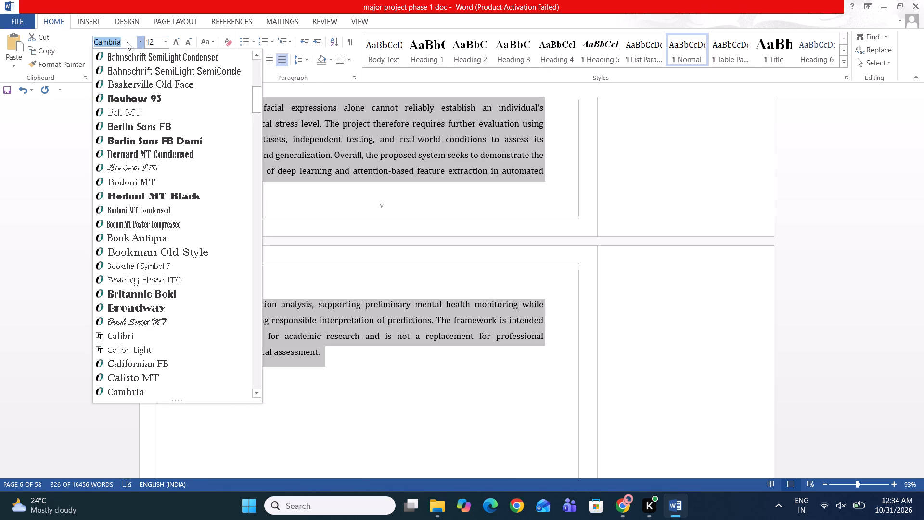
key("BackSpace")
type("times")
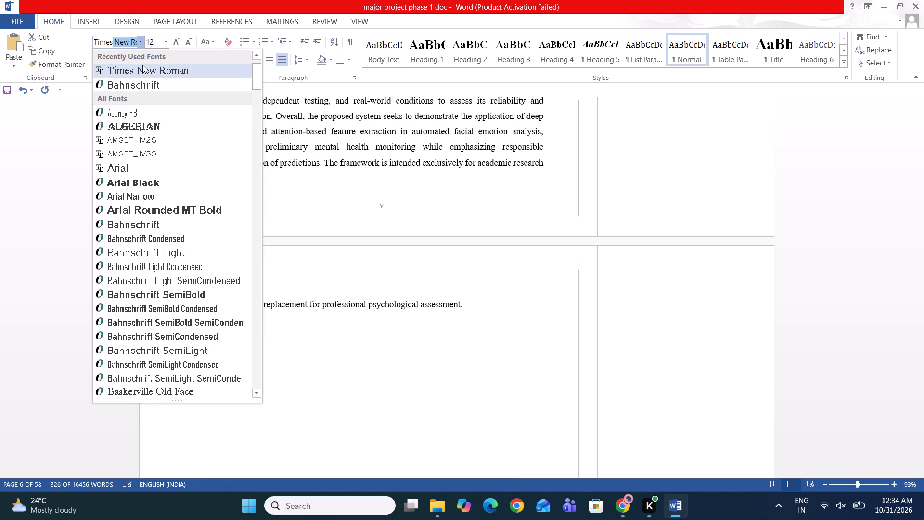
left_click(142, 65)
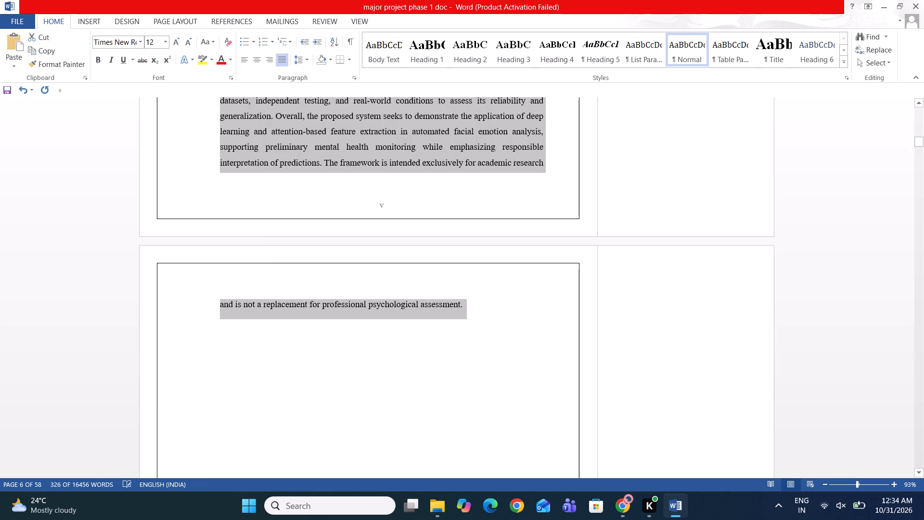
left_click(256, 200)
Remove the first-line indent at the start of the abstract paragraph, before "Increasing stress".
scroll(256, 200, "up", 2)
scroll(256, 200, "down", 5)
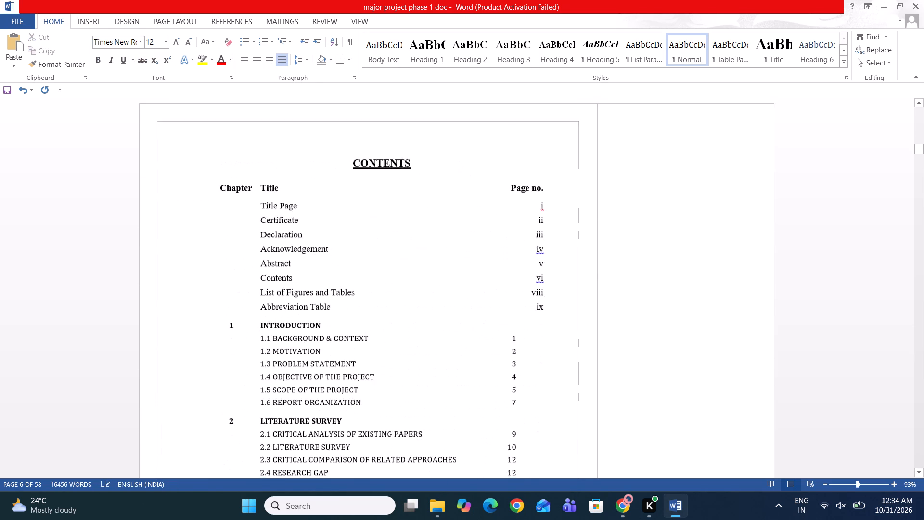
scroll(256, 200, "up", 7)
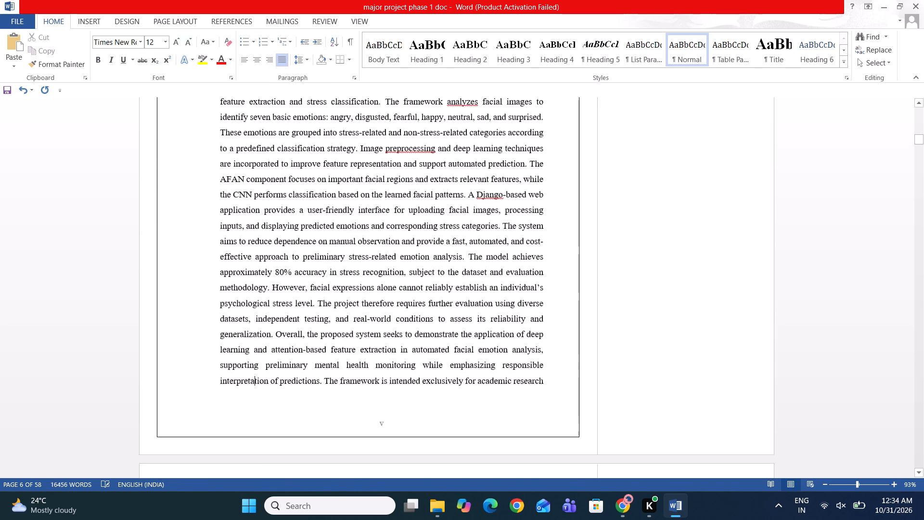
scroll(256, 200, "up", 1)
scroll(256, 200, "down", 4)
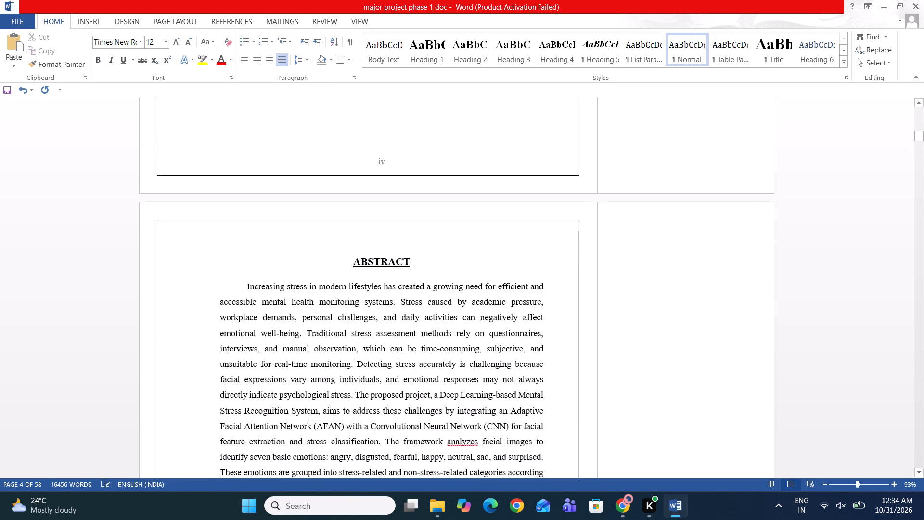
left_click(228, 341)
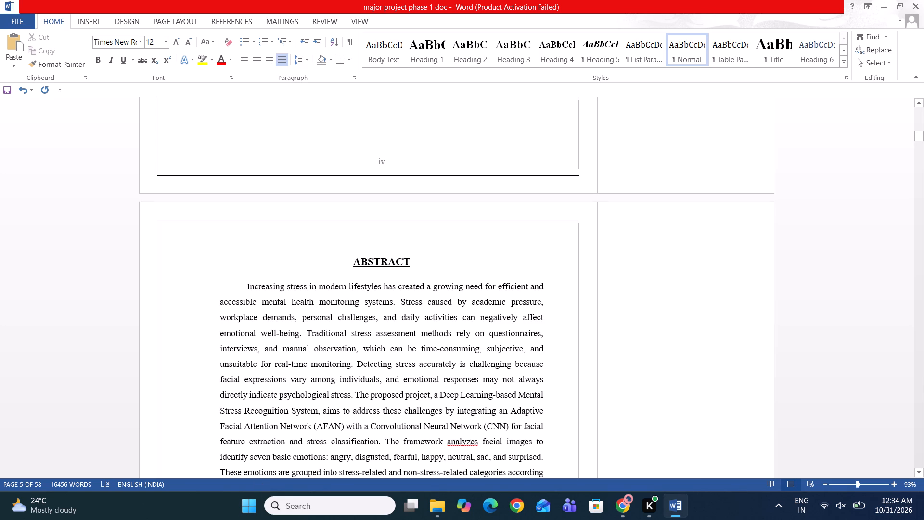
left_click(261, 314)
key("Up")
key("Up")
key("Left")
key("Left")
key("Left")
key("Left")
key("BackSpace")
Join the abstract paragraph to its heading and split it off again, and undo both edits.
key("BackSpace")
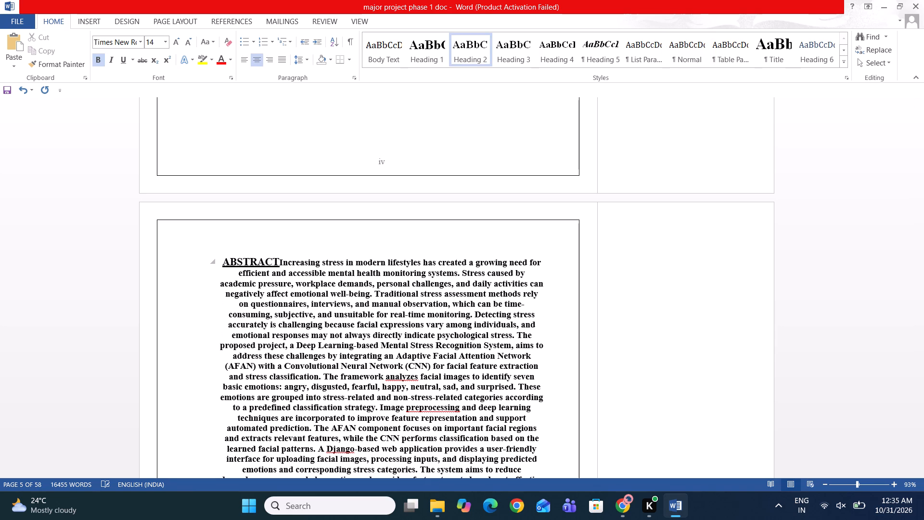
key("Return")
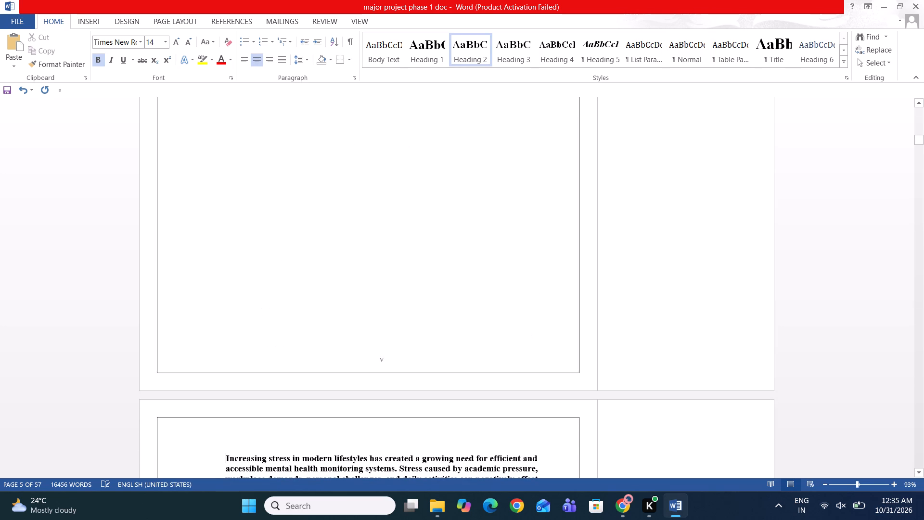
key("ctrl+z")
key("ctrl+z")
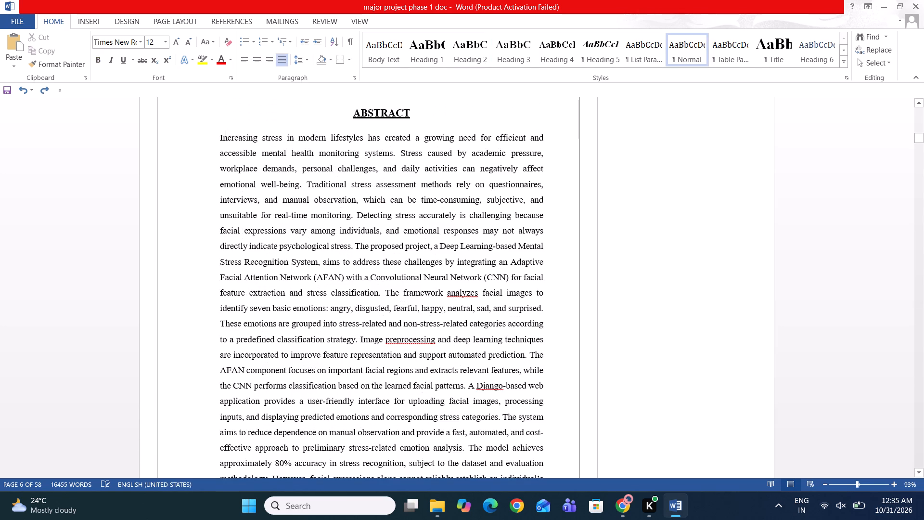
Apply justified alignment to the entire abstract paragraph, including its last line on the following page.
left_click(308, 289)
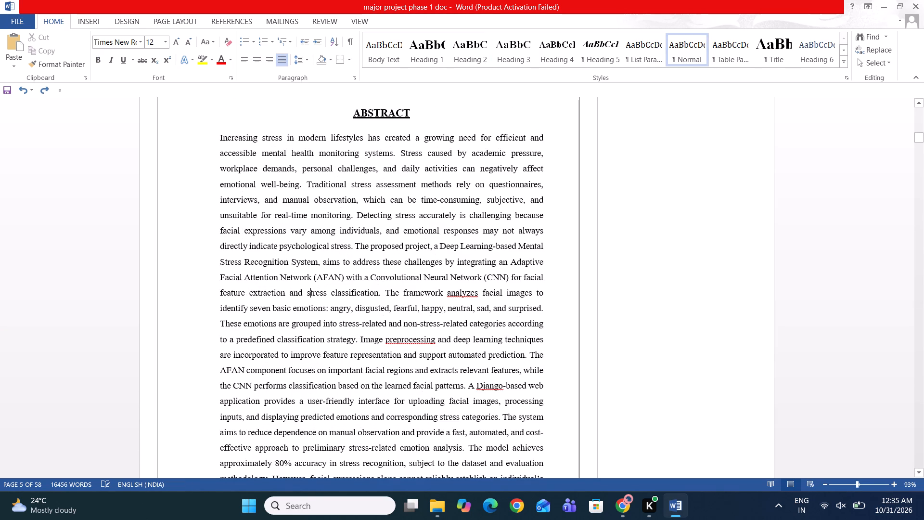
triple_click(396, 111)
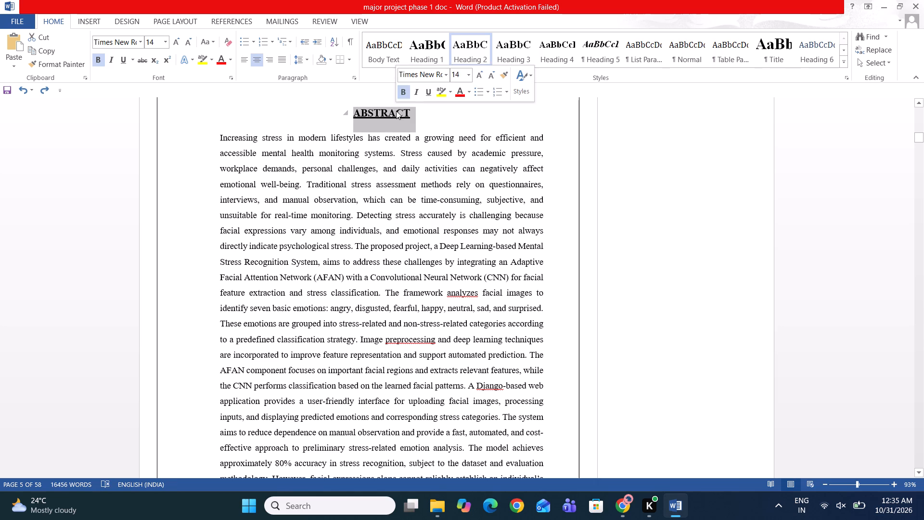
left_click(276, 135)
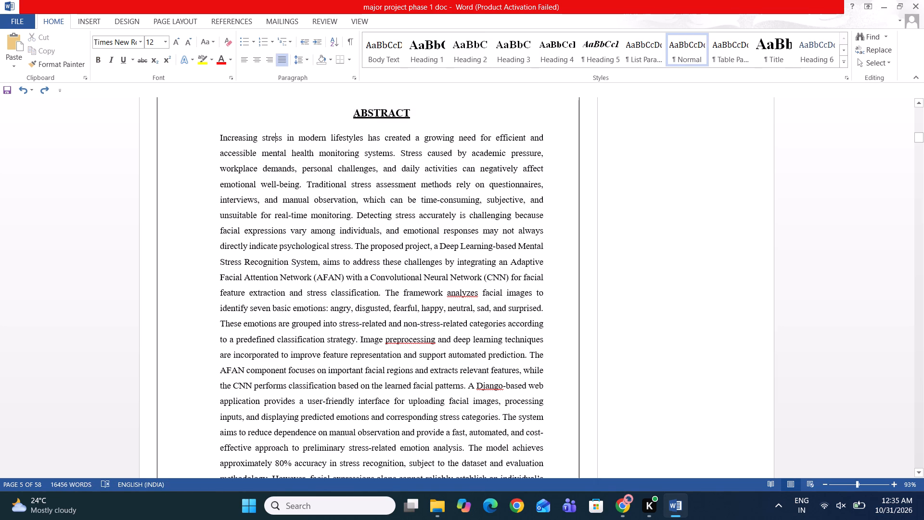
left_click_drag(217, 136, 378, 400)
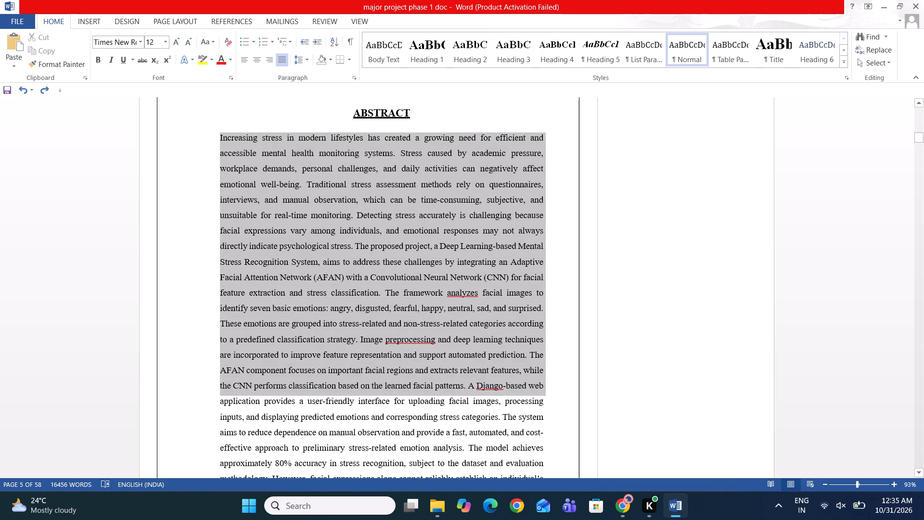
left_click_drag(378, 400, 467, 369)
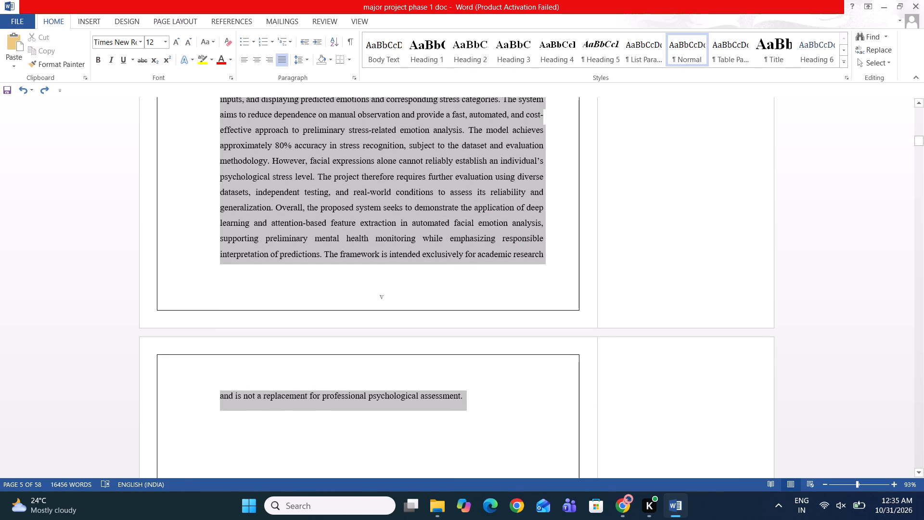
left_click_drag(467, 369, 468, 369)
left_click(280, 60)
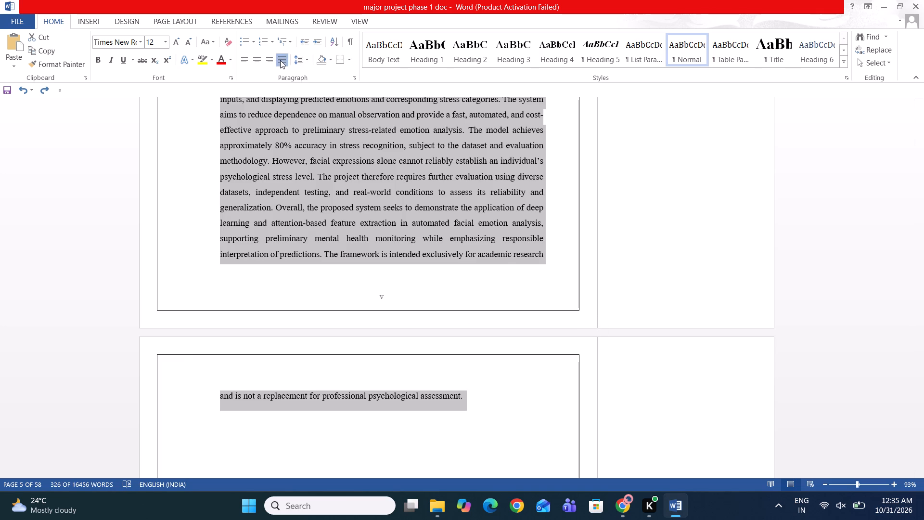
left_click(280, 60)
Format all rows of the contents table, from the Chapter/Title header through REFERENCES, as Times New Roman at size 12.
left_click(294, 287)
scroll(294, 287, "down", 3)
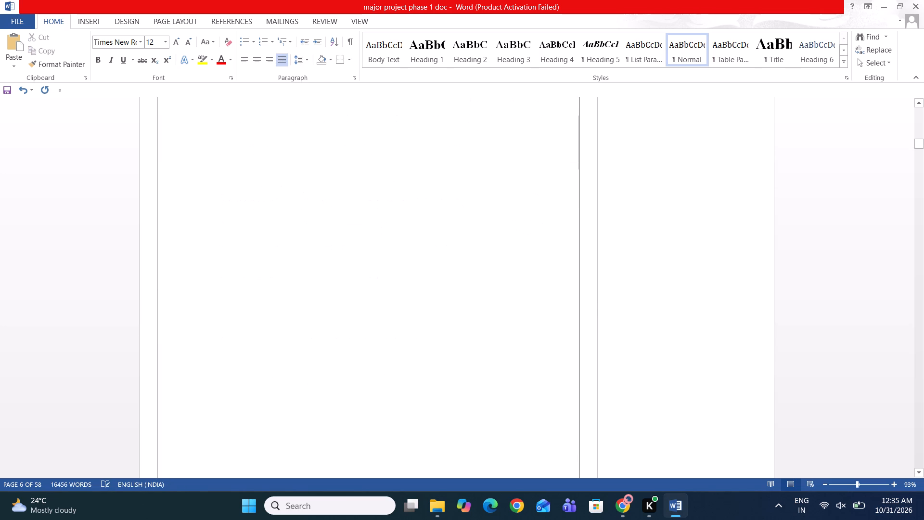
scroll(294, 287, "down", 6)
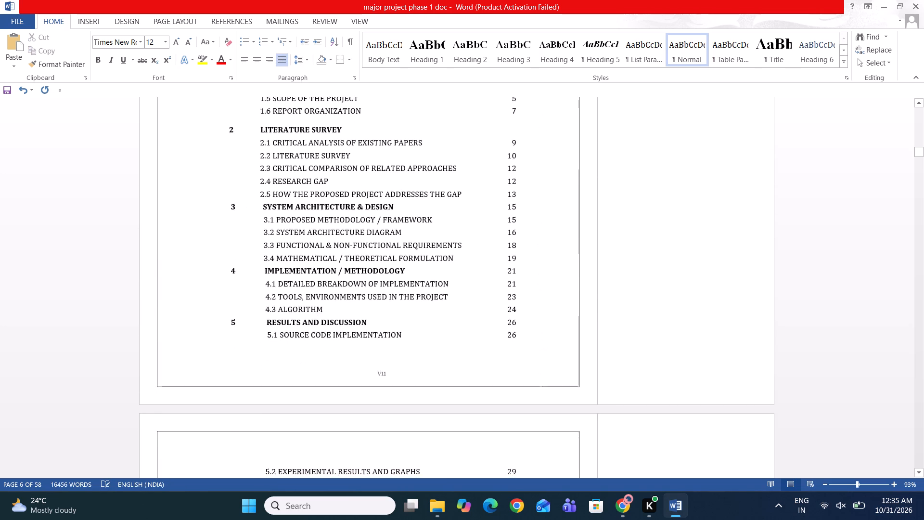
scroll(294, 287, "down", 1)
scroll(294, 287, "up", 3)
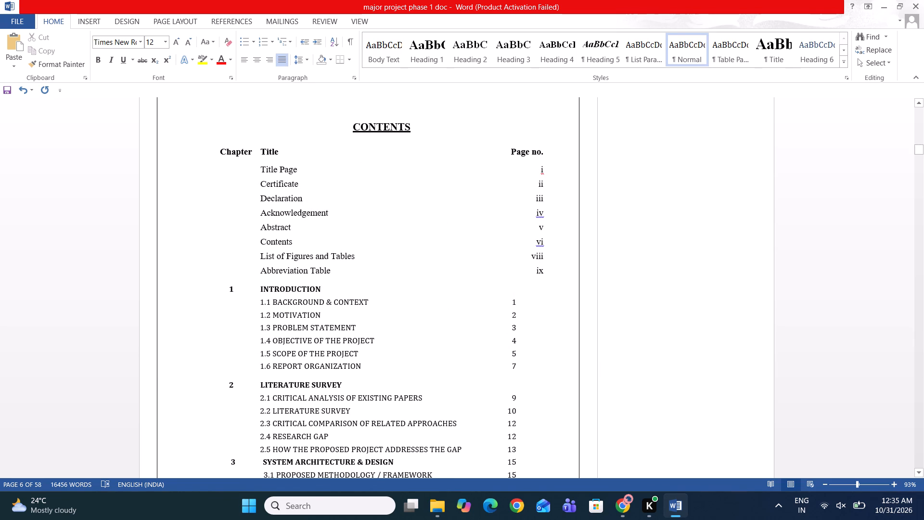
left_click_drag(257, 144, 349, 404)
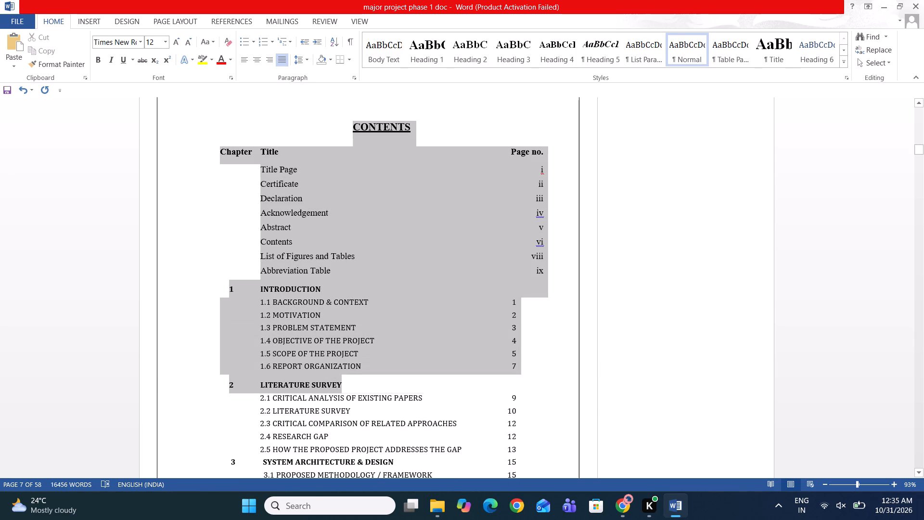
left_click_drag(349, 404, 368, 444)
left_click(267, 351)
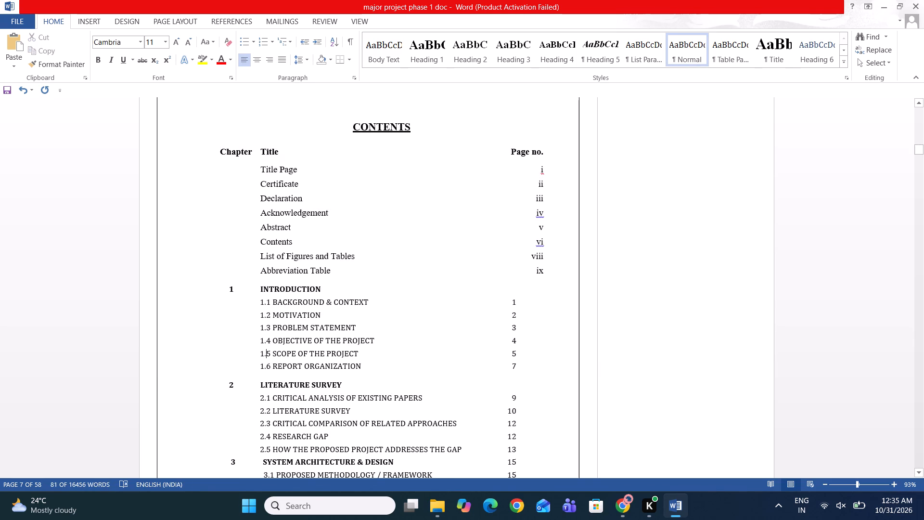
left_click_drag(246, 240, 364, 381)
left_click(204, 260)
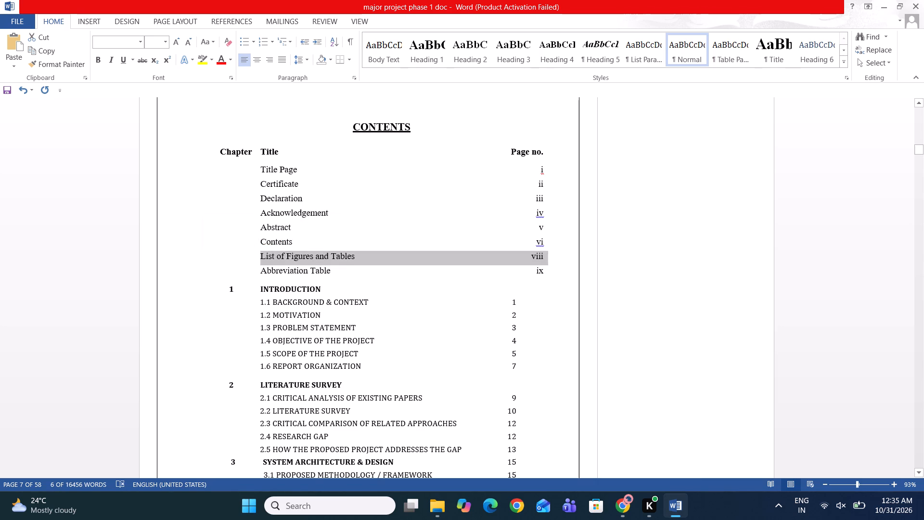
left_click_drag(219, 150, 369, 494)
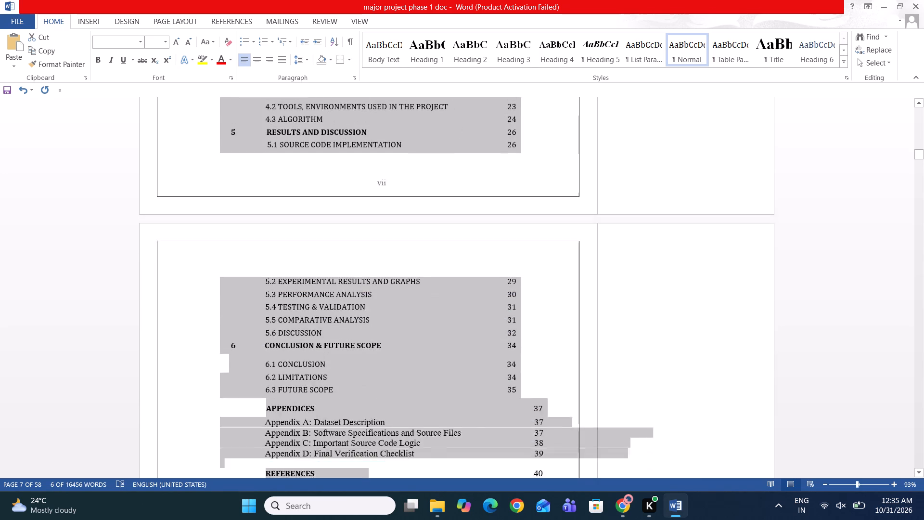
left_click_drag(369, 494, 438, 310)
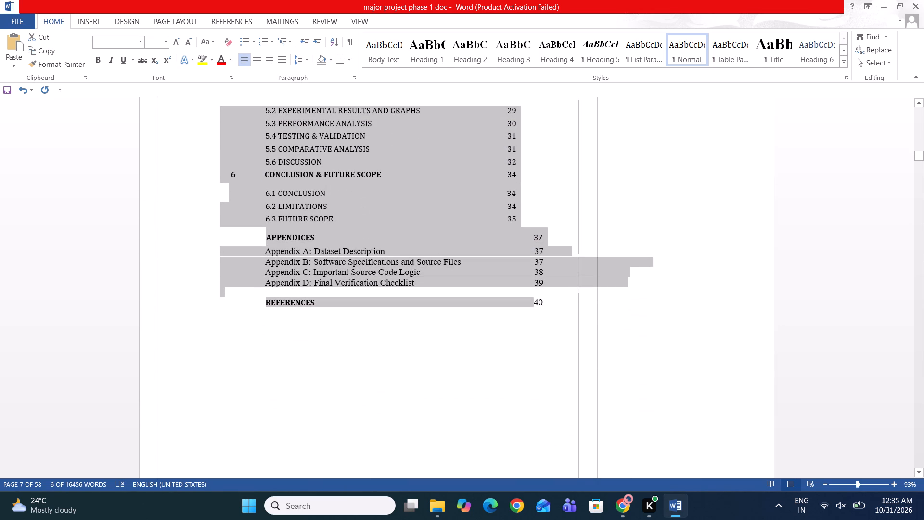
left_click_drag(438, 310, 591, 304)
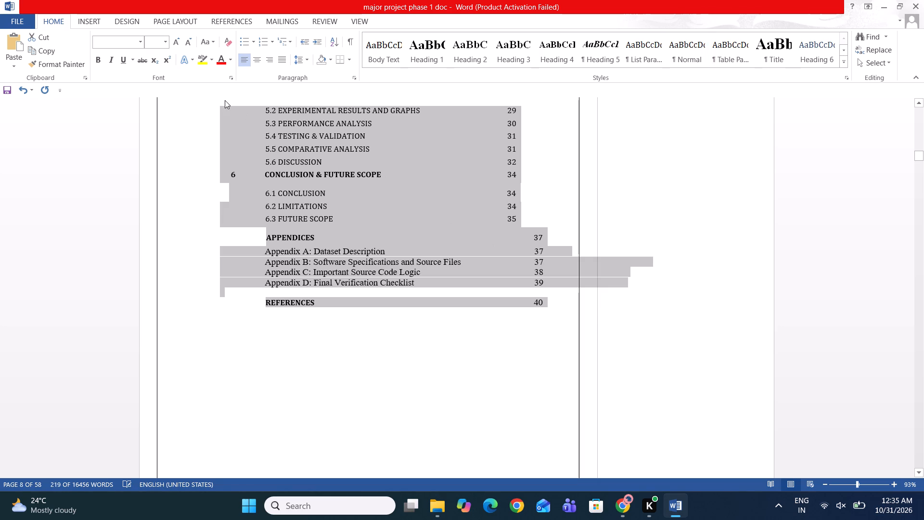
left_click(165, 39)
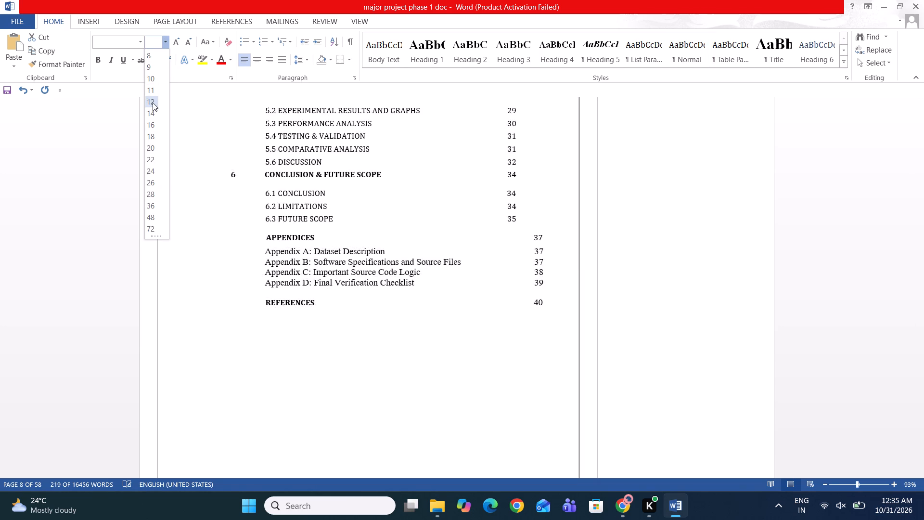
left_click(153, 103)
left_click(140, 40)
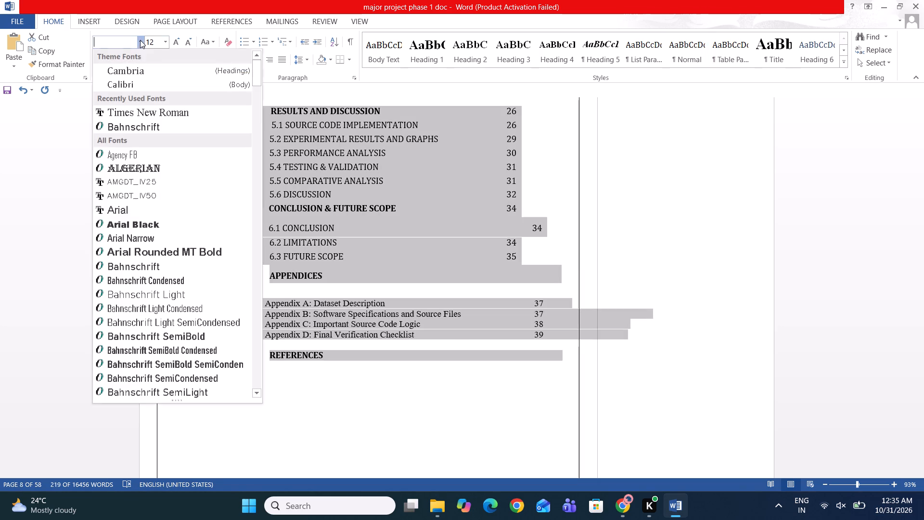
left_click(150, 110)
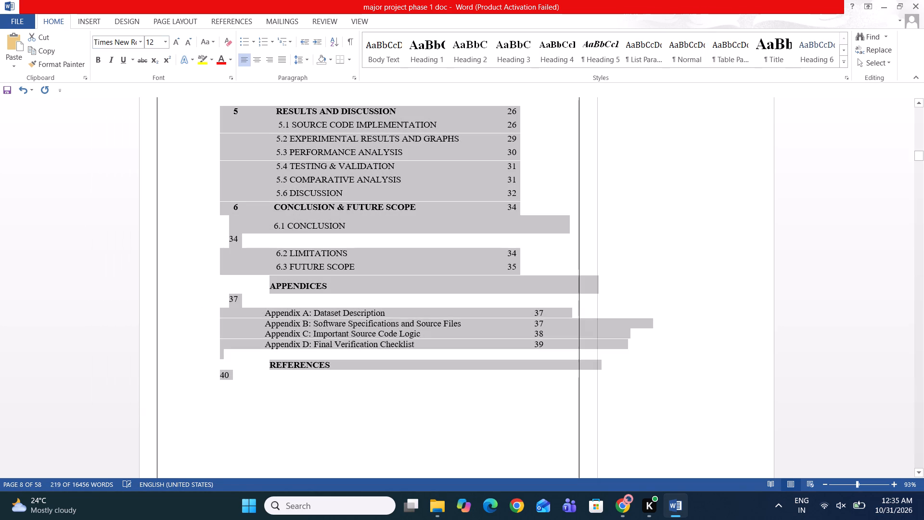
left_click(355, 421)
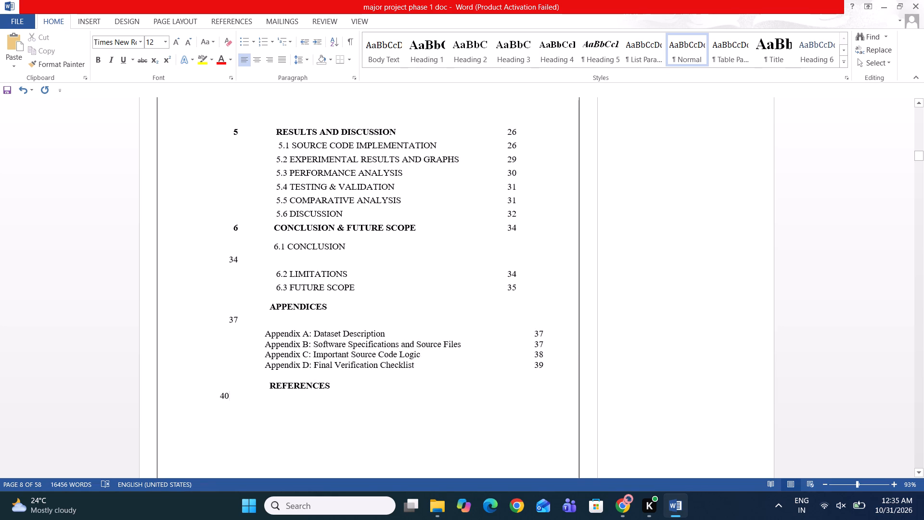
Delete the page number 40 that wrapped onto the line below REFERENCES in the contents table.
left_click(218, 397)
key("BackSpace")
key("BackSpace")
key("BackSpace")
key("BackSpace")
key("BackSpace")
key("Right")
key("Right")
key("BackSpace")
key("BackSpace")
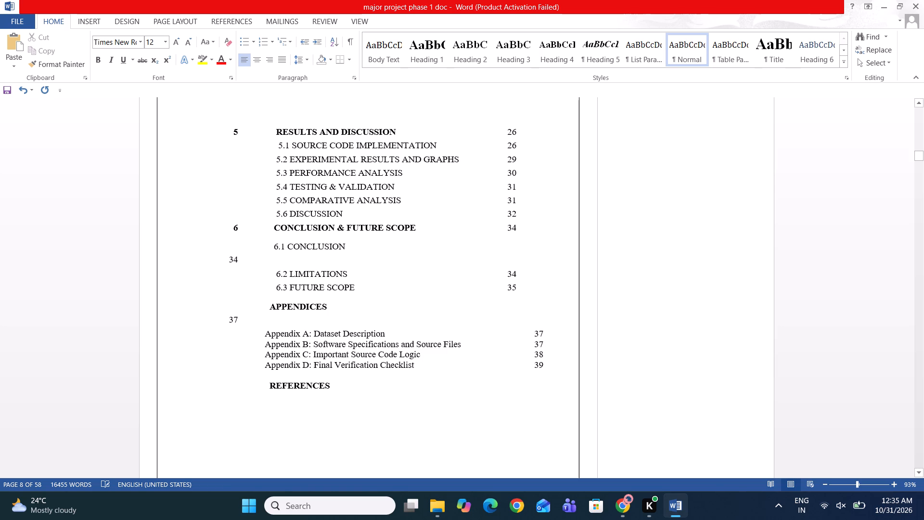
Enter page number 40 on the REFERENCES row and pad it with spaces to line up with the appendix page numbers.
left_click(517, 423)
type("40")
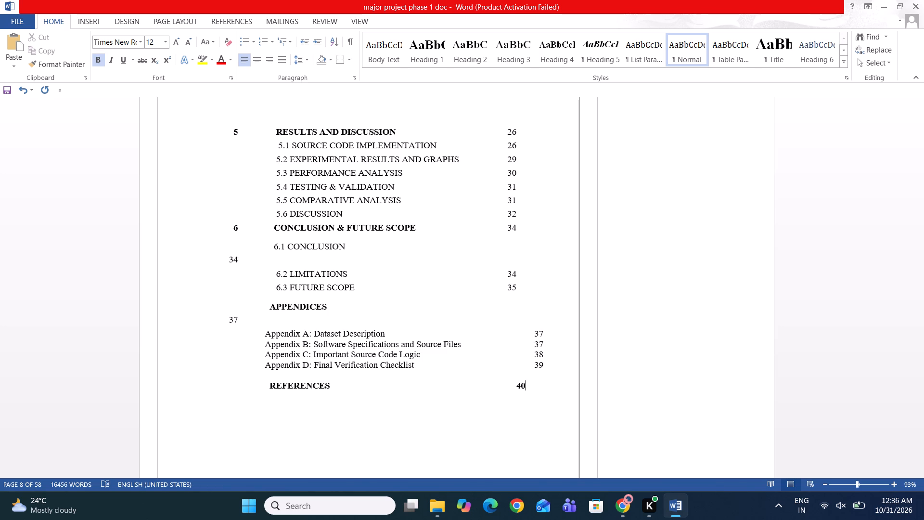
key("Left")
key("Left")
key("space")
key("space")
key("space")
key("space")
key("space")
key("space")
key("space")
key("space")
Remove bold from the page number 40 on the REFERENCES row.
triple_click(516, 387)
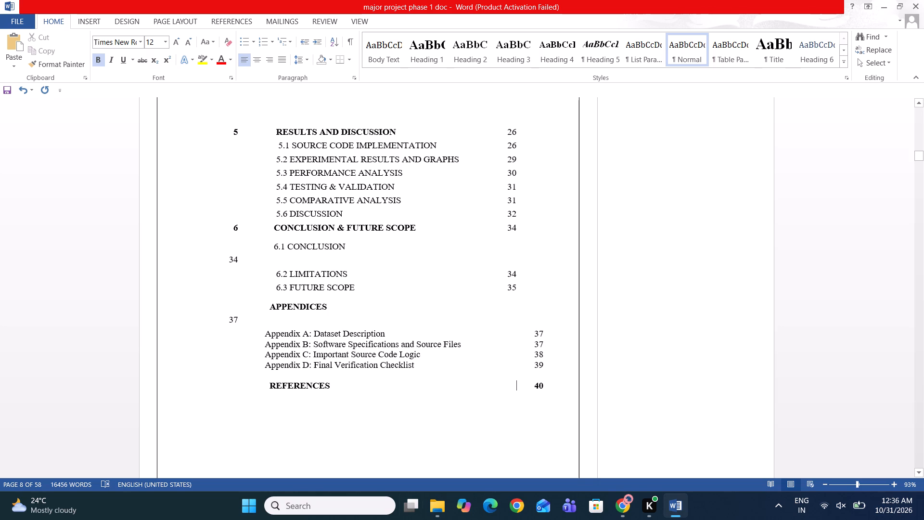
triple_click(528, 386)
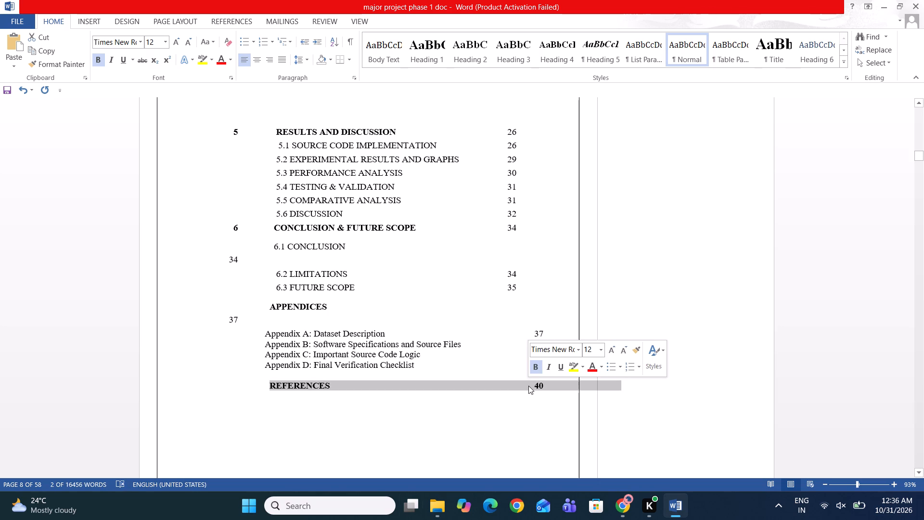
left_click(535, 386)
left_click_drag(535, 386, 539, 386)
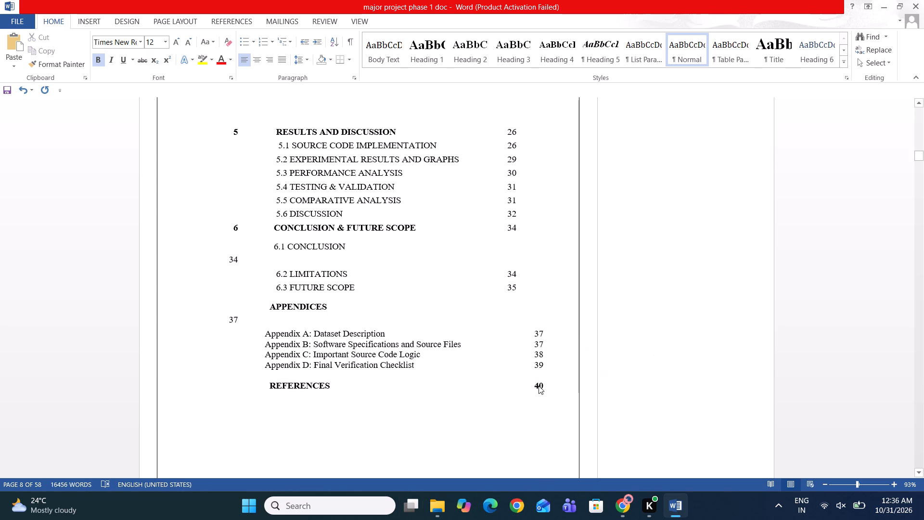
left_click_drag(539, 386, 546, 385)
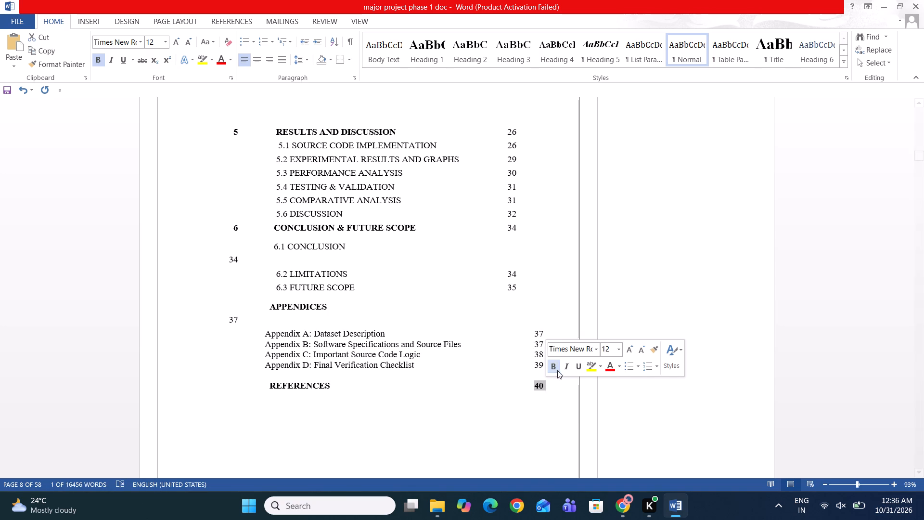
left_click(552, 368)
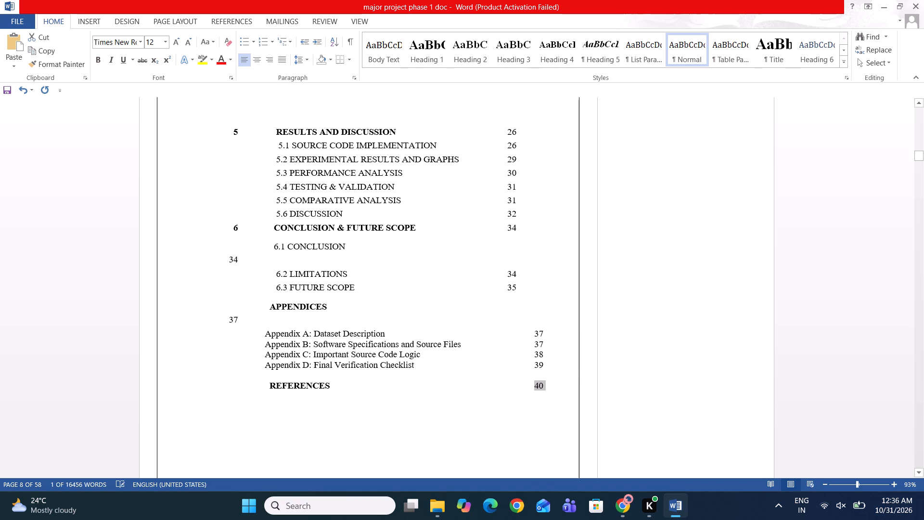
left_click(500, 443)
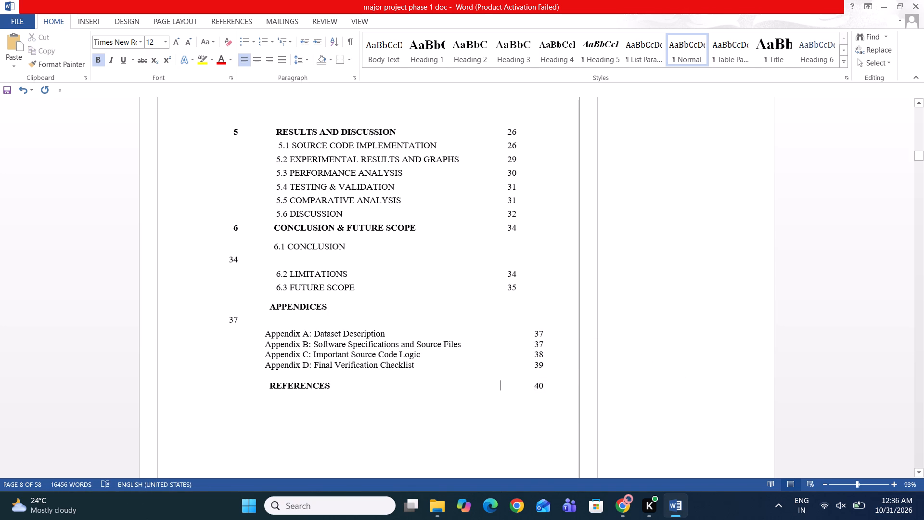
Delete the page number 37 that wrapped onto the line below APPENDICES in the contents table.
left_click(236, 352)
key("Up")
key("Up")
key("Up")
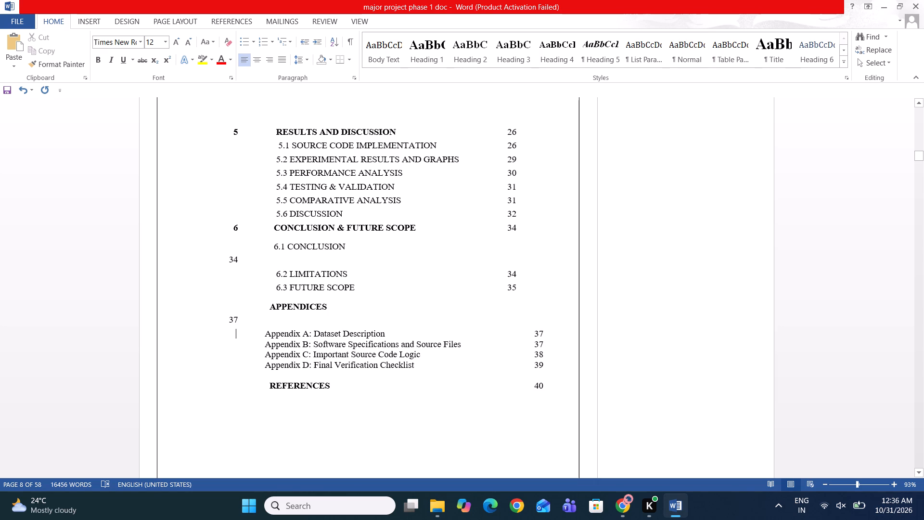
key("BackSpace")
key("BackSpace")
Delete the page number 34 that wrapped onto the line below 6.1 CONCLUSION in the contents table.
key("Up")
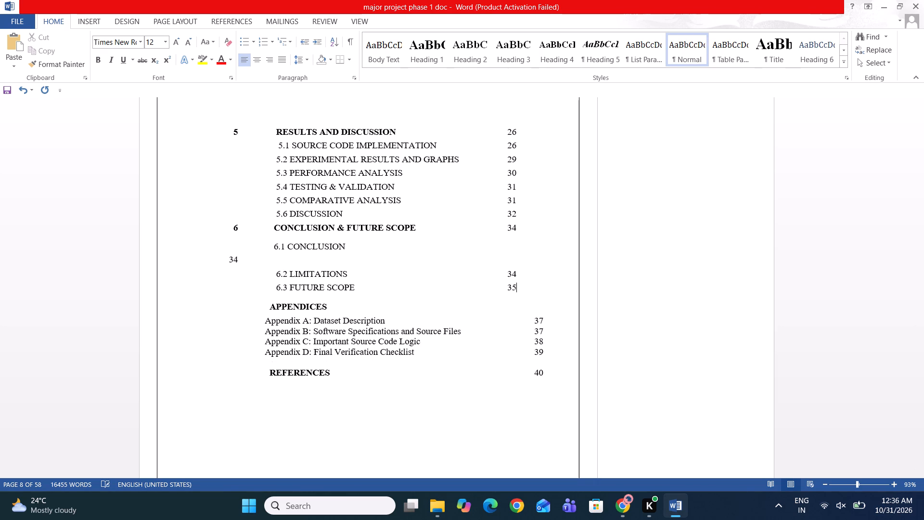
key("Up")
key("Up")
key("BackSpace")
key("BackSpace")
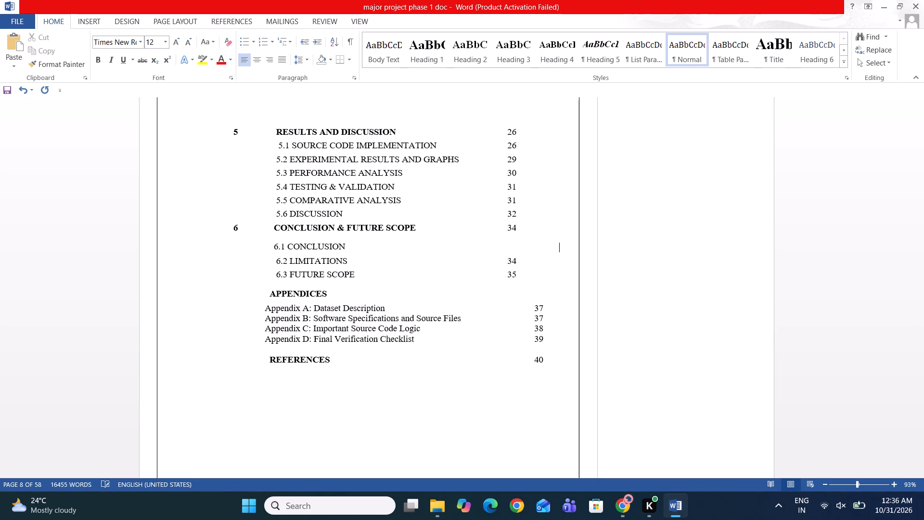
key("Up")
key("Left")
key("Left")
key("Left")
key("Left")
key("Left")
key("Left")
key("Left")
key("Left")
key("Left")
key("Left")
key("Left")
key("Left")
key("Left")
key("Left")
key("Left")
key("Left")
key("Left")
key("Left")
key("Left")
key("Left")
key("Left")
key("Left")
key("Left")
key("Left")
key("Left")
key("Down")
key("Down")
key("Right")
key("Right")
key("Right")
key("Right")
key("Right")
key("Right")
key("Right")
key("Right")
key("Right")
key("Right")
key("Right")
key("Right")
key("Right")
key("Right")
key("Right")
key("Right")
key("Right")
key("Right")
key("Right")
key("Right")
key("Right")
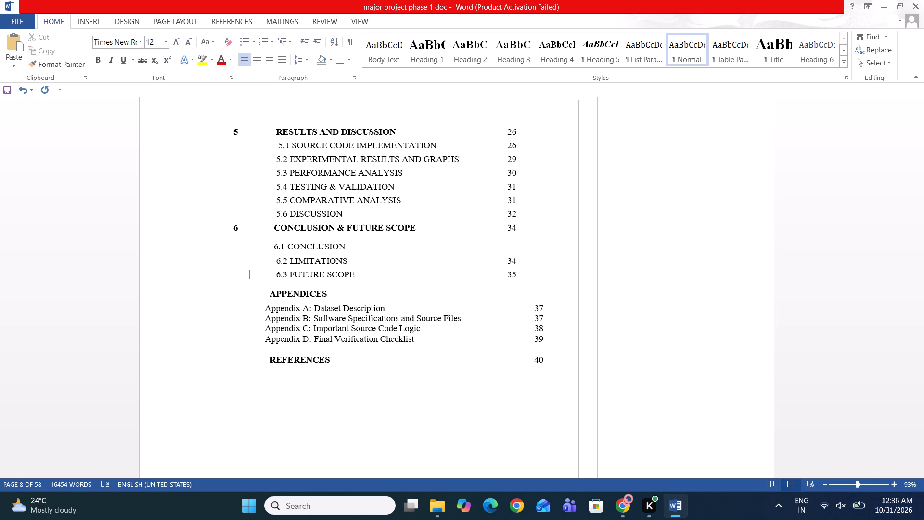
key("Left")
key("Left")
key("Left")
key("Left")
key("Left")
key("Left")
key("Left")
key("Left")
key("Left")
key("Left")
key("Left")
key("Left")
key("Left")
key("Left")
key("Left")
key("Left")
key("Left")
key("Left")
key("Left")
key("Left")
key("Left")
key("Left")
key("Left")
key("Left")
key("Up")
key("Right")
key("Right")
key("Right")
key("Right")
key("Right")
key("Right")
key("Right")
Delete one leading space before 6.2 LIMITATIONS and 6.3 FUTURE SCOPE to line them up with 6.1 CONCLUSION.
key("Down")
key("Left")
key("Left")
key("Left")
key("Left")
key("Left")
key("Left")
key("Left")
key("Left")
key("Left")
key("Left")
key("Left")
key("Left")
key("Left")
key("Left")
key("Left")
key("BackSpace")
key("Down")
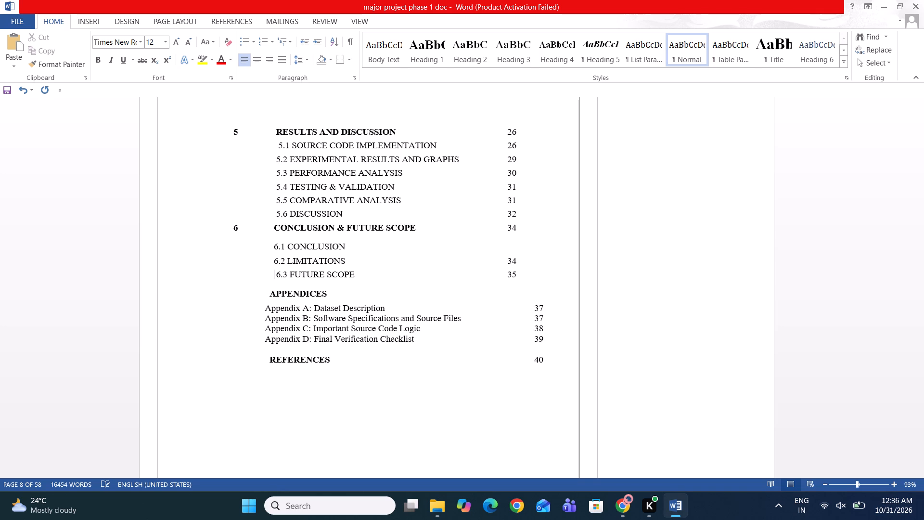
key("Right")
key("BackSpace")
Pad the 6.1 CONCLUSION row with spaces and enter page number 34 in line with the page numbers below.
key("Up")
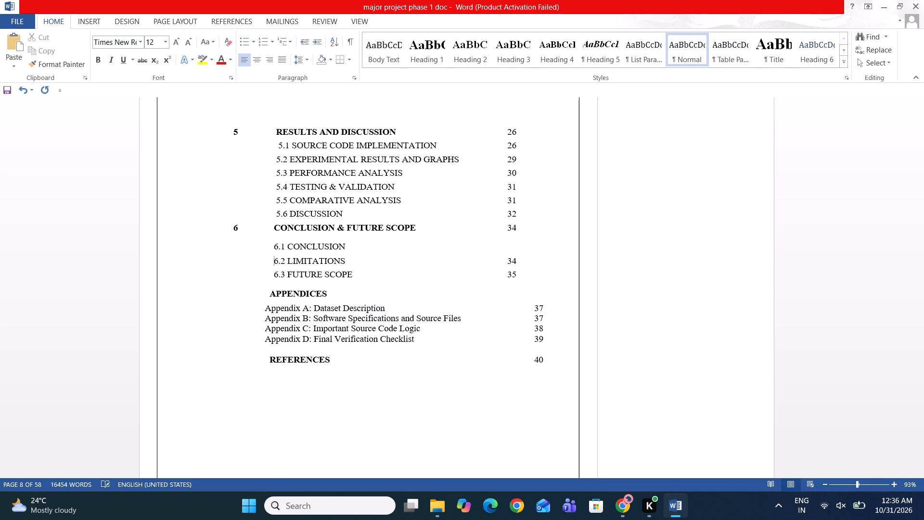
key("Up")
key("Right")
key("Right")
key("Right")
key("Right")
key("Right")
key("Right")
key("Right")
key("Right")
key("Right")
key("Right")
key("Right")
key("Right")
key("Right")
key("Right")
key("space")
key("space")
key("space")
key("space")
key("space")
key("space")
key("space")
key("space")
type("34")
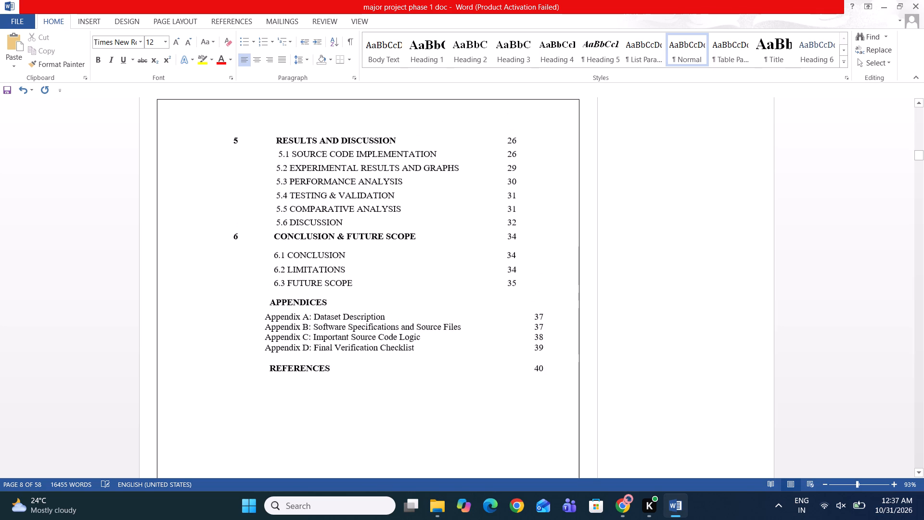
Set the contents rows from 1 INTRODUCTION through 4.3 ALGORITHM to Times New Roman, size 12.
scroll(228, 323, "up", 7)
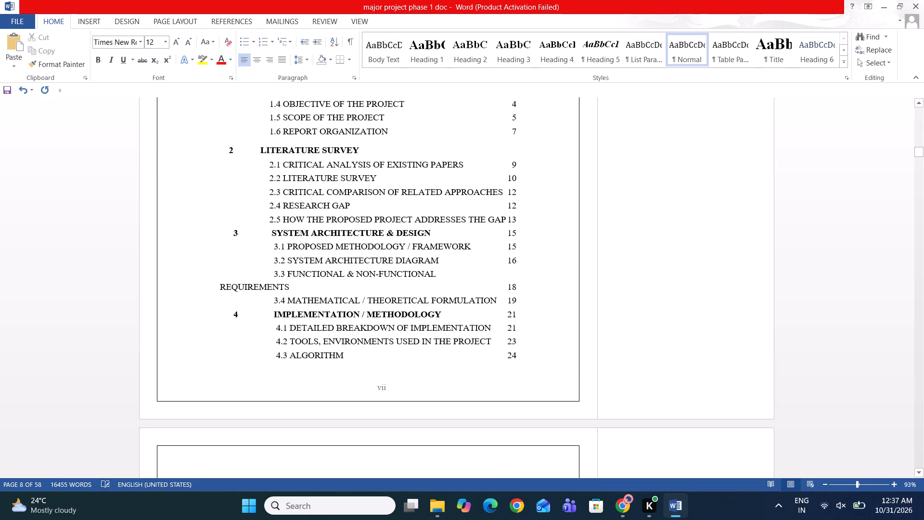
left_click_drag(389, 359, 375, 317)
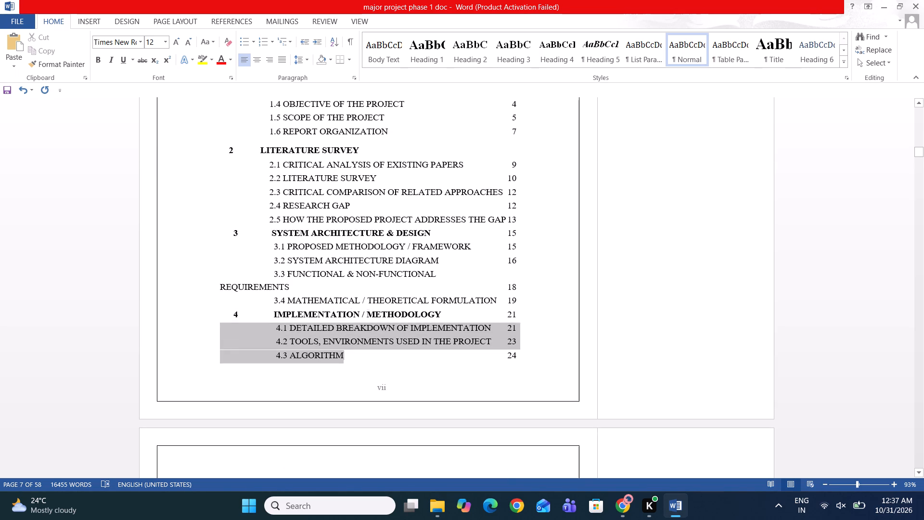
left_click_drag(375, 317, 267, 320)
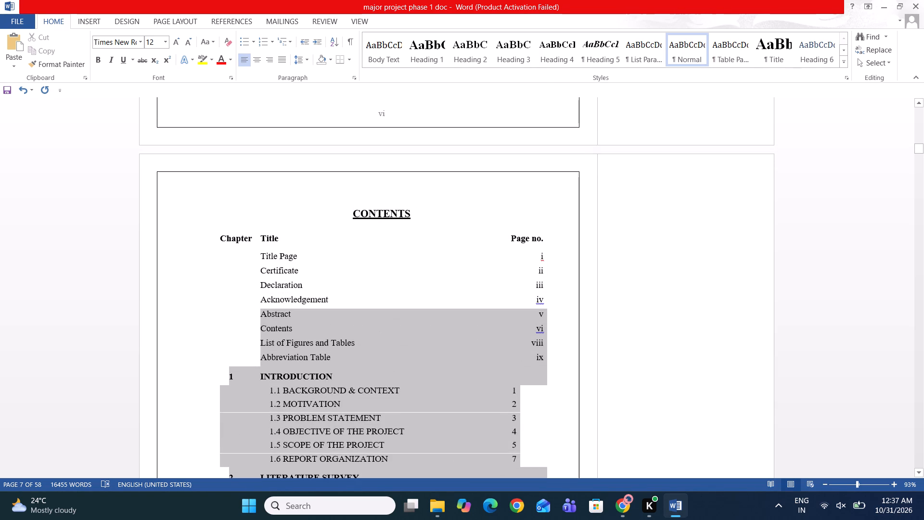
left_click_drag(267, 320, 214, 377)
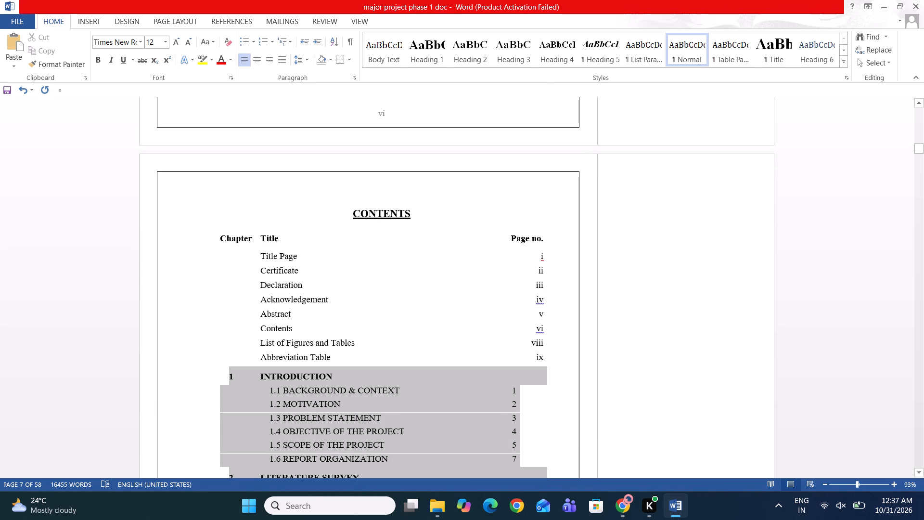
left_click_drag(214, 377, 184, 371)
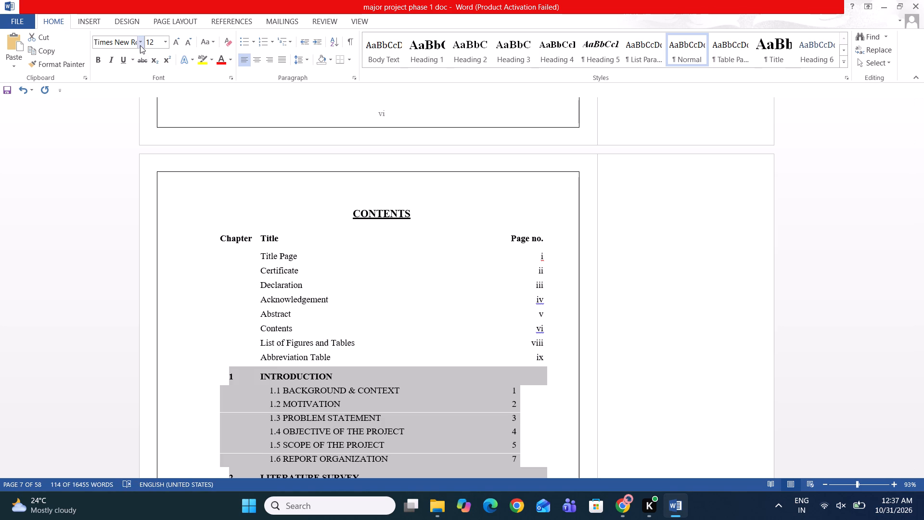
left_click(140, 44)
left_click(141, 112)
left_click(167, 40)
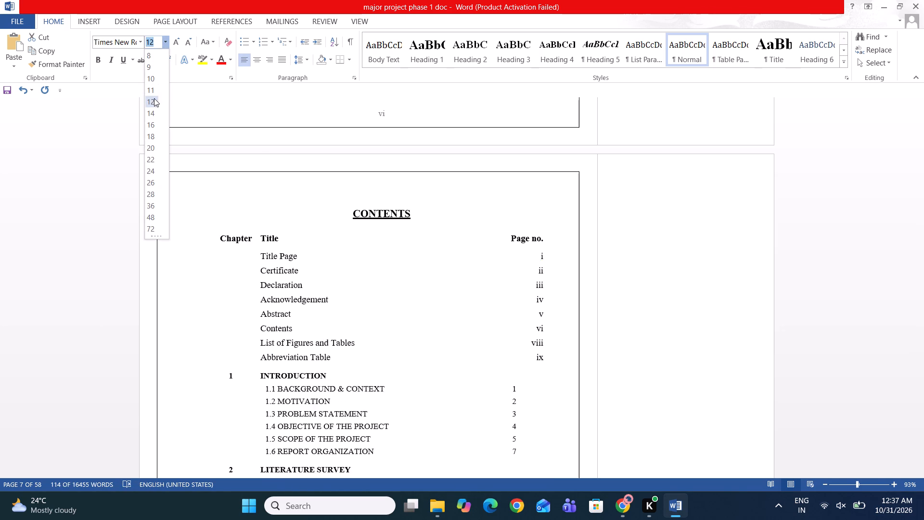
left_click(154, 99)
left_click(462, 292)
Add two leading spaces before Appendix A and Appendix B in the contents table to line them up with the APPENDICES heading.
scroll(462, 292, "down", 1)
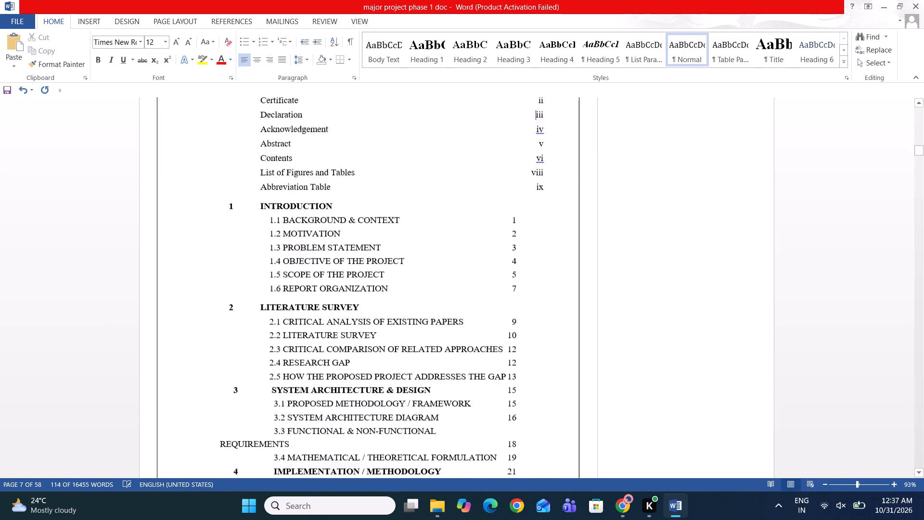
scroll(462, 292, "down", 4)
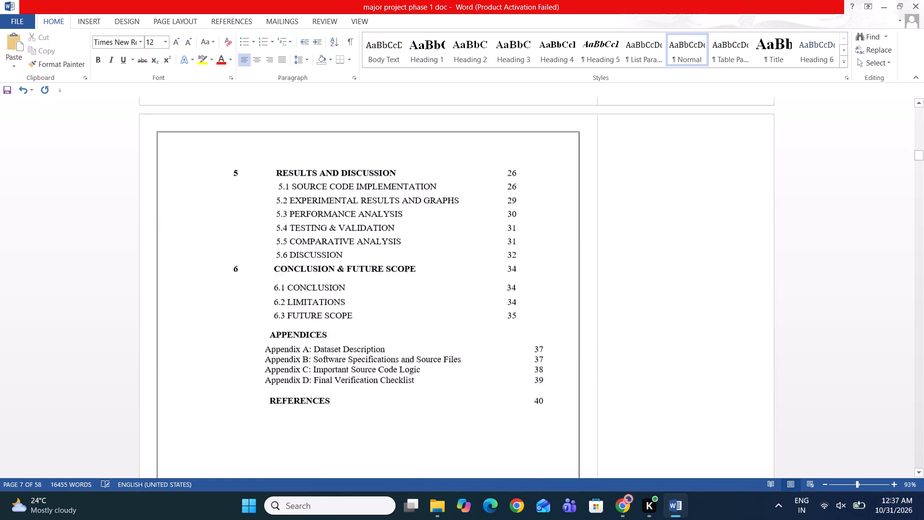
scroll(462, 292, "down", 2)
scroll(462, 292, "up", 1)
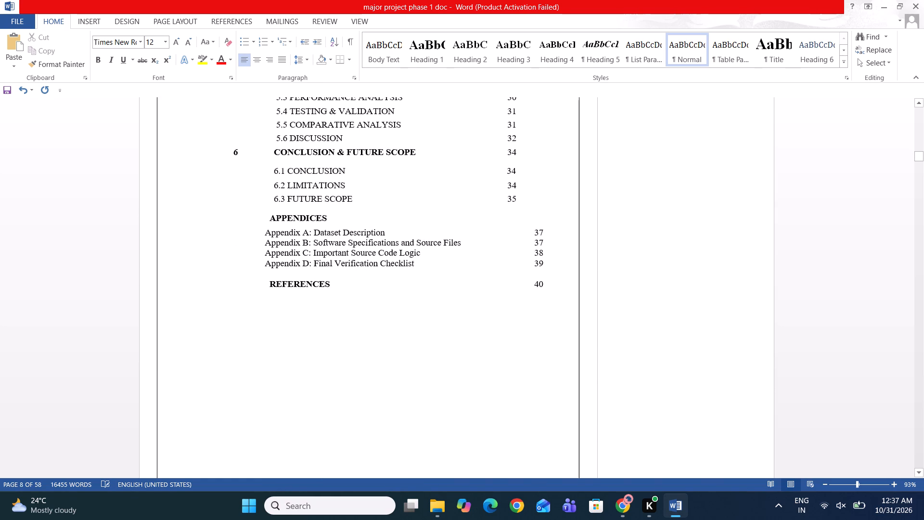
left_click(375, 334)
left_click(309, 308)
key("Up")
key("Up")
key("Right")
key("Up")
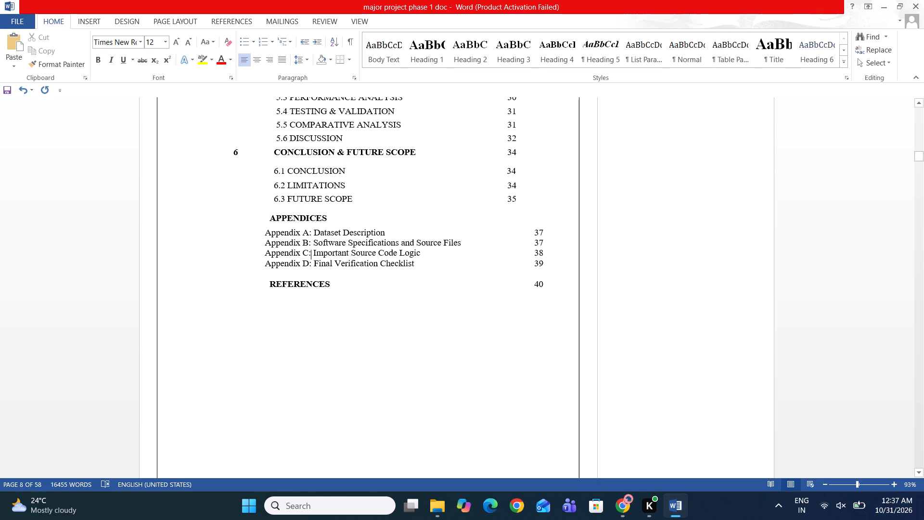
key("Up")
key("Left")
key("Left")
key("Left")
key("Left")
key("Left")
key("Left")
key("Left")
key("Left")
key("Left")
key("Left")
key("Left")
key("Up")
key("space")
key("Down")
key("space")
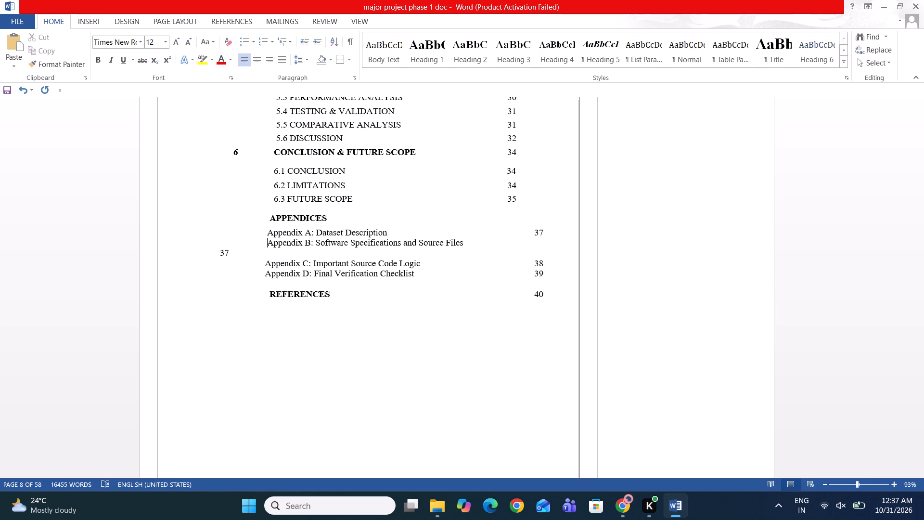
key("Up")
key("Up")
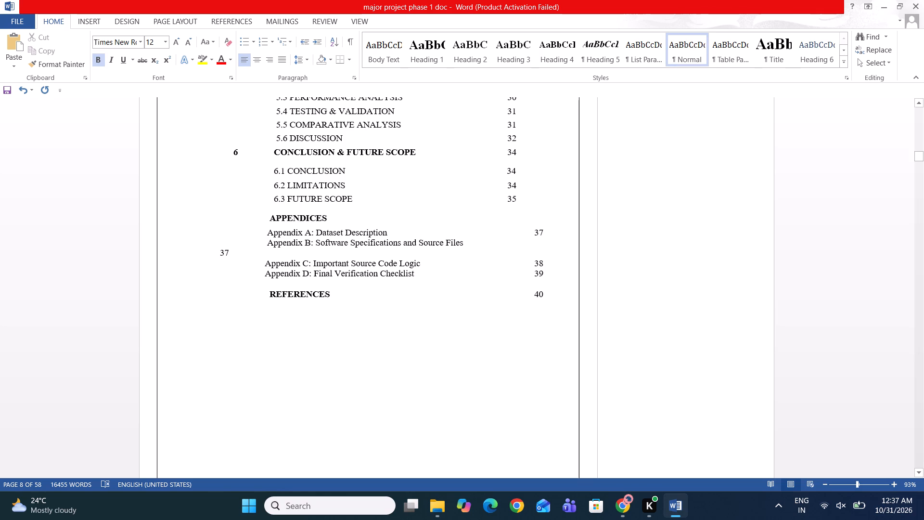
key("Down")
key("space")
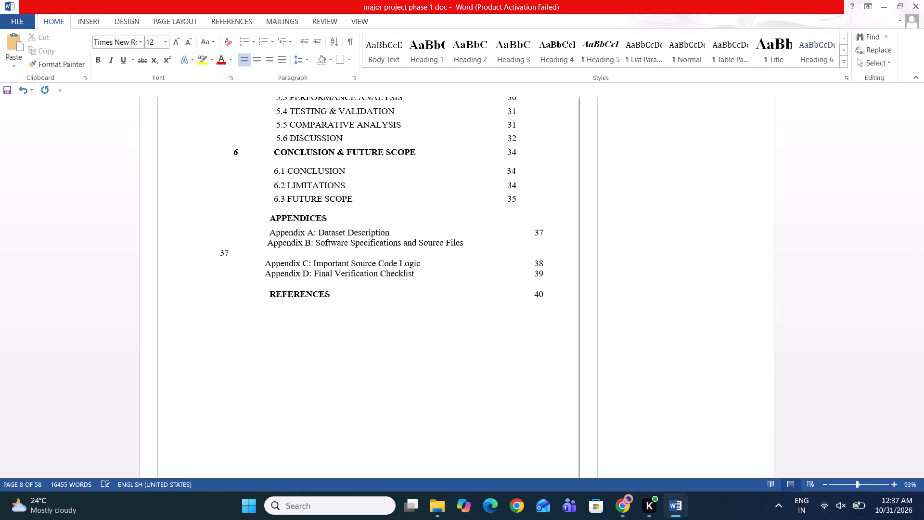
key("Down")
key("space")
Add two leading spaces before Appendix C and Appendix D to line them up with the appendix rows above.
key("Down")
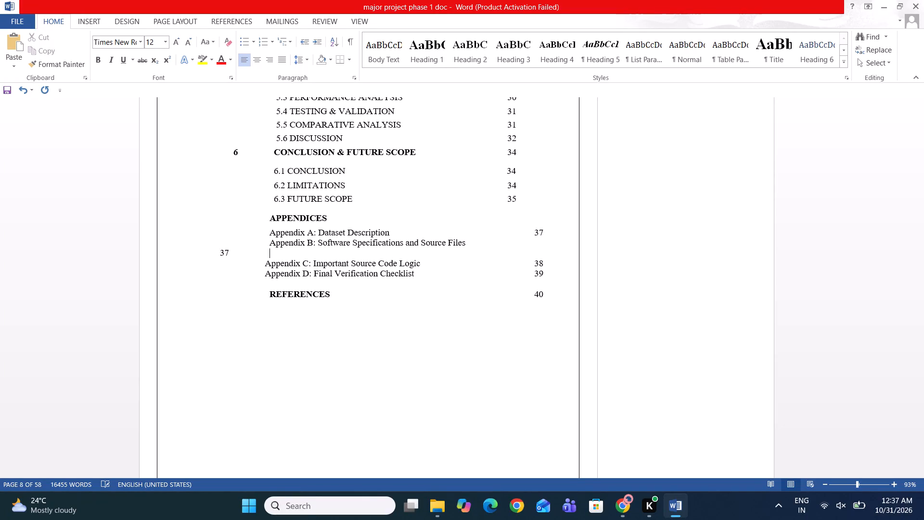
key("Down")
key("Left")
key("space")
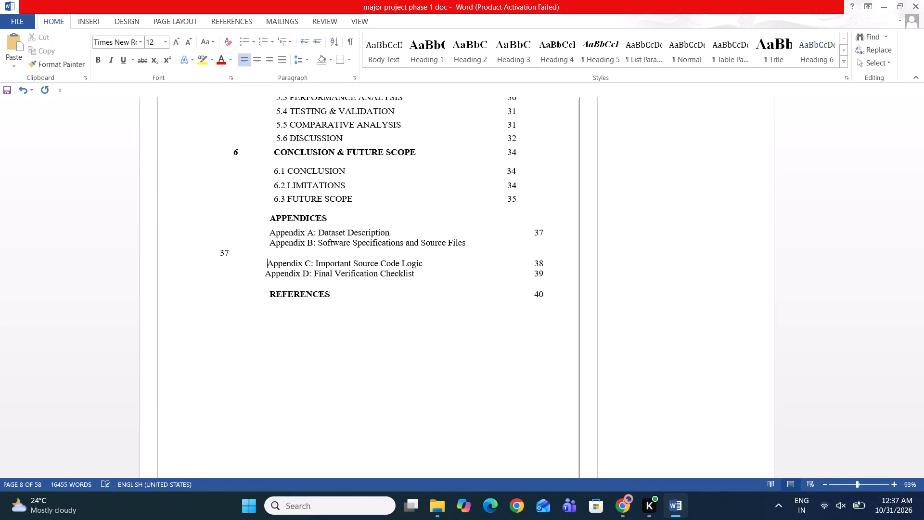
key("space")
key("Down")
key("Left")
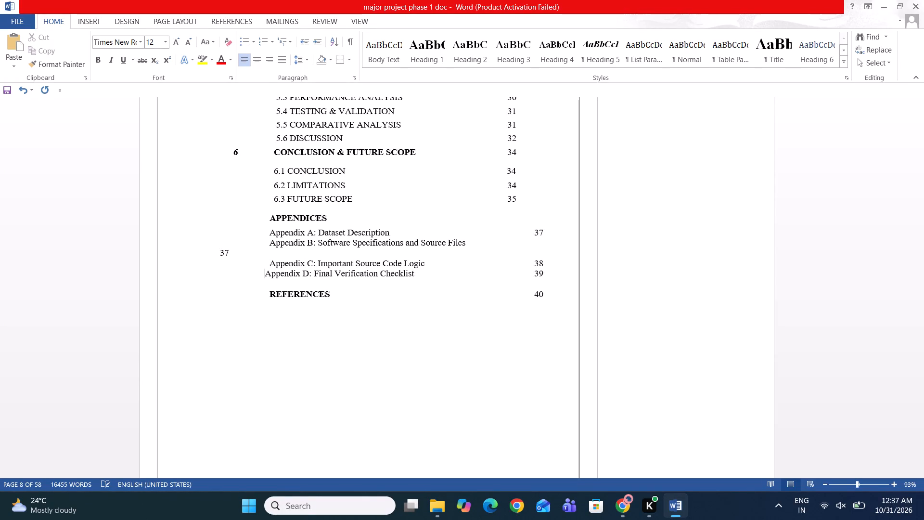
key("space")
key("space")
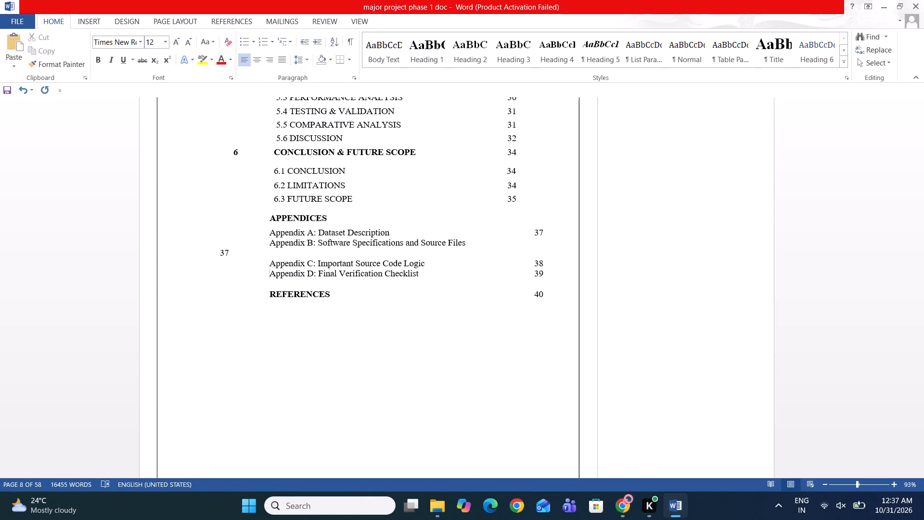
Delete the page number 37 that wrapped onto the line below Appendix B in the contents table.
left_click(283, 246)
left_click(257, 302)
key("Down")
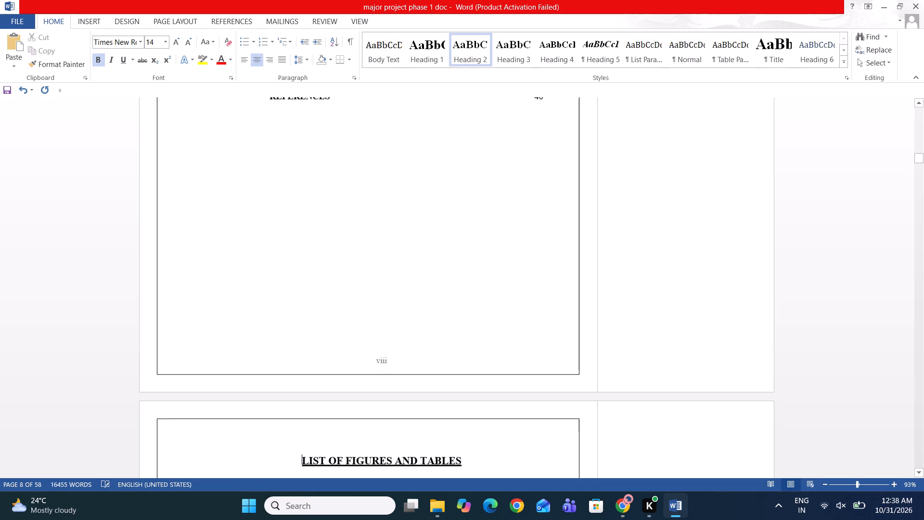
key("Up")
key("Up")
key("Up")
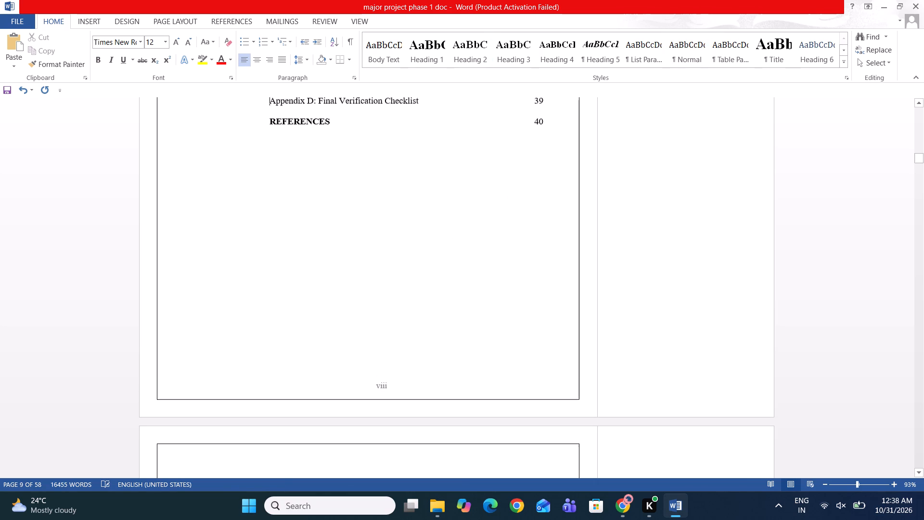
left_click(257, 302)
scroll(257, 302, "up", 1)
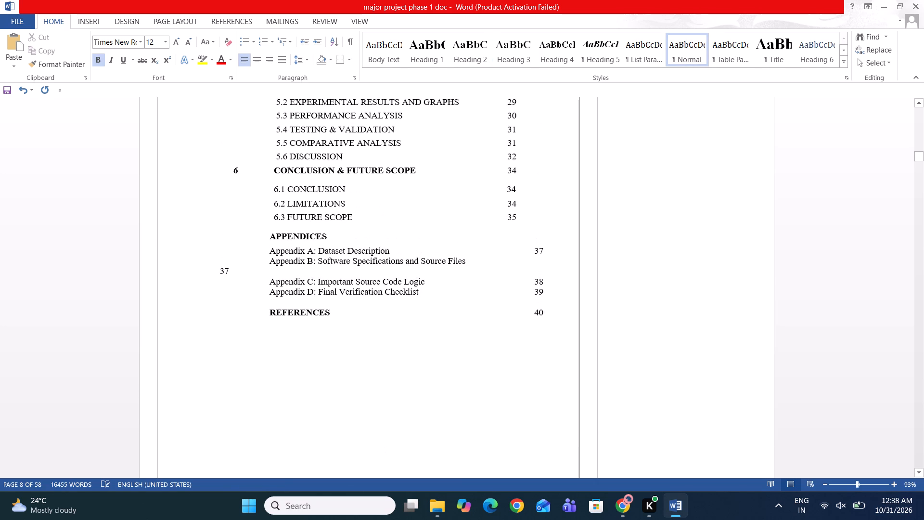
left_click(275, 437)
key("Left")
key("Left")
key("Up")
key("Up")
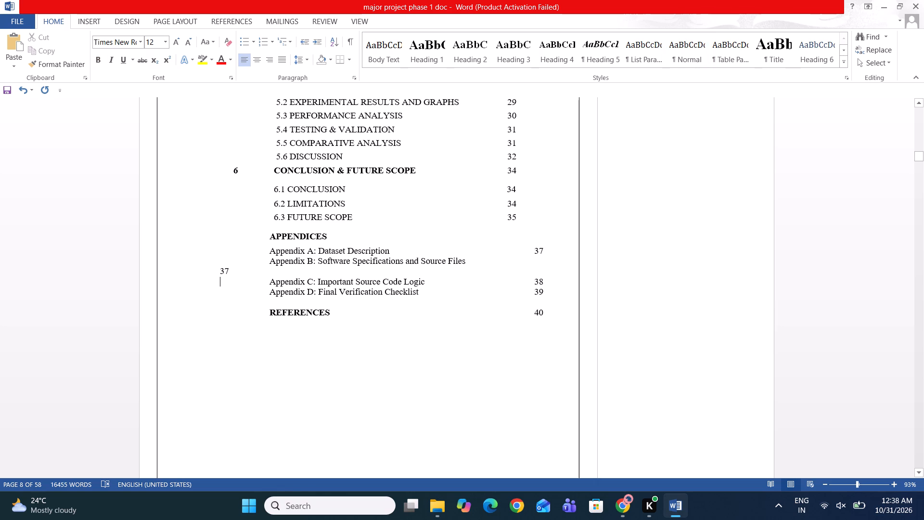
key("Up")
key("Right")
key("Right")
key("BackSpace")
key("BackSpace")
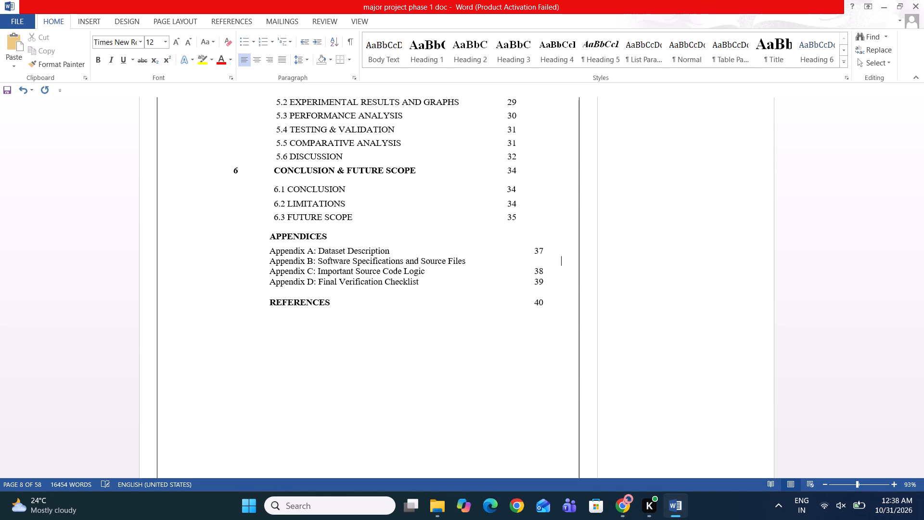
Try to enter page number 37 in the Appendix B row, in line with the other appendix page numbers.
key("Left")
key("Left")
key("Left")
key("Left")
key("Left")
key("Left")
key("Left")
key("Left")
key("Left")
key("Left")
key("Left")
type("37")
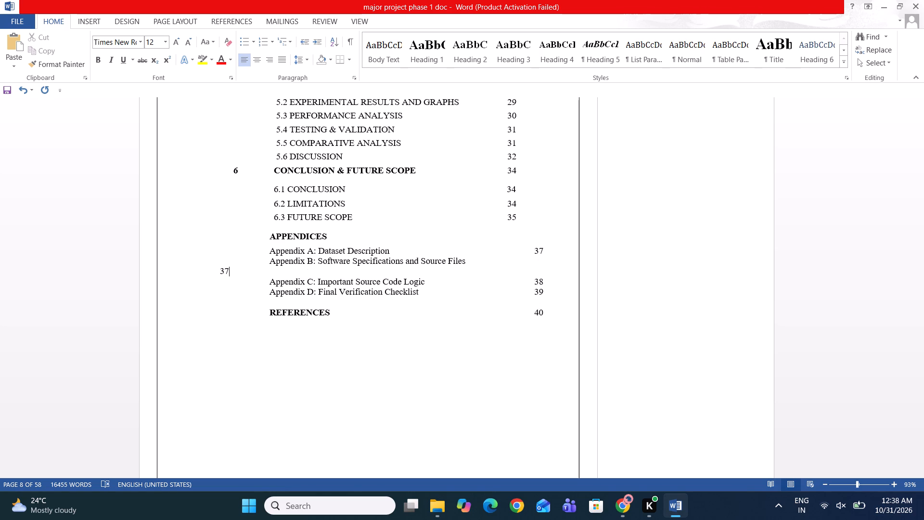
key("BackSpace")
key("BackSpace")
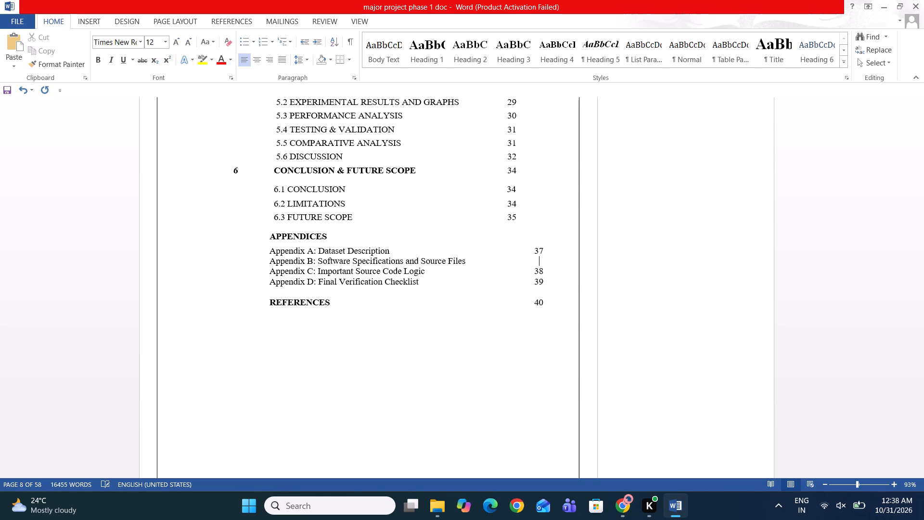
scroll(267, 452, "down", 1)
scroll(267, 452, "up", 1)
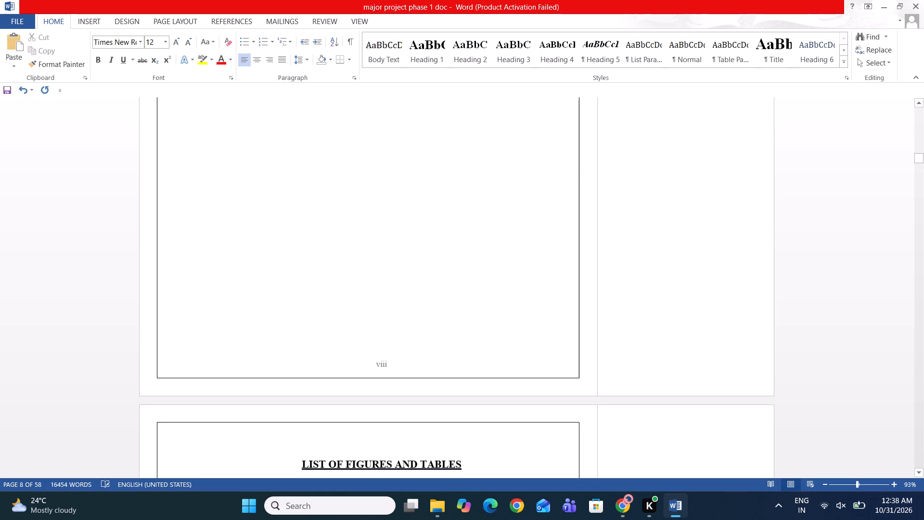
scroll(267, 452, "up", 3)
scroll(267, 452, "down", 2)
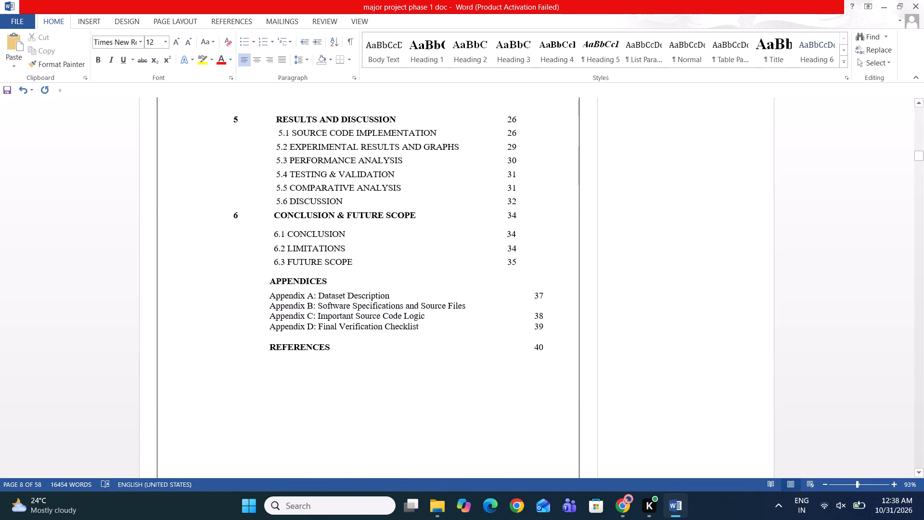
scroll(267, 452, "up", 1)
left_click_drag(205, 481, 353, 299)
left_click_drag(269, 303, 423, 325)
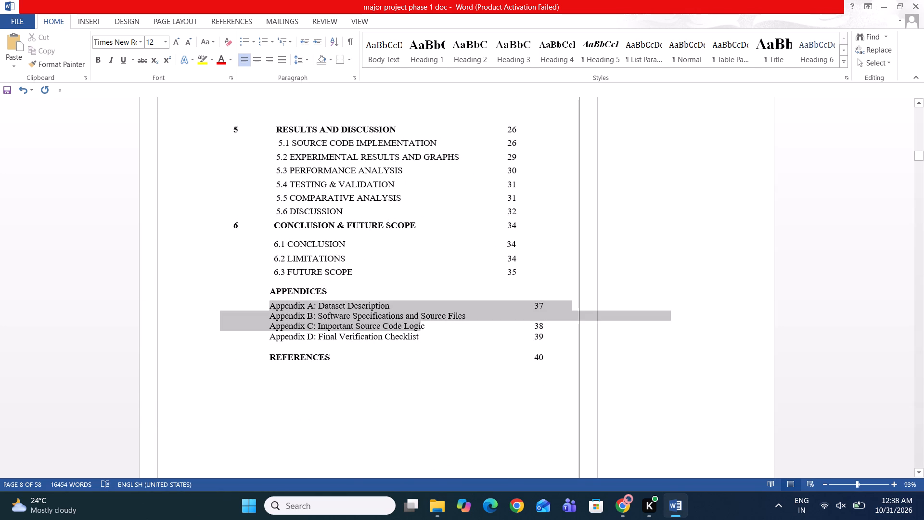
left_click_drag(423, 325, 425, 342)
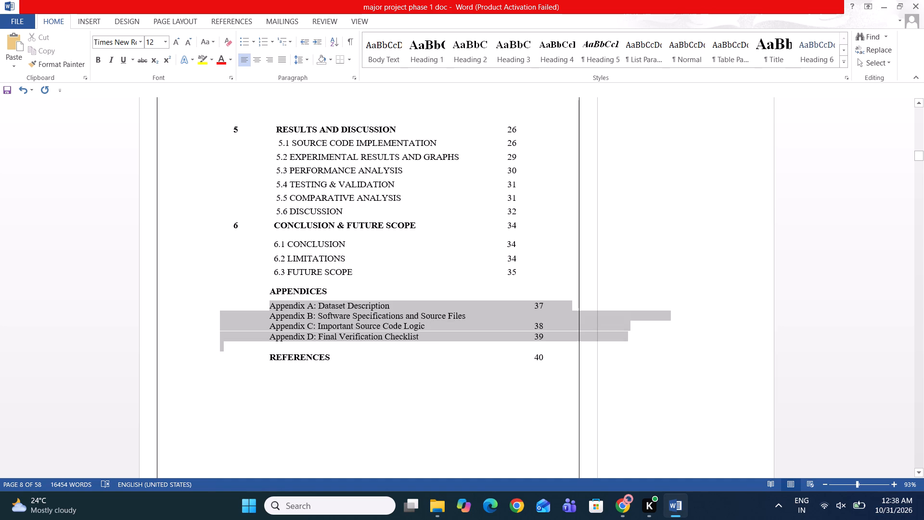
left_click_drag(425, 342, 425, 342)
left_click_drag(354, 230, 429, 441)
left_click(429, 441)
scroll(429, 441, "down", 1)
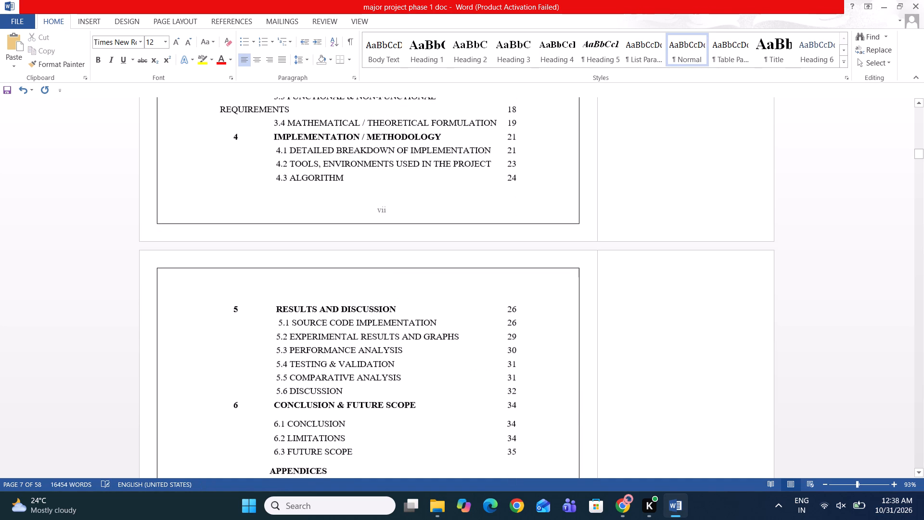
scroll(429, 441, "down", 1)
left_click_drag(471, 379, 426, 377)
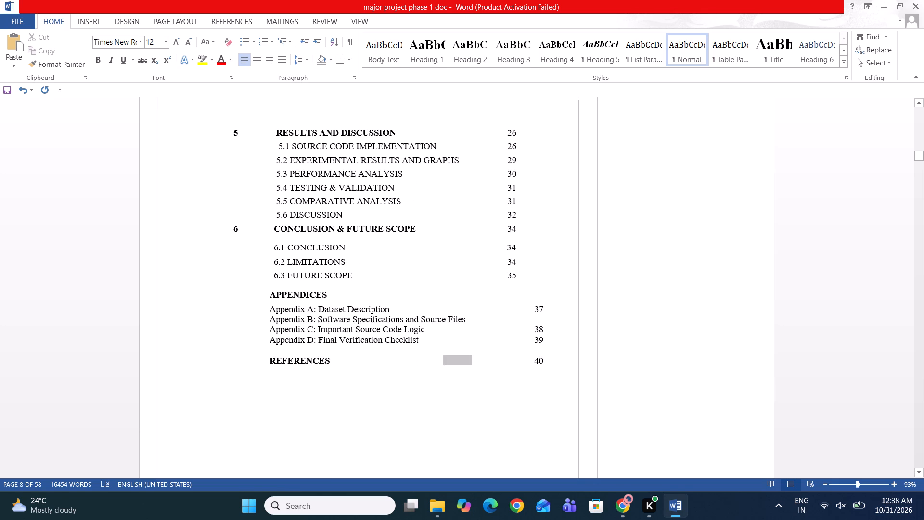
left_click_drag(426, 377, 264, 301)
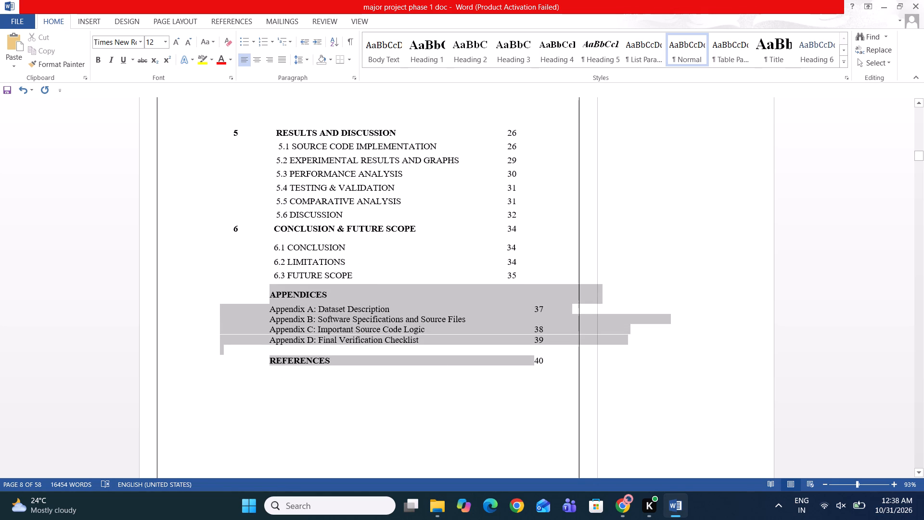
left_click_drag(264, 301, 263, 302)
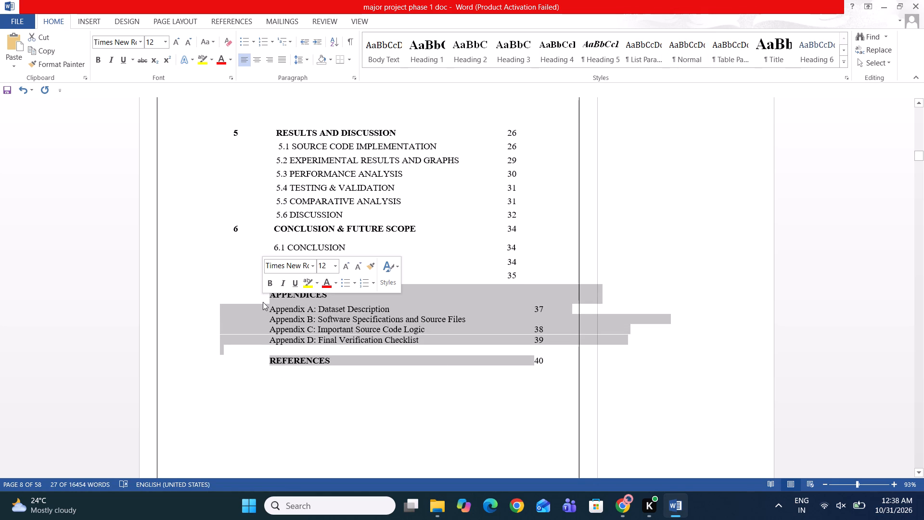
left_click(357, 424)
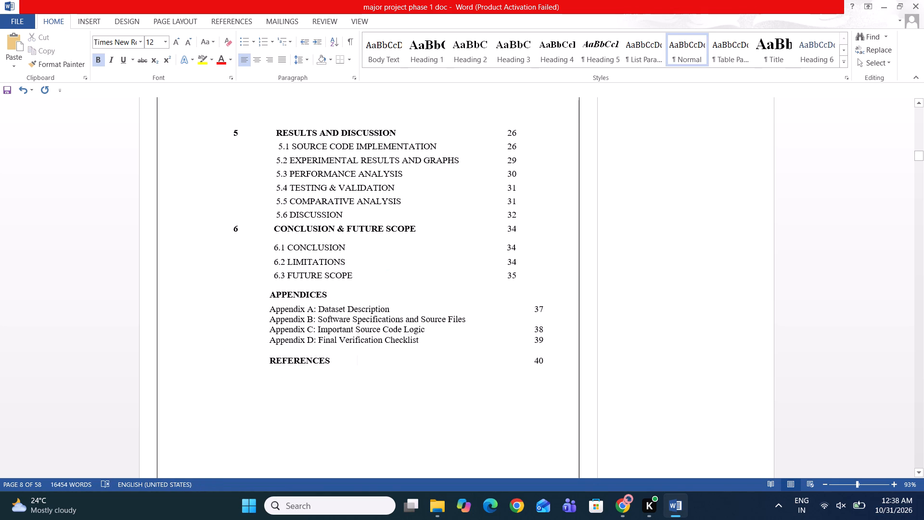
Set the List of Figures and Tables rows from Fig. 5.3 through Table B.1 to Times New Roman.
scroll(357, 424, "down", 2)
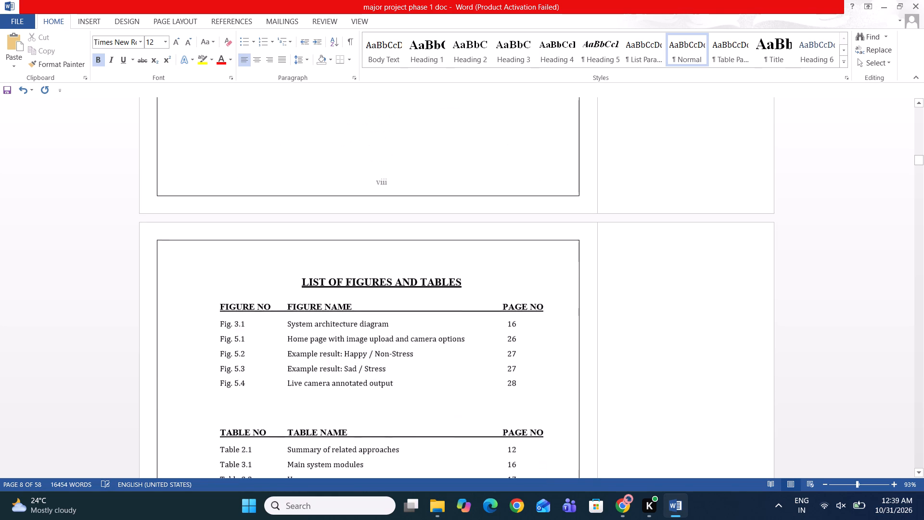
scroll(357, 424, "down", 3)
scroll(357, 424, "up", 1)
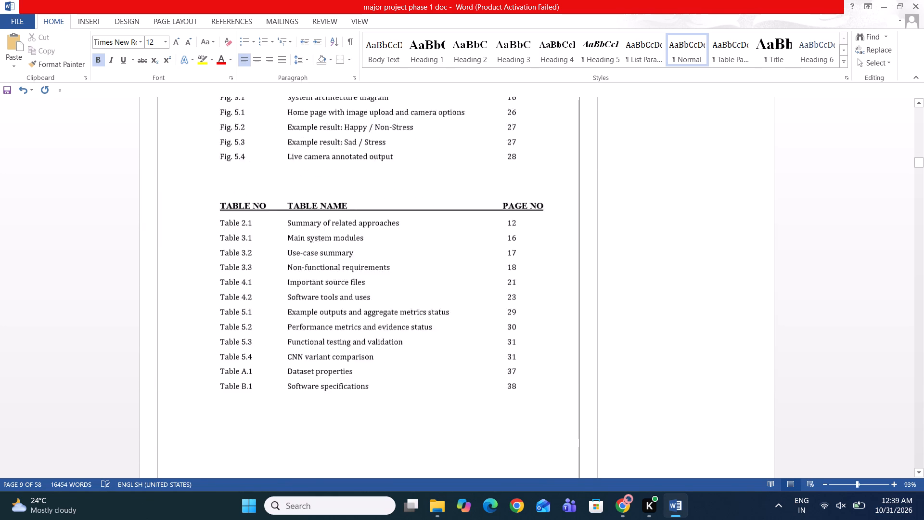
scroll(357, 424, "up", 1)
left_click_drag(221, 240, 299, 367)
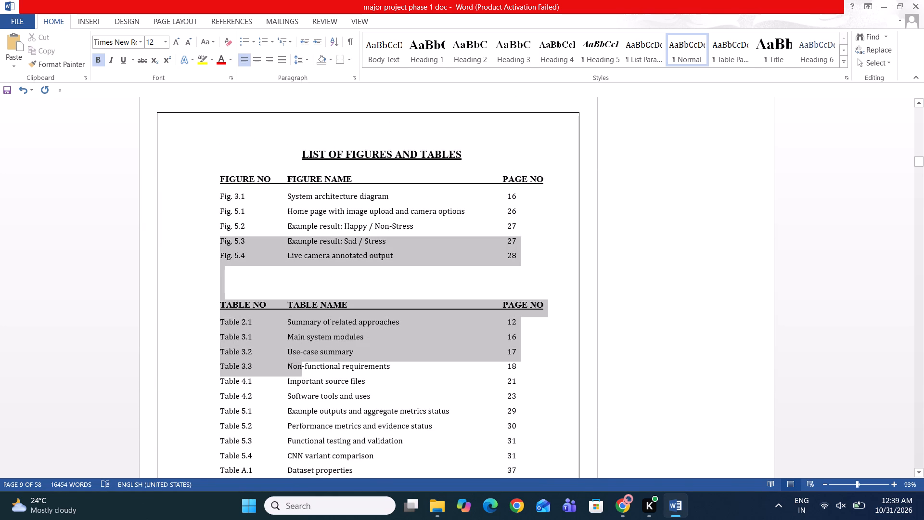
left_click_drag(299, 367, 368, 482)
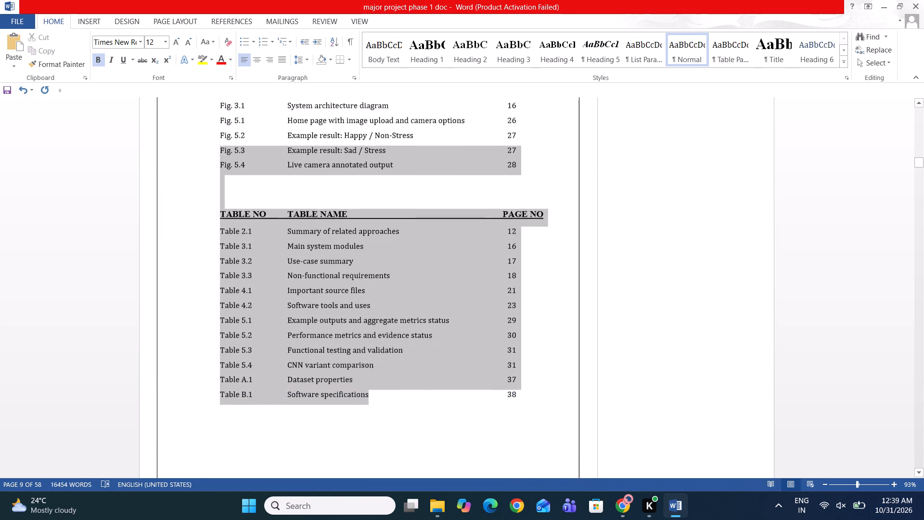
left_click_drag(368, 482, 368, 491)
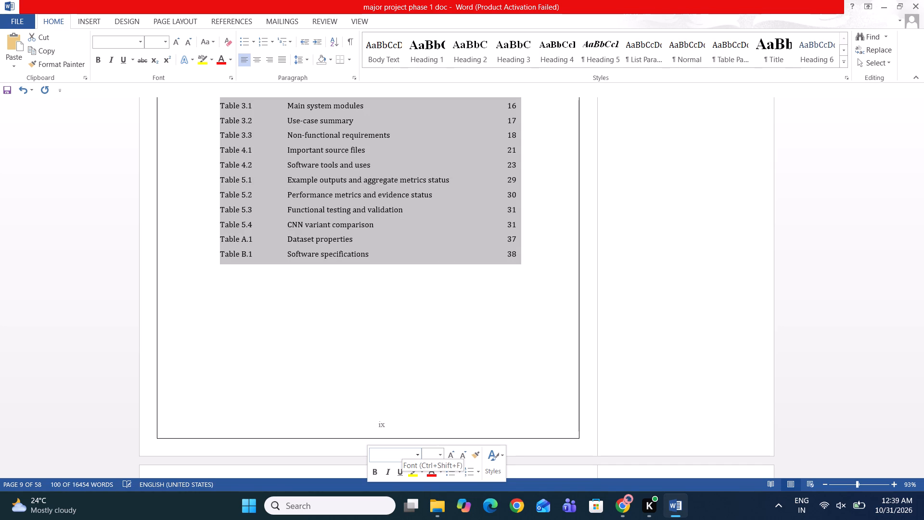
left_click(419, 457)
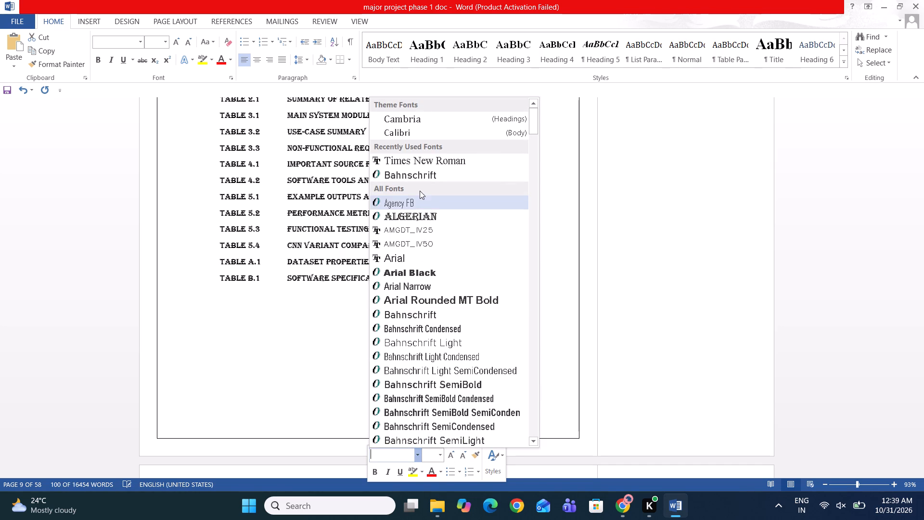
left_click(414, 159)
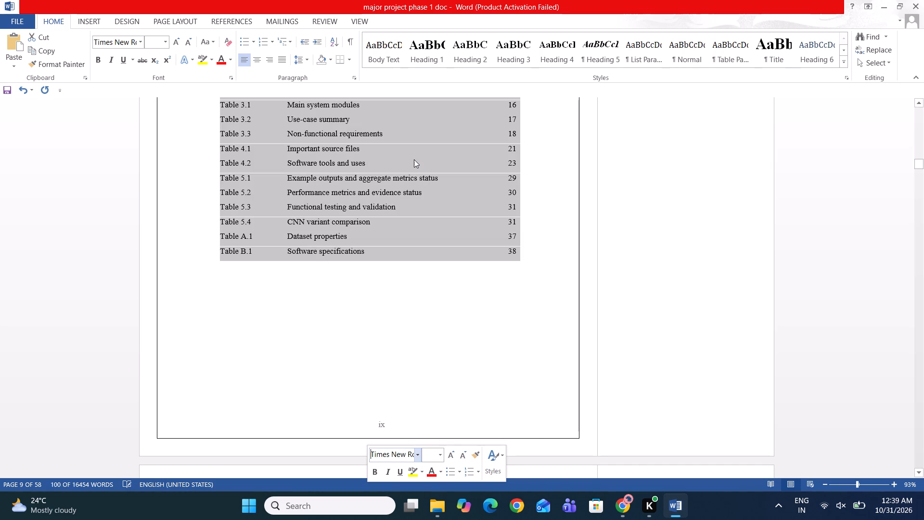
left_click(369, 343)
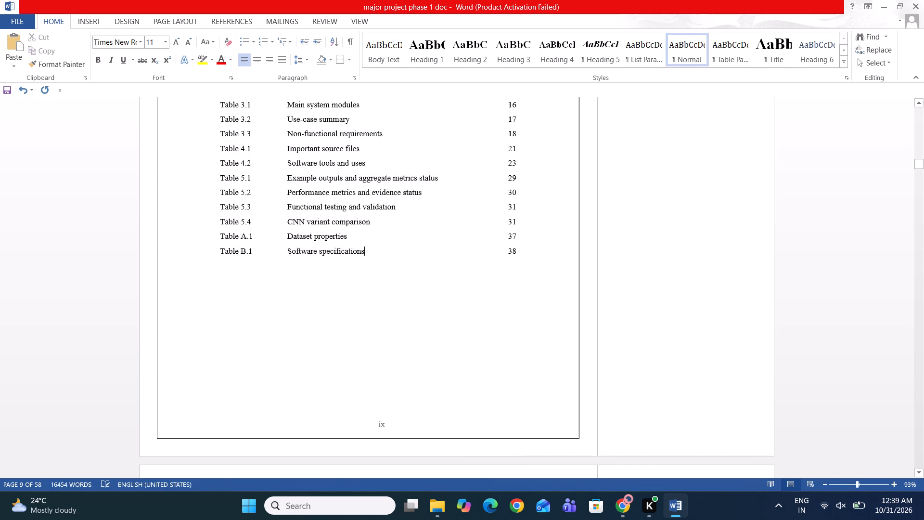
Set the figure list, from its header row through Fig. 5.4, to font size 12.
scroll(359, 331, "up", 3)
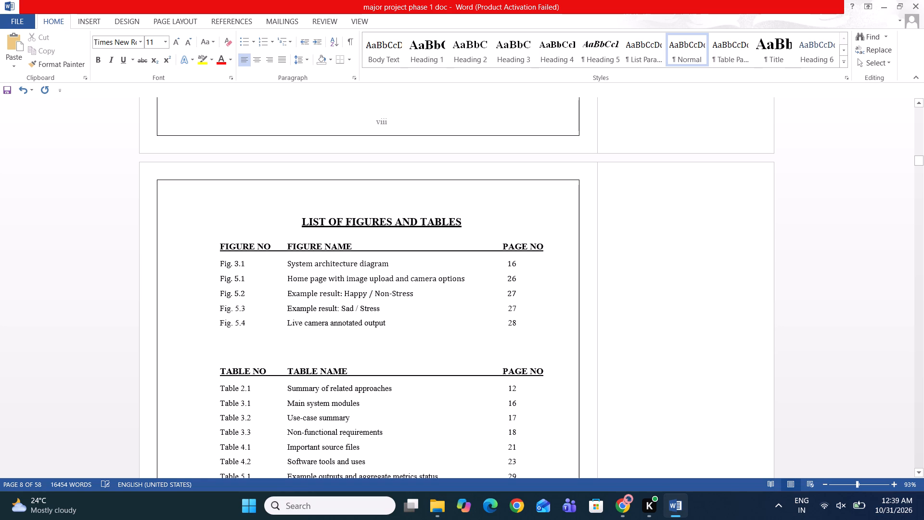
left_click_drag(221, 242, 304, 355)
left_click(304, 355)
left_click_drag(216, 258, 484, 322)
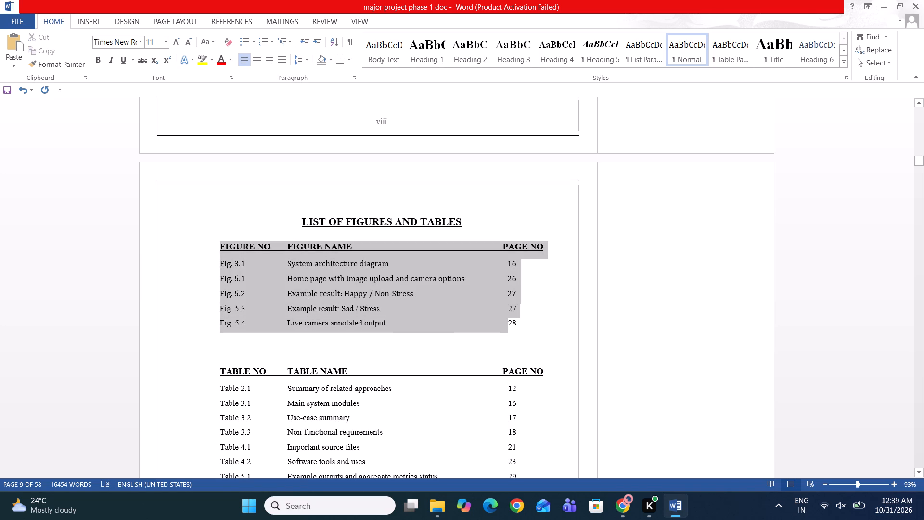
left_click_drag(484, 322, 562, 324)
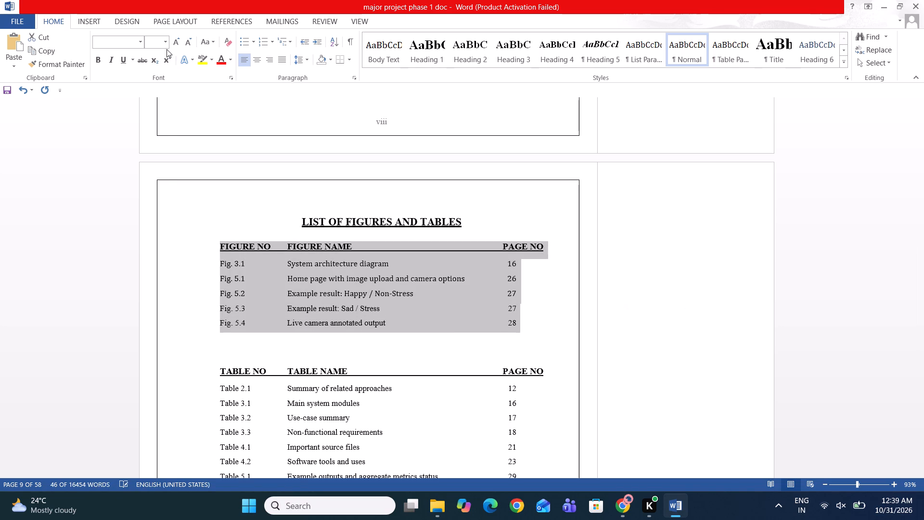
left_click(163, 46)
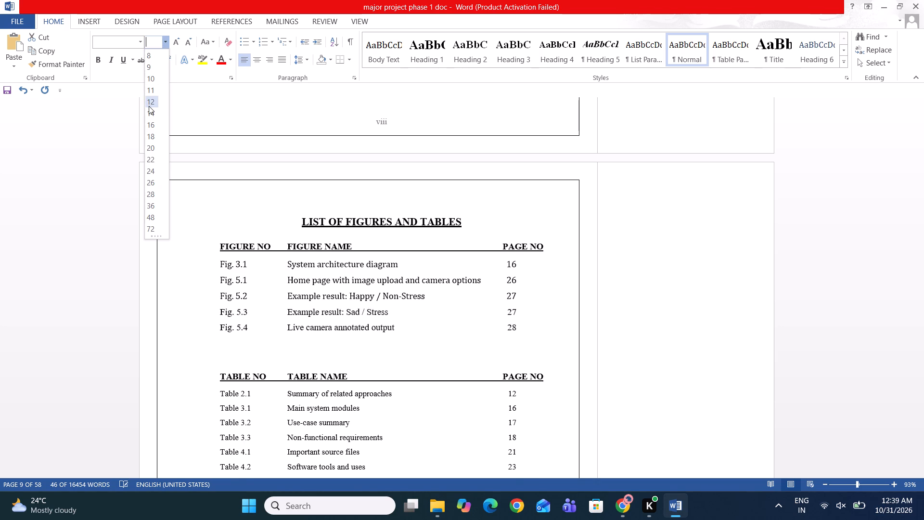
left_click(149, 106)
left_click(411, 350)
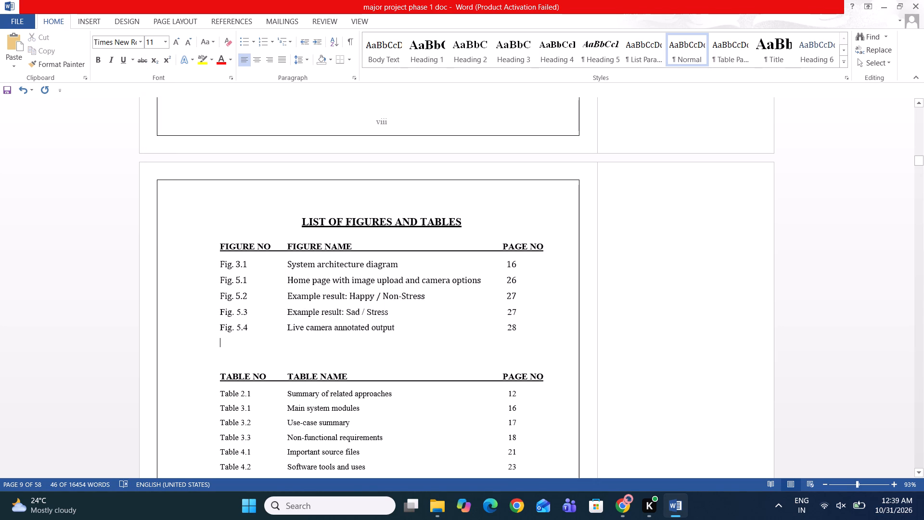
left_click(411, 350)
Set the table list entries from Table 2.1 through Table B.1 to font size 12.
scroll(411, 350, "down", 1)
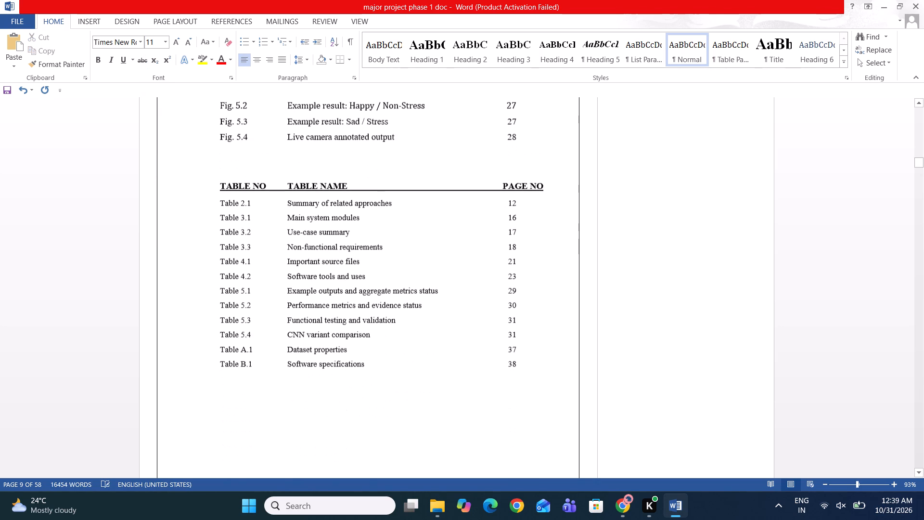
left_click_drag(217, 199, 431, 363)
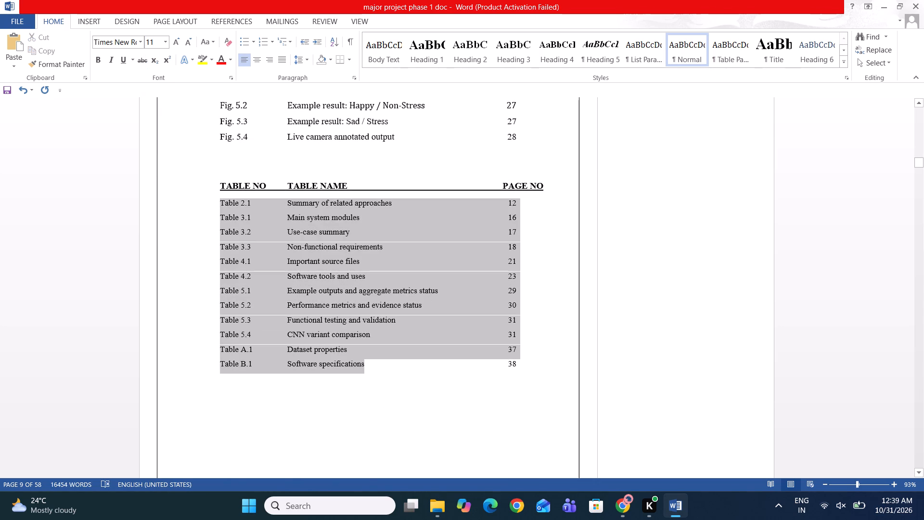
left_click_drag(431, 363, 567, 363)
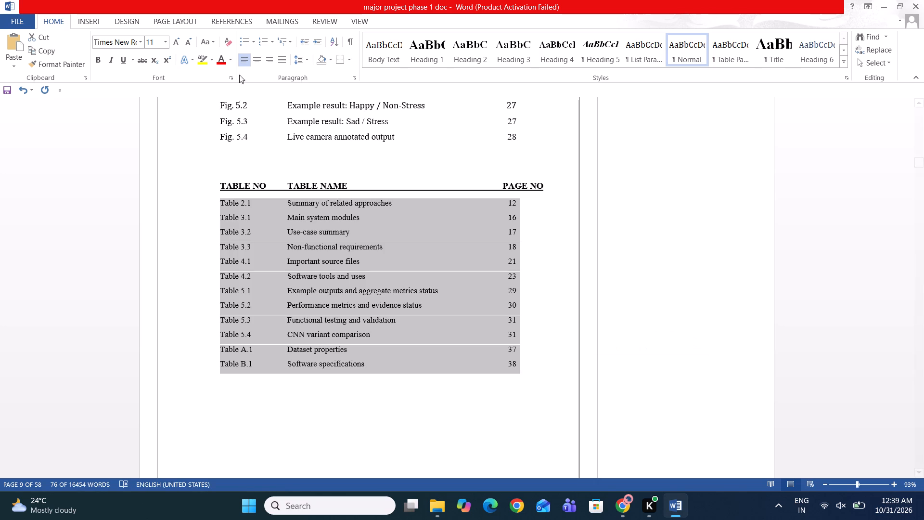
left_click(166, 45)
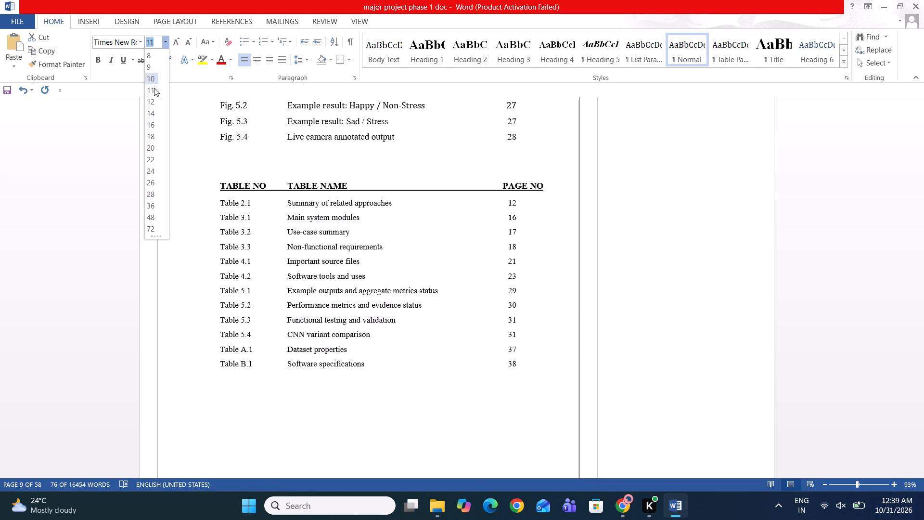
left_click(155, 99)
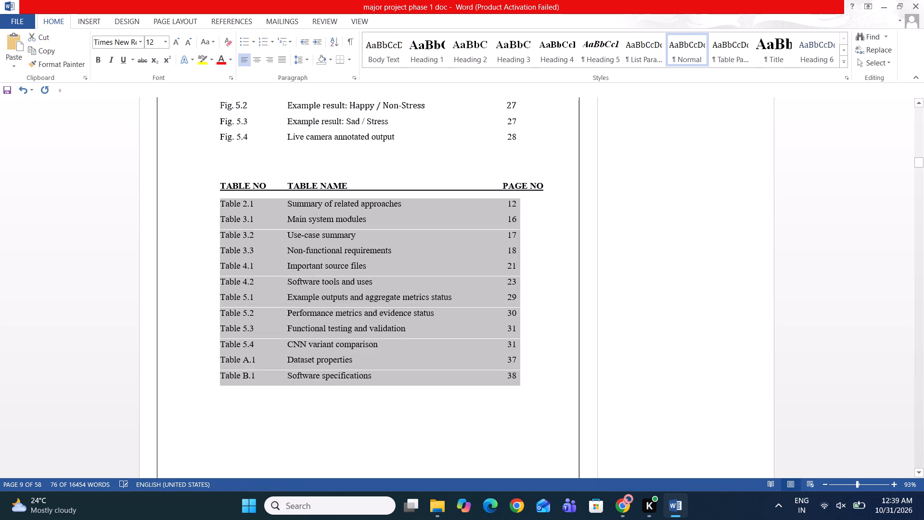
left_click(431, 445)
Set the abbreviations table, including its Key word and Abbreviation header row, to Times New Roman, size 12.
scroll(393, 322, "up", 2)
scroll(393, 322, "down", 1)
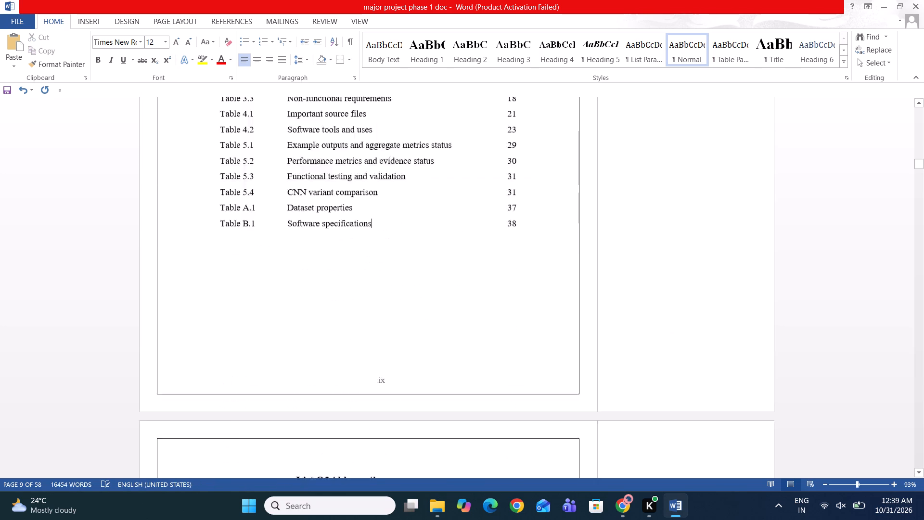
scroll(393, 322, "down", 5)
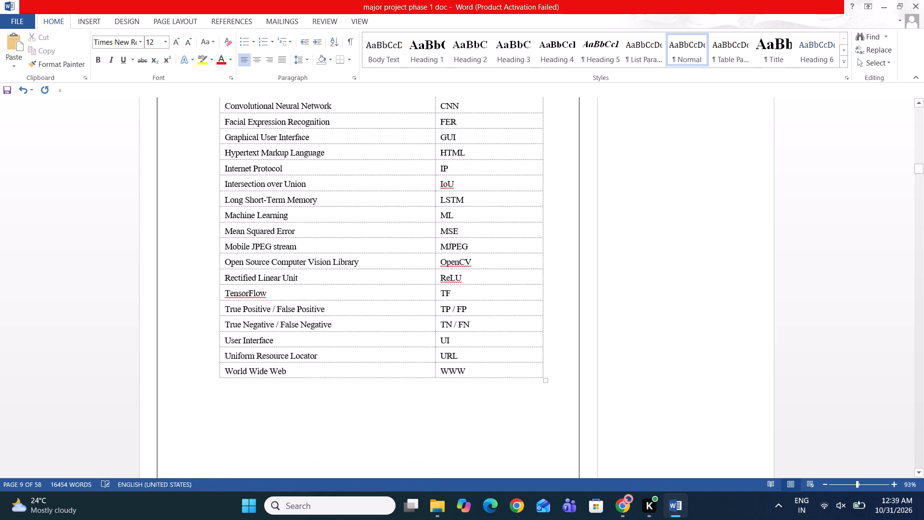
scroll(327, 226, "up", 1)
left_click_drag(225, 121, 274, 178)
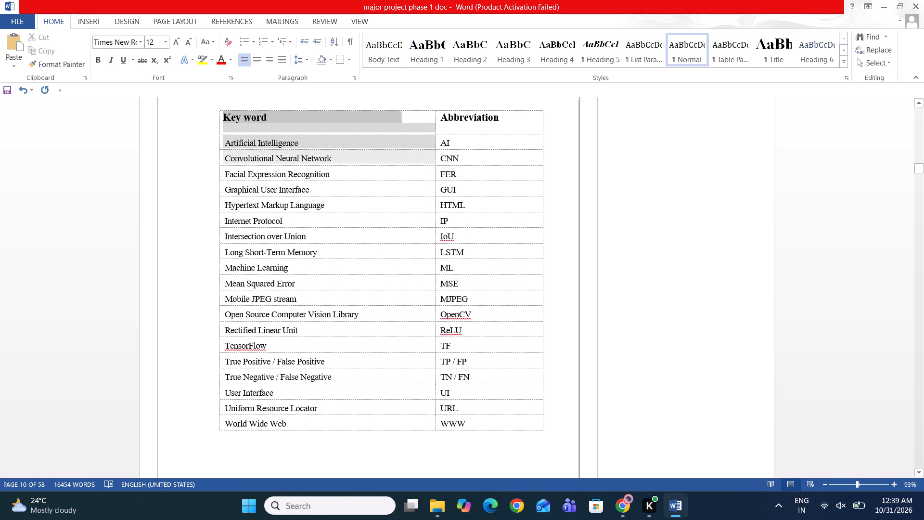
left_click_drag(274, 178, 539, 483)
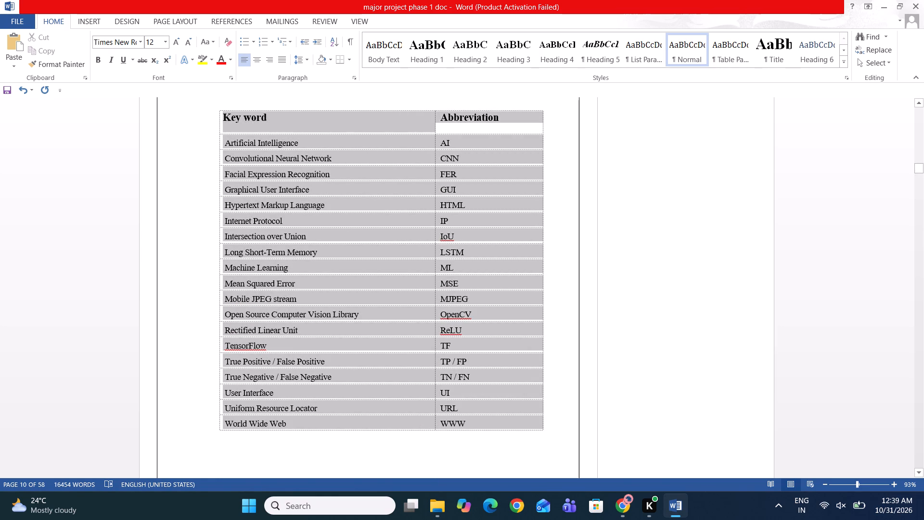
left_click_drag(539, 483, 552, 496)
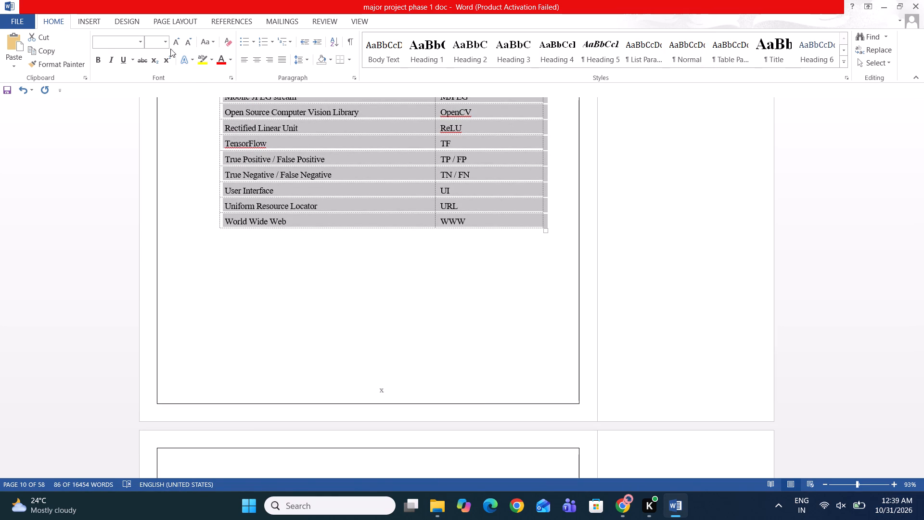
left_click(165, 46)
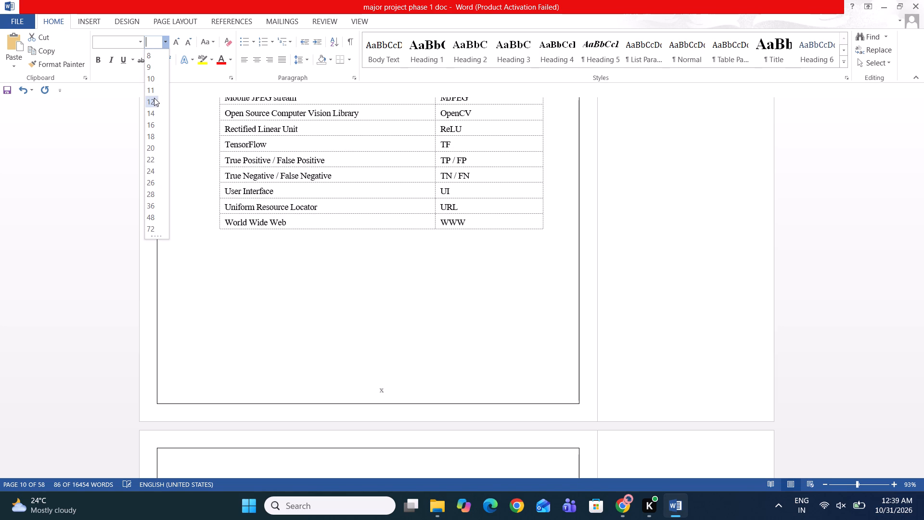
left_click(154, 98)
left_click(140, 43)
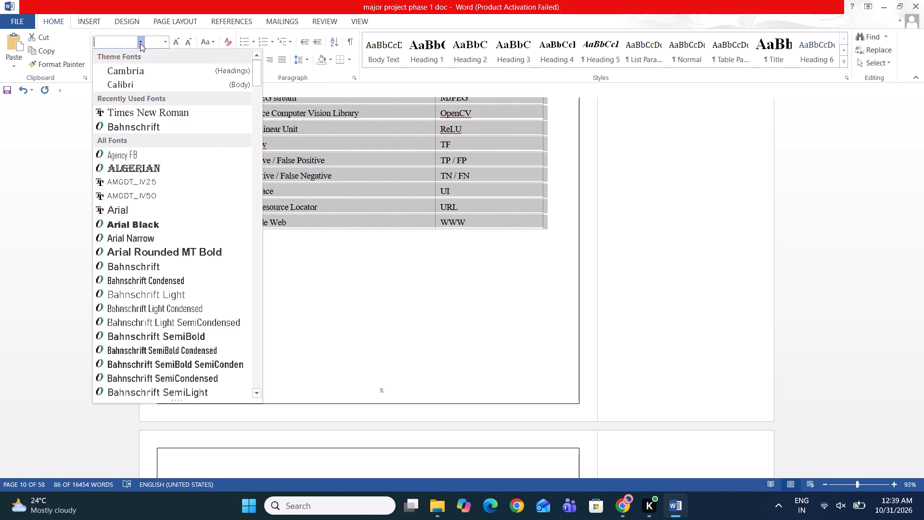
left_click(145, 108)
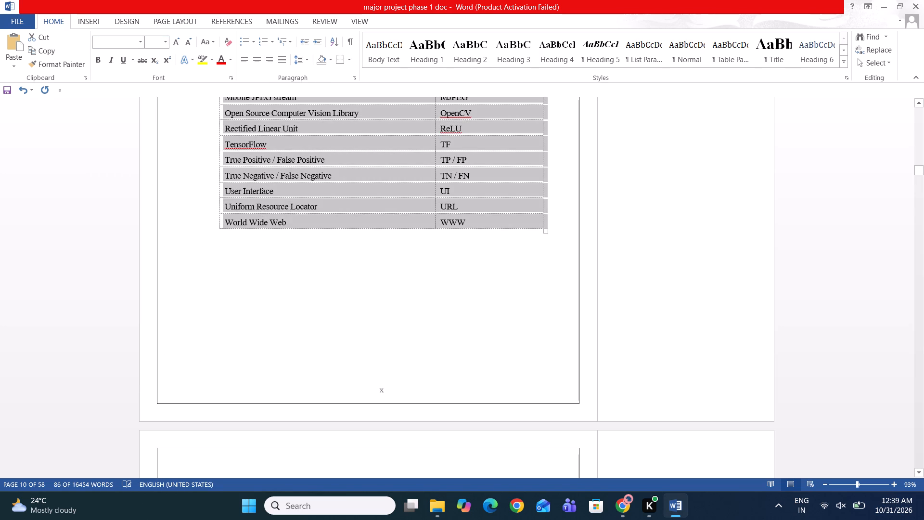
left_click(316, 337)
Justify the first three body paragraphs of section 1.1 Background & Context in Chapter 1.
scroll(316, 337, "up", 2)
scroll(316, 337, "down", 1)
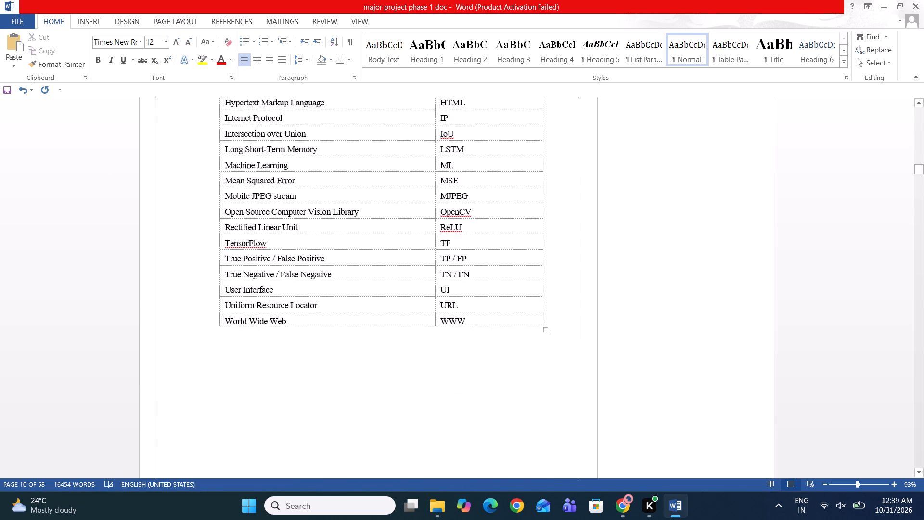
scroll(316, 337, "down", 4)
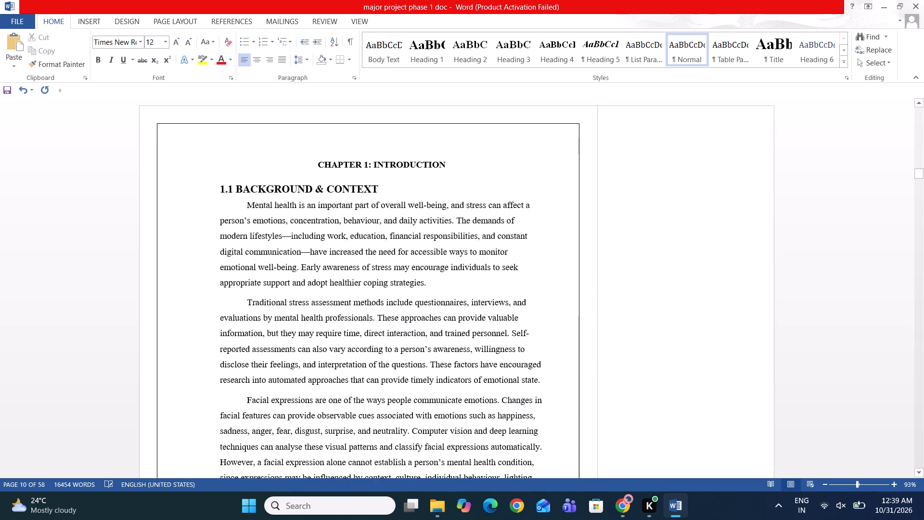
triple_click(240, 190)
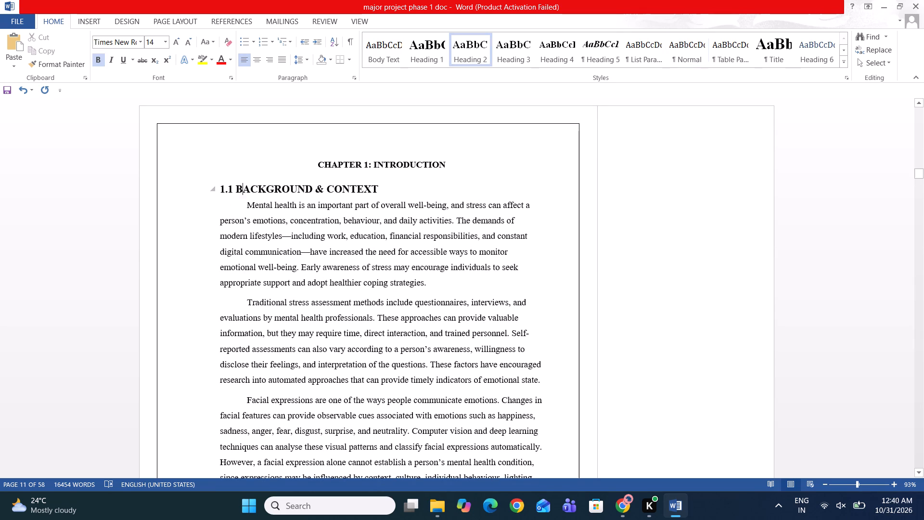
left_click_drag(196, 161, 244, 215)
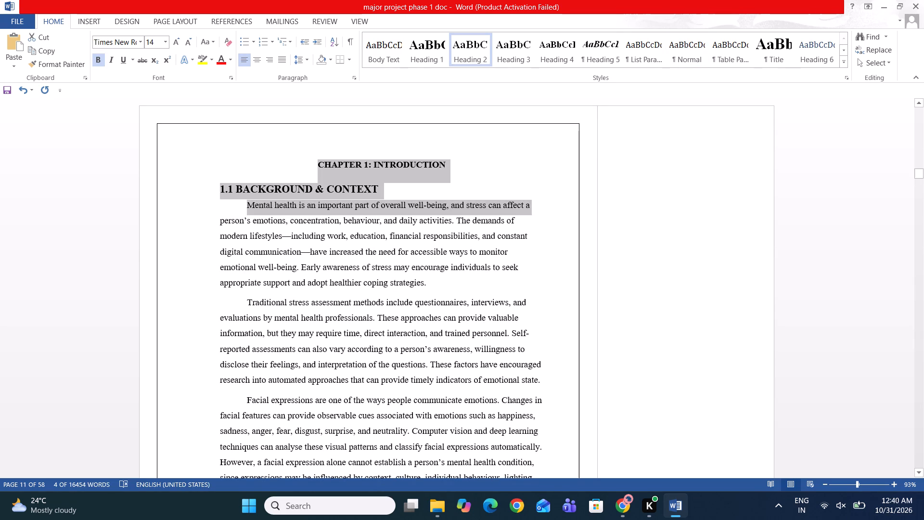
left_click_drag(244, 215, 248, 210)
left_click(248, 210)
left_click_drag(248, 201, 321, 415)
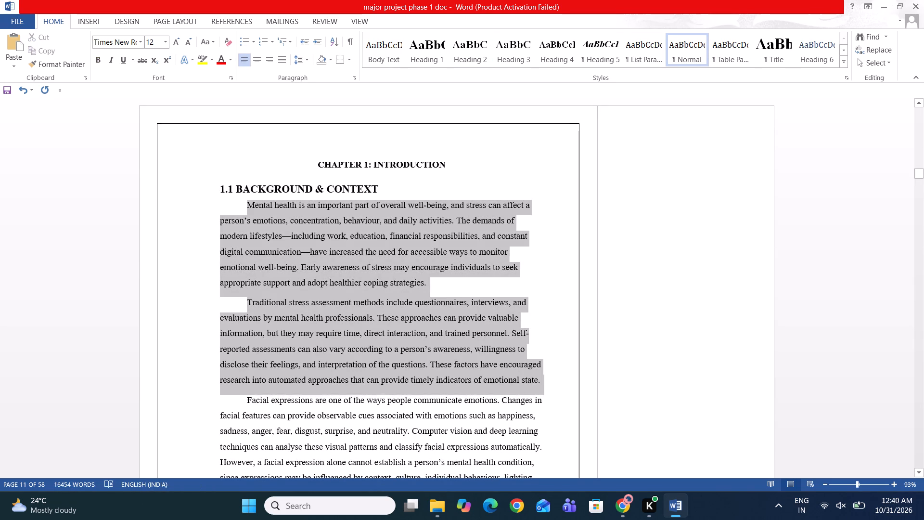
left_click_drag(321, 415, 319, 301)
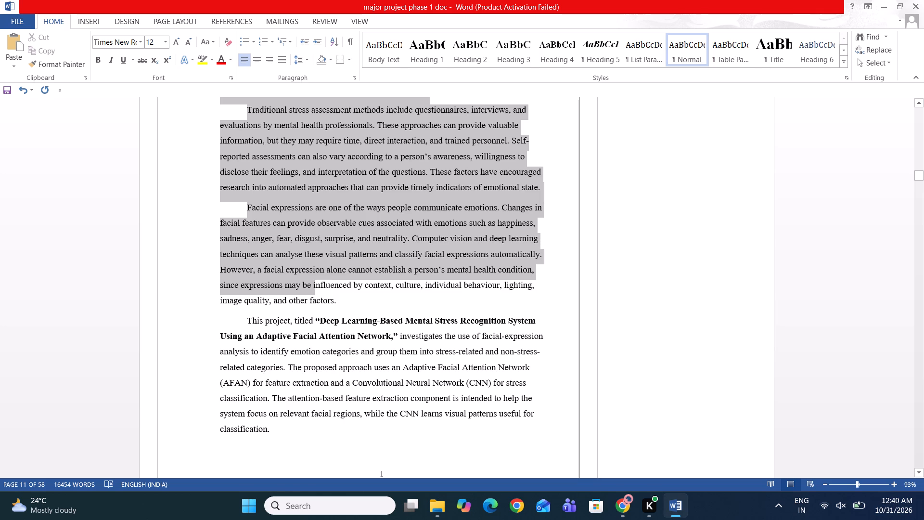
left_click_drag(319, 301, 361, 435)
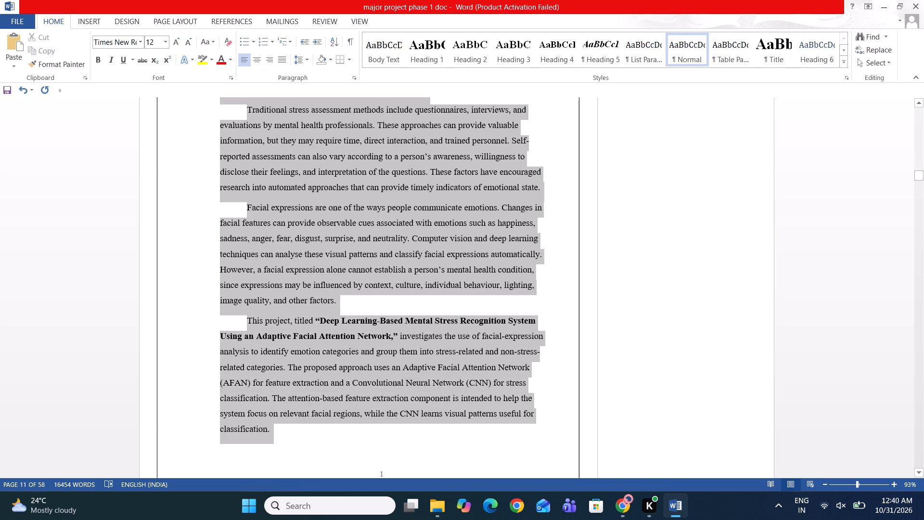
left_click_drag(361, 435, 334, 301)
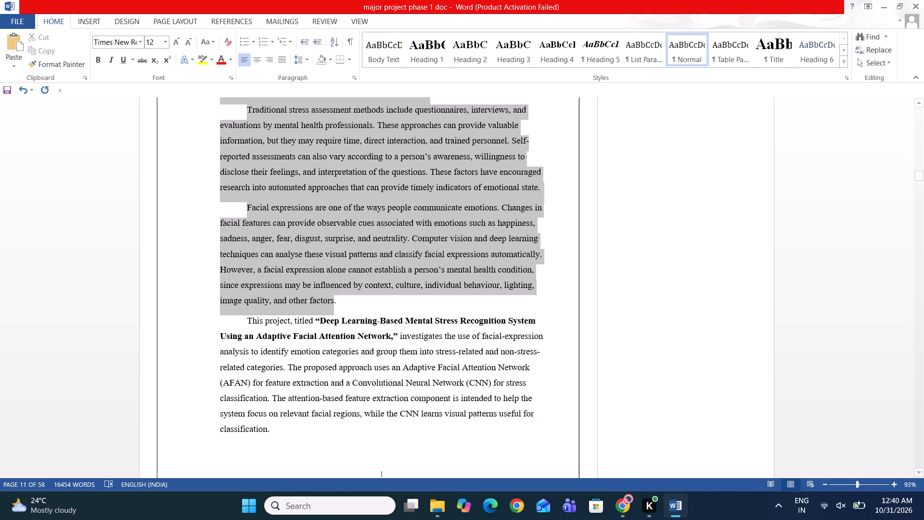
left_click_drag(334, 301, 339, 300)
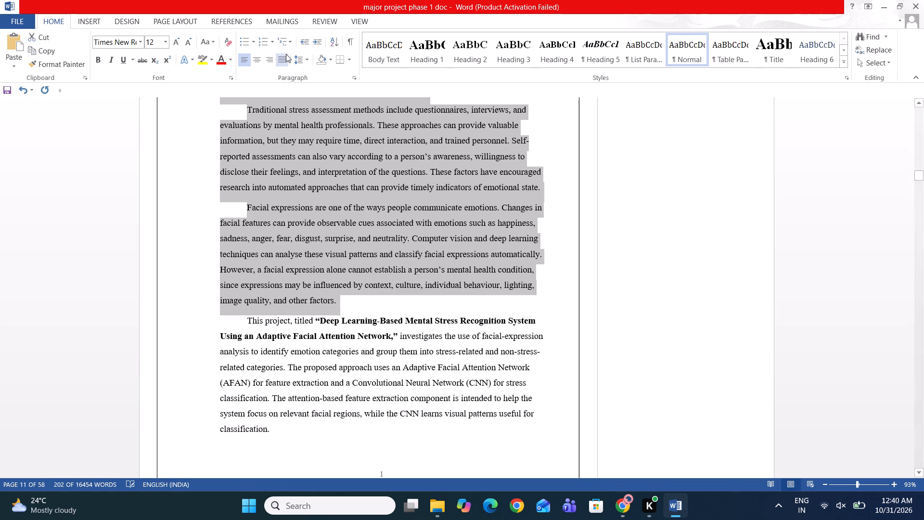
left_click(280, 59)
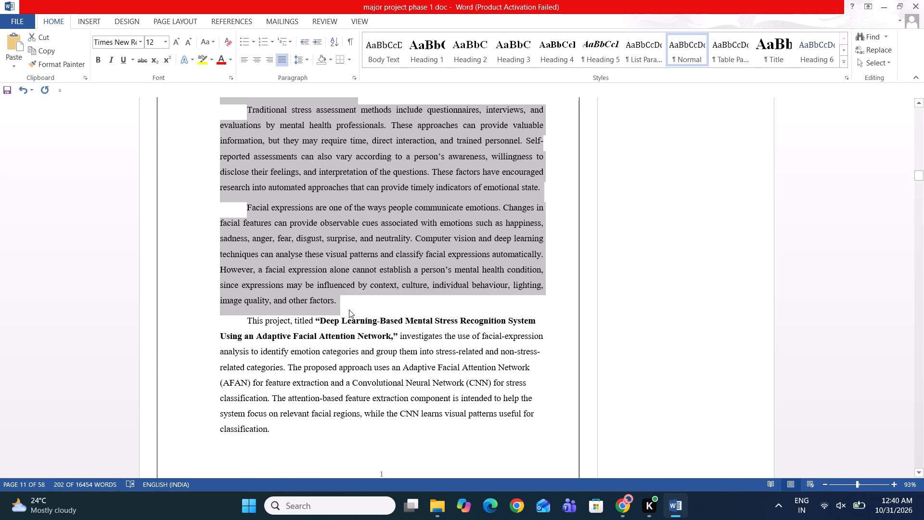
left_click(349, 309)
Justify the rest of section 1.1, from the paragraph starting "This project, titled" through the project workflow paragraph.
scroll(349, 309, "up", 1)
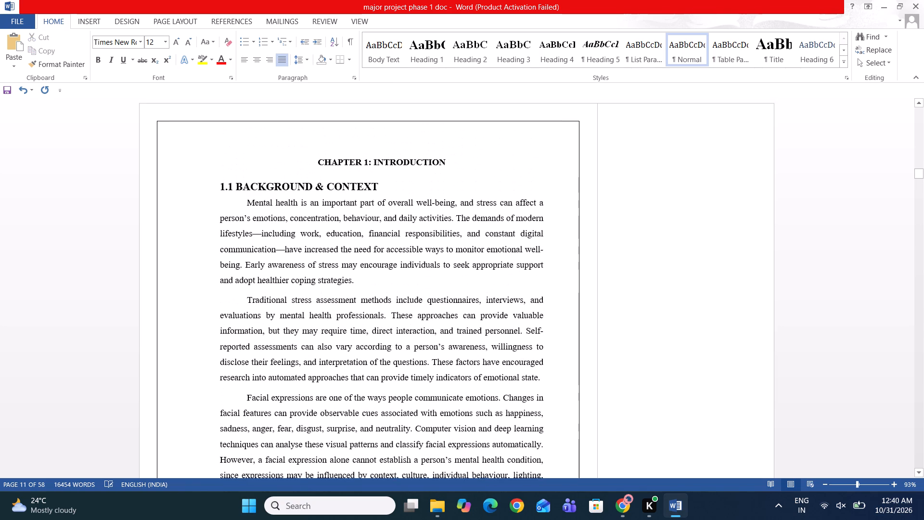
scroll(349, 309, "down", 1)
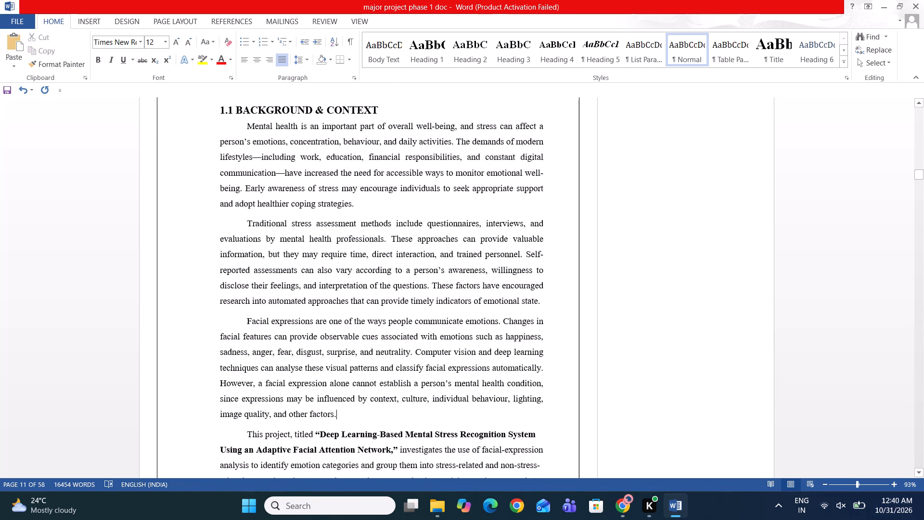
scroll(349, 309, "down", 1)
left_click_drag(244, 291, 332, 475)
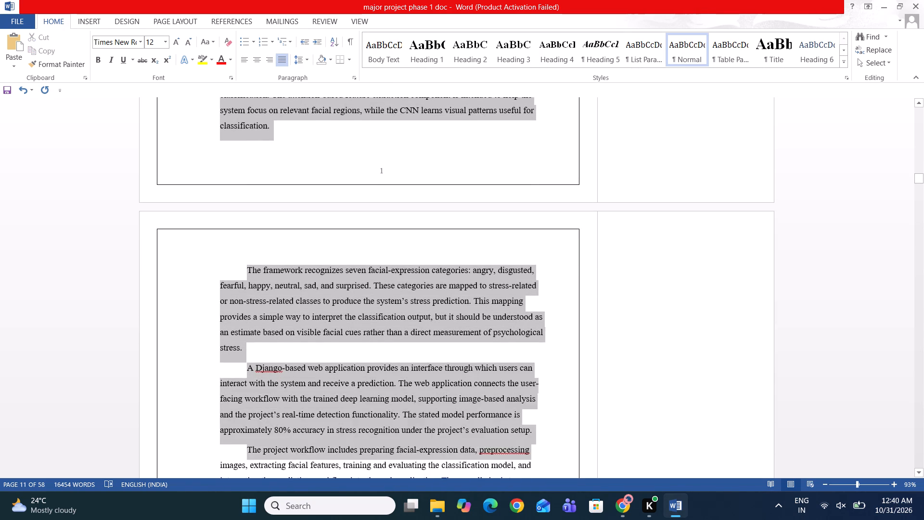
left_click_drag(332, 475, 455, 360)
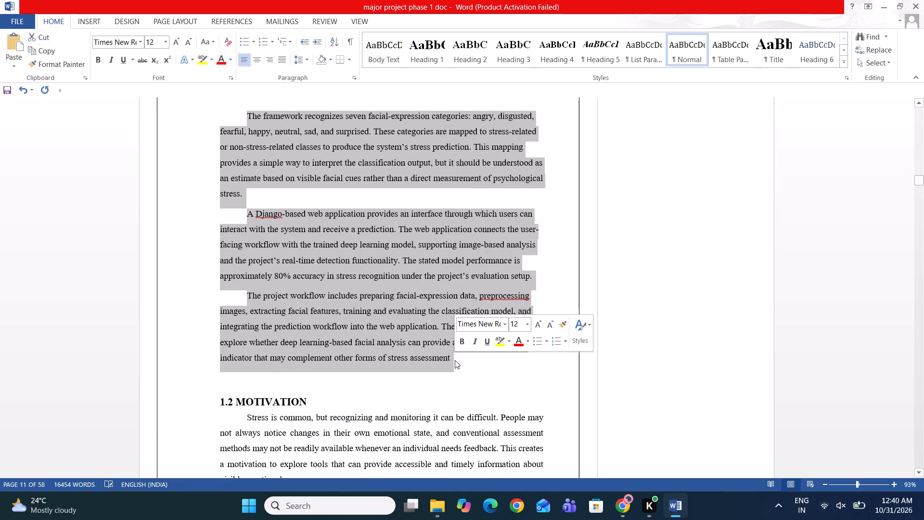
left_click(280, 62)
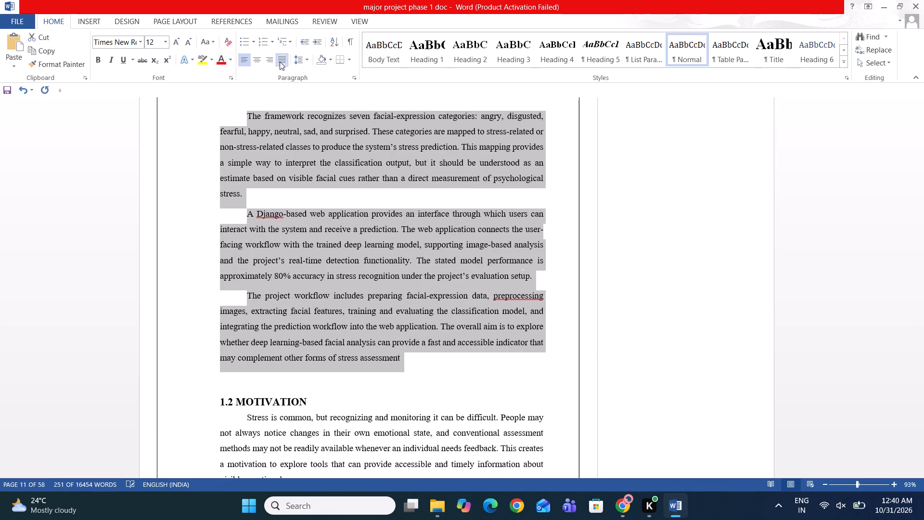
left_click(408, 360)
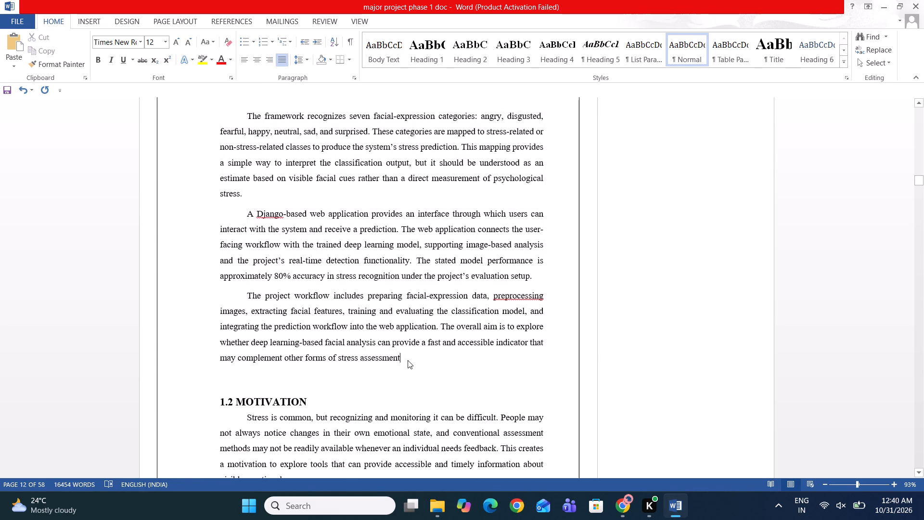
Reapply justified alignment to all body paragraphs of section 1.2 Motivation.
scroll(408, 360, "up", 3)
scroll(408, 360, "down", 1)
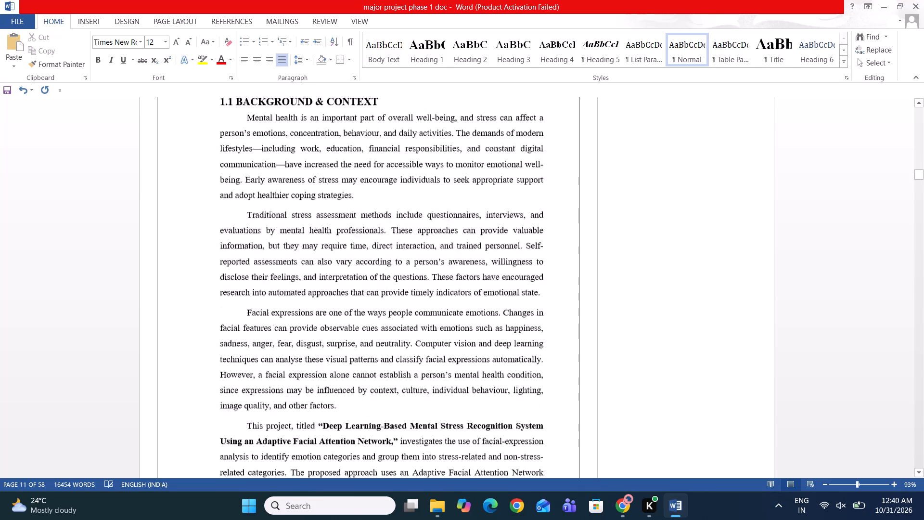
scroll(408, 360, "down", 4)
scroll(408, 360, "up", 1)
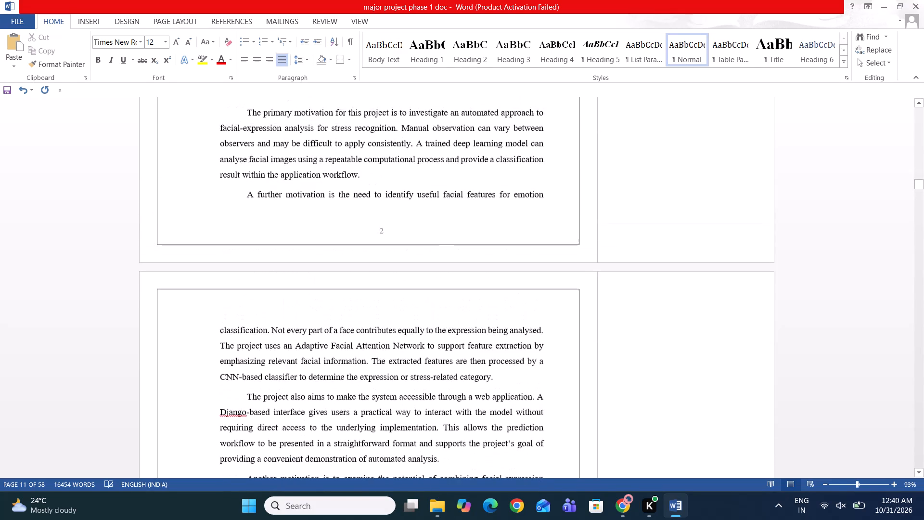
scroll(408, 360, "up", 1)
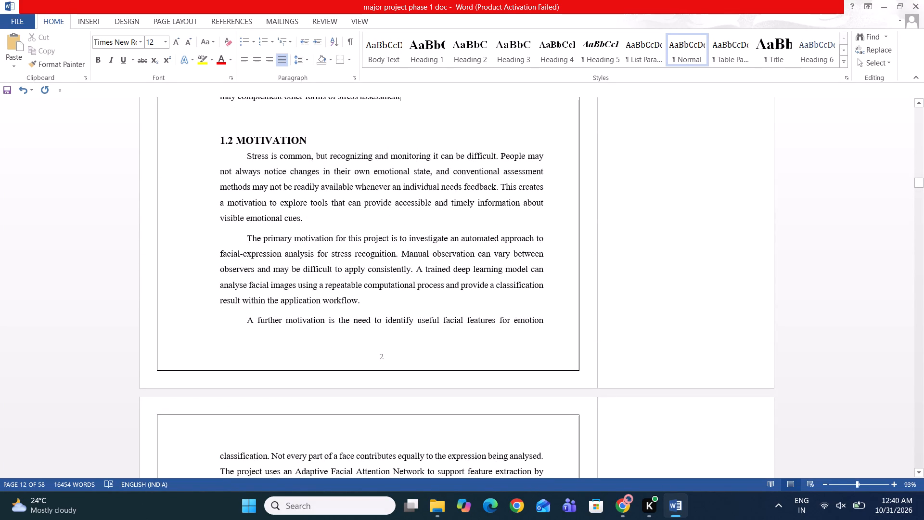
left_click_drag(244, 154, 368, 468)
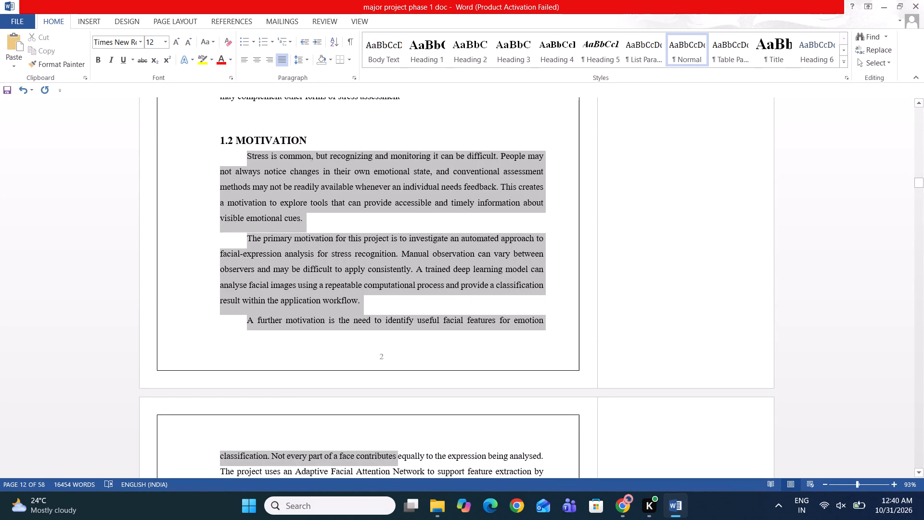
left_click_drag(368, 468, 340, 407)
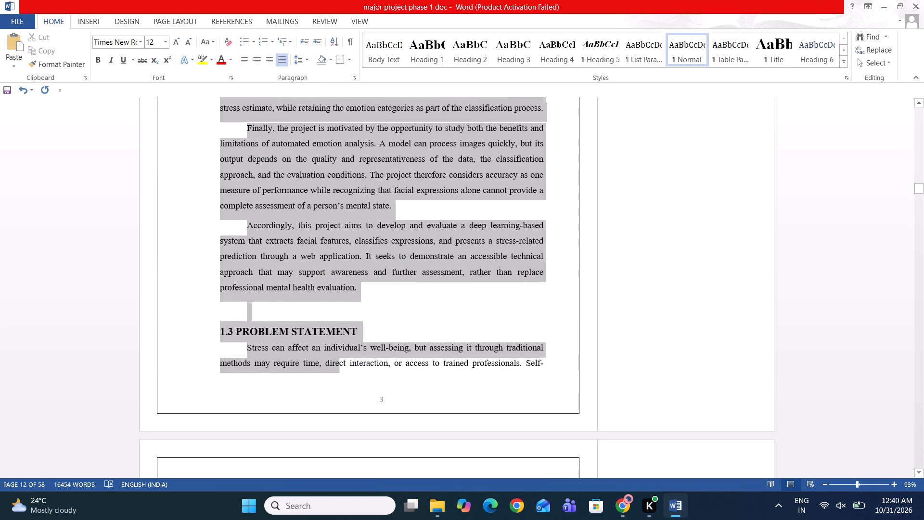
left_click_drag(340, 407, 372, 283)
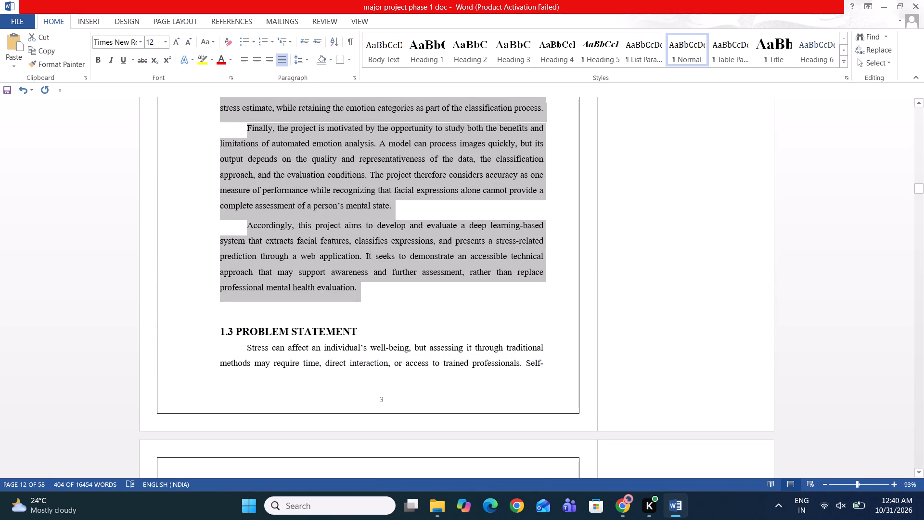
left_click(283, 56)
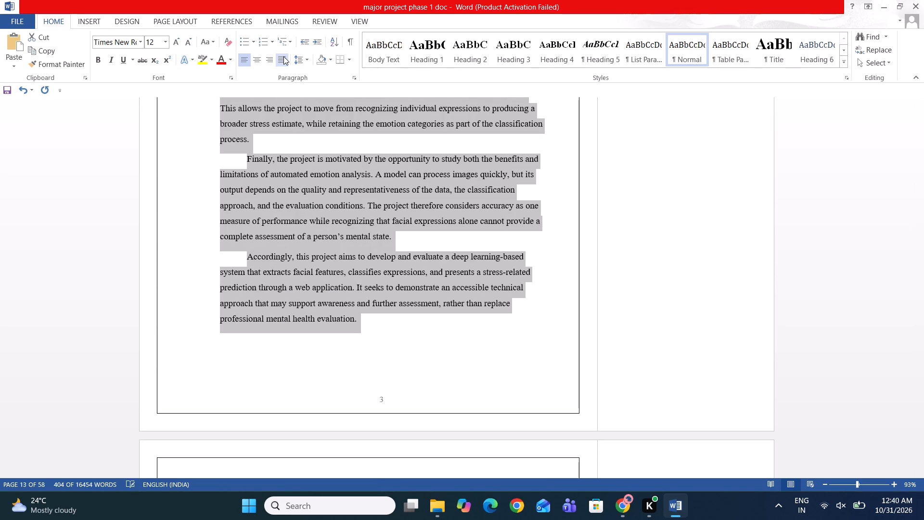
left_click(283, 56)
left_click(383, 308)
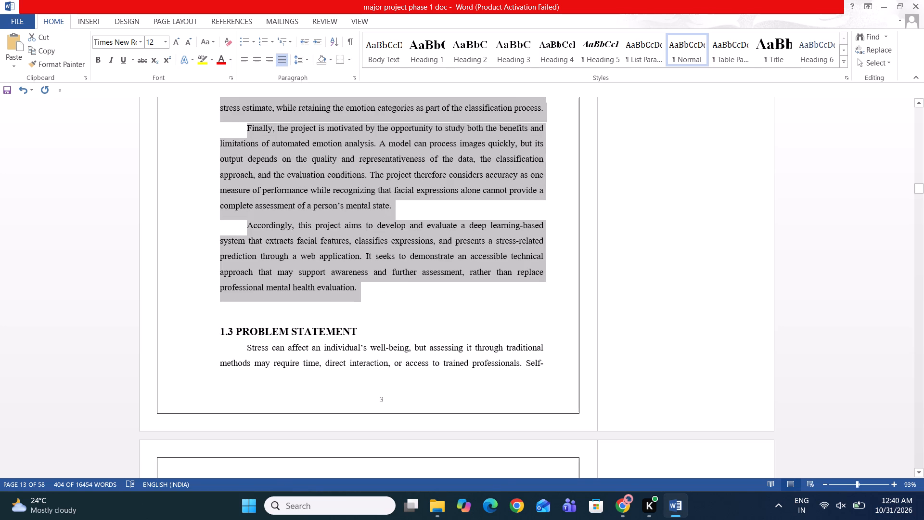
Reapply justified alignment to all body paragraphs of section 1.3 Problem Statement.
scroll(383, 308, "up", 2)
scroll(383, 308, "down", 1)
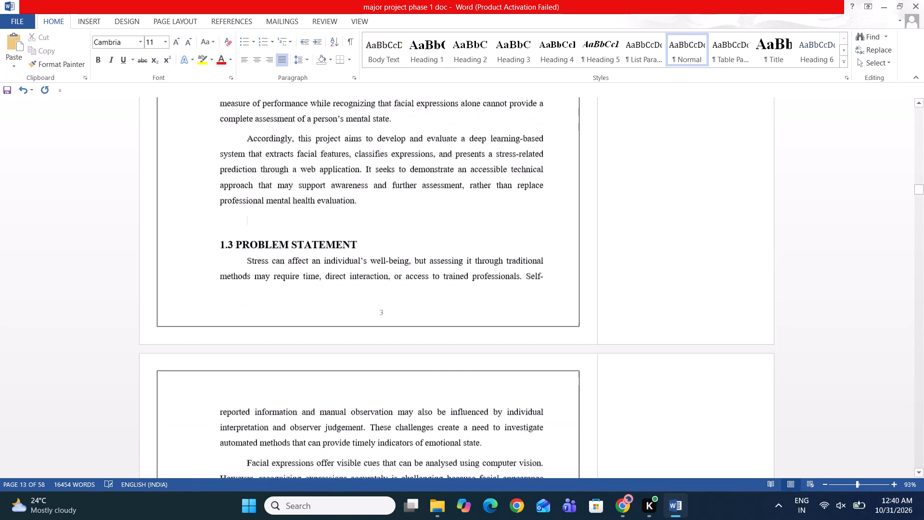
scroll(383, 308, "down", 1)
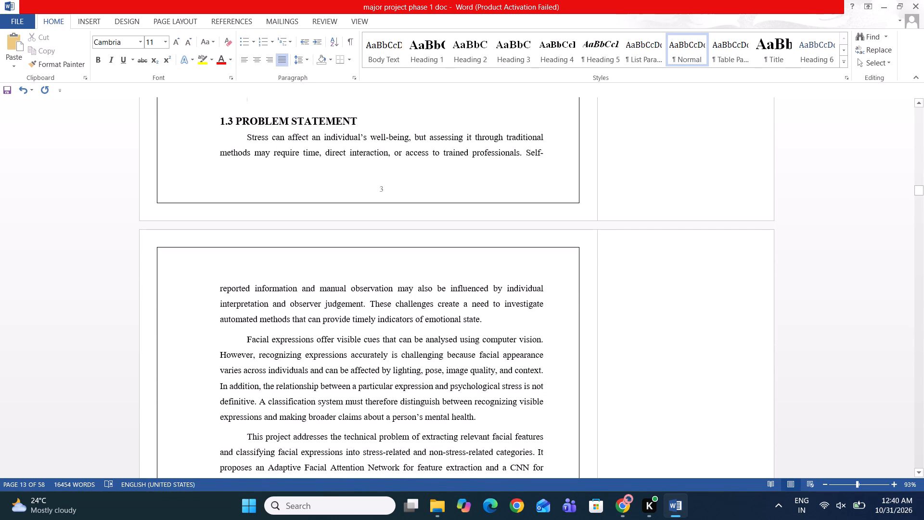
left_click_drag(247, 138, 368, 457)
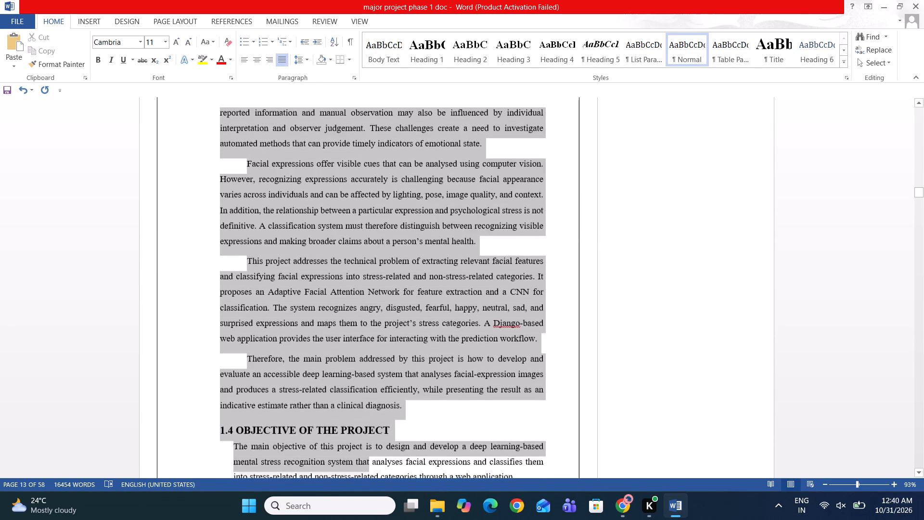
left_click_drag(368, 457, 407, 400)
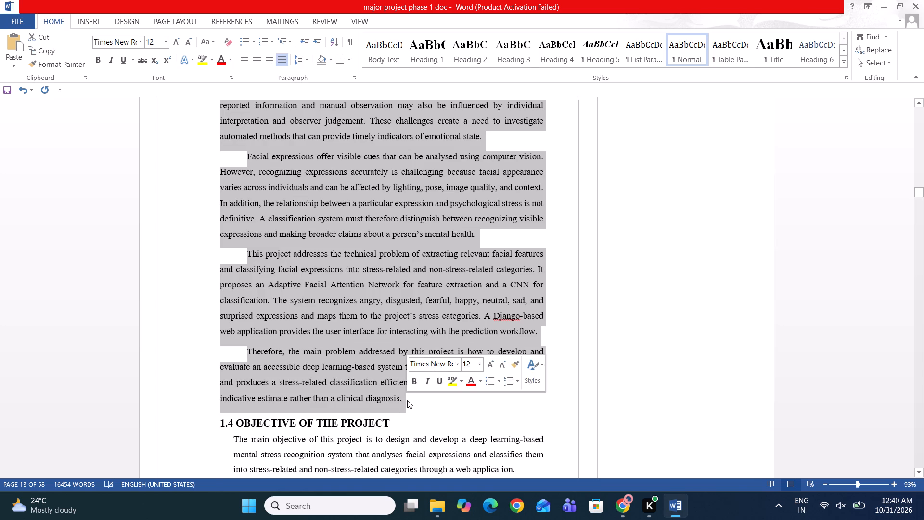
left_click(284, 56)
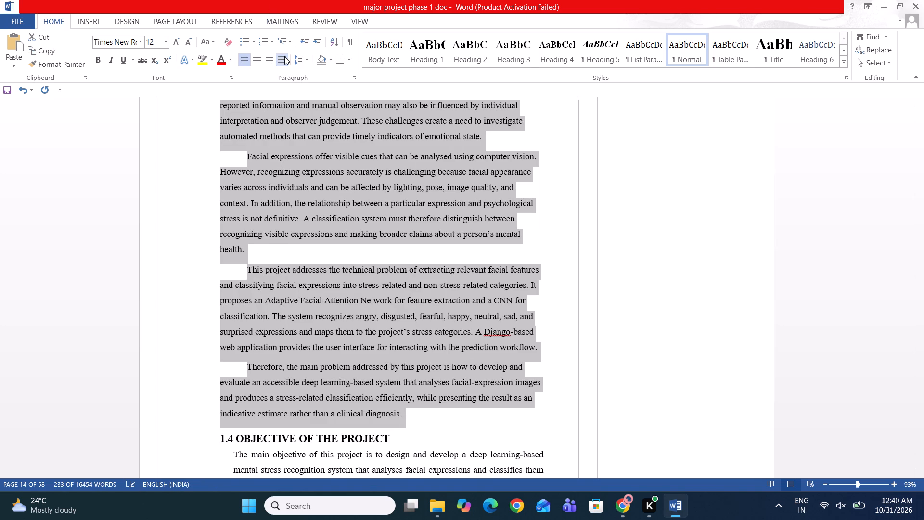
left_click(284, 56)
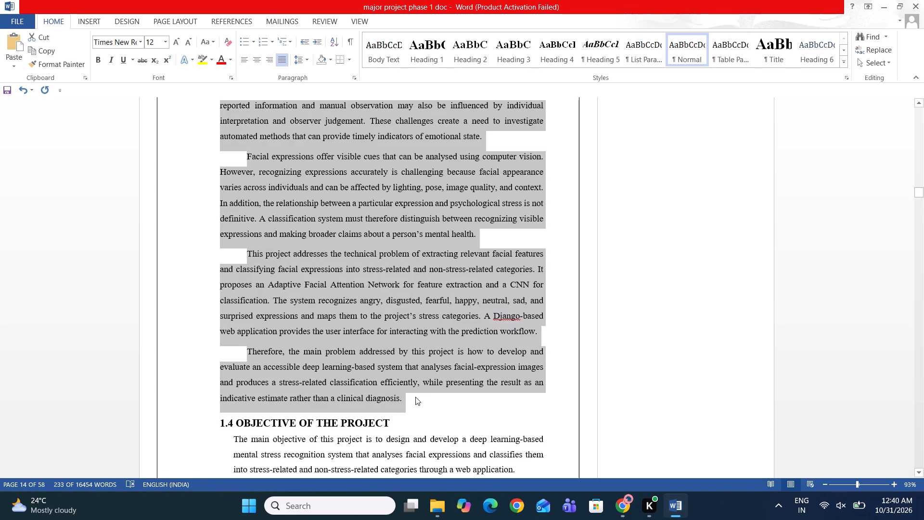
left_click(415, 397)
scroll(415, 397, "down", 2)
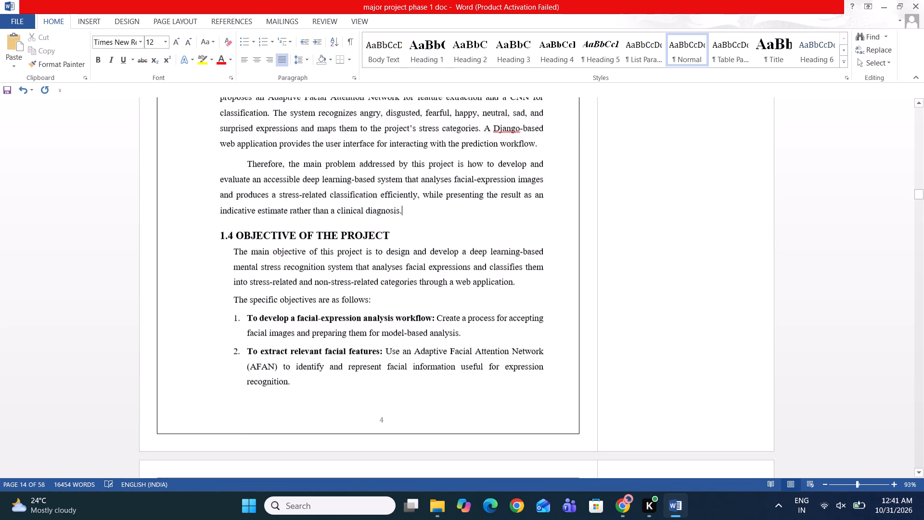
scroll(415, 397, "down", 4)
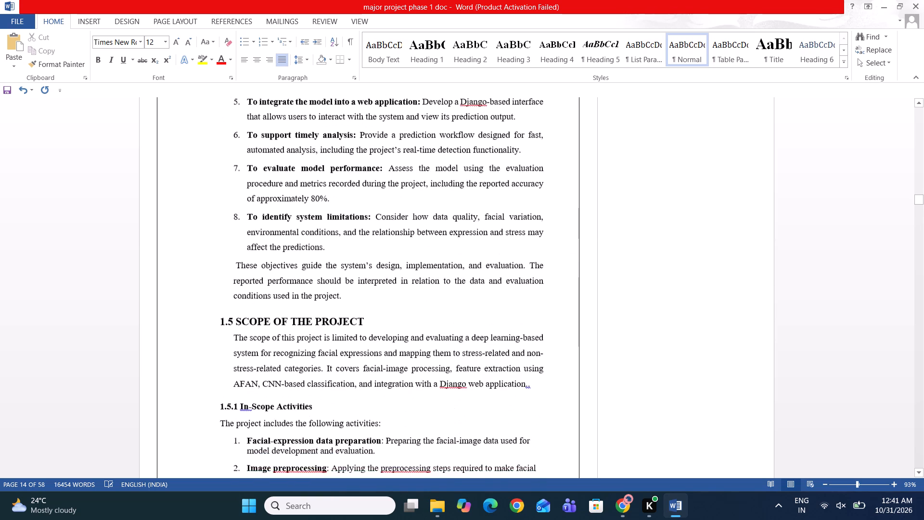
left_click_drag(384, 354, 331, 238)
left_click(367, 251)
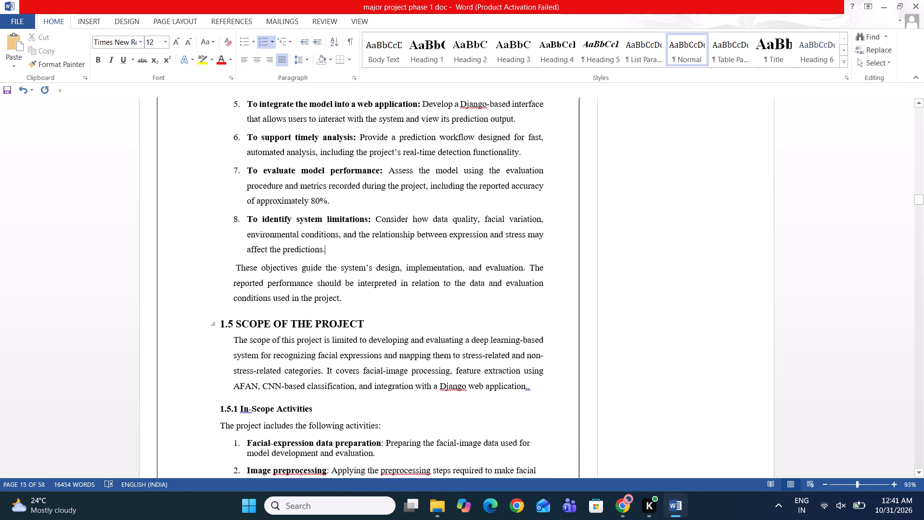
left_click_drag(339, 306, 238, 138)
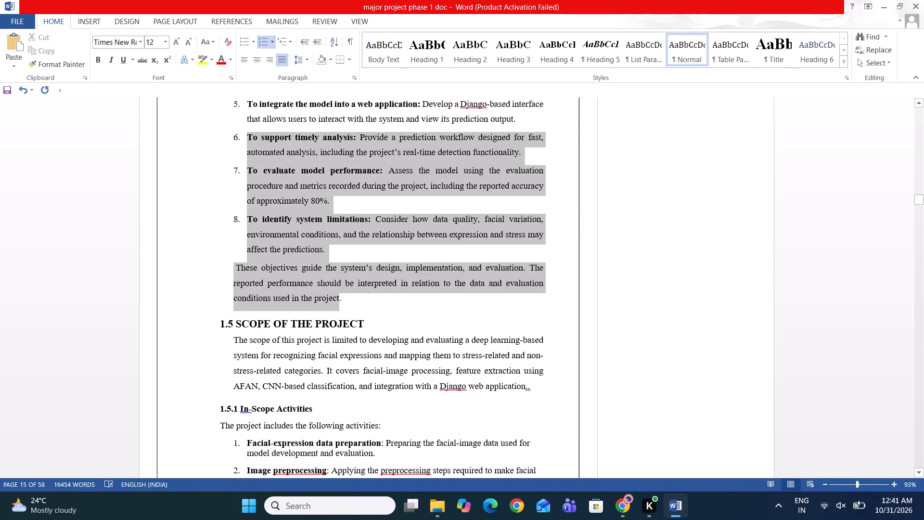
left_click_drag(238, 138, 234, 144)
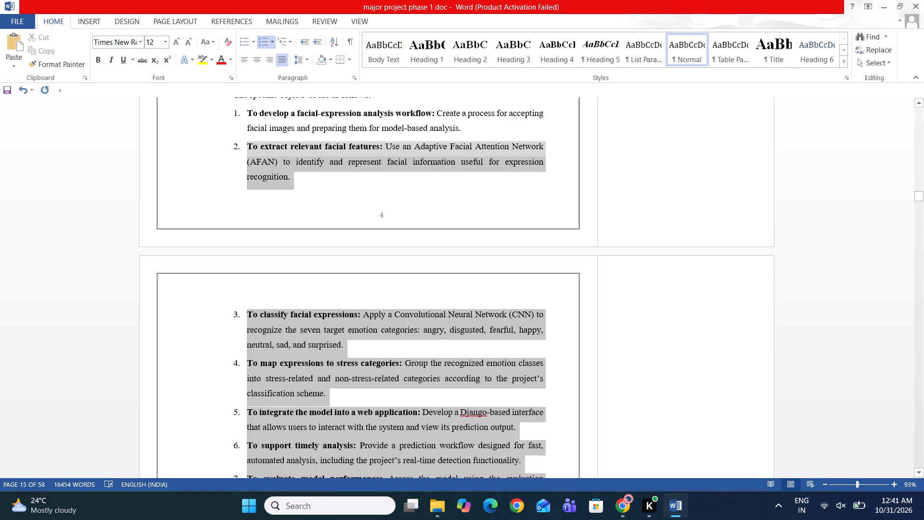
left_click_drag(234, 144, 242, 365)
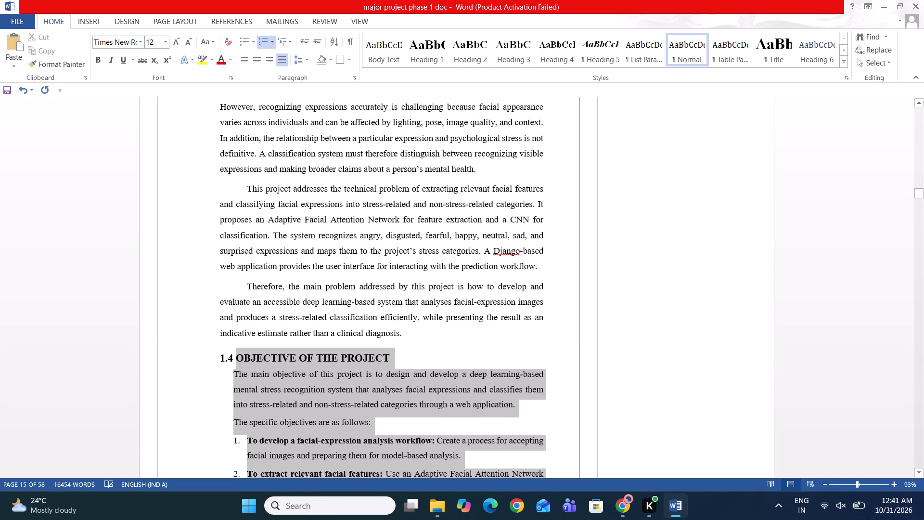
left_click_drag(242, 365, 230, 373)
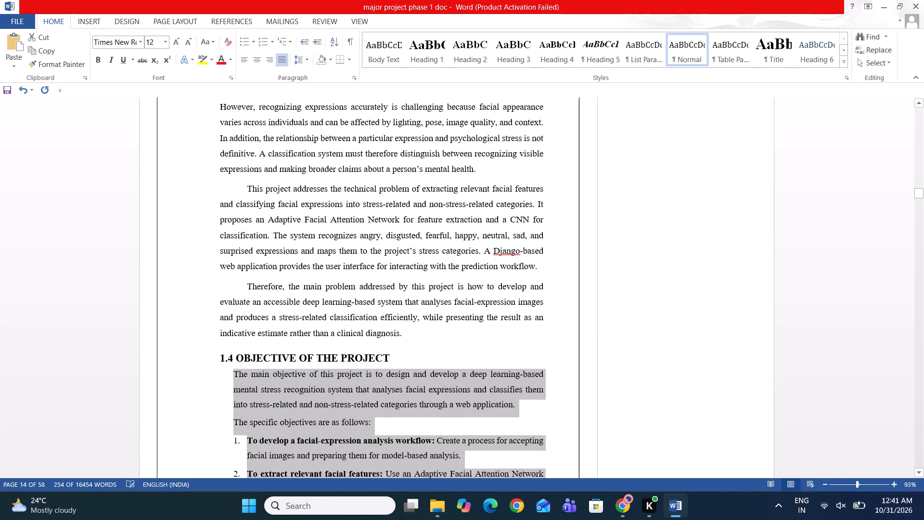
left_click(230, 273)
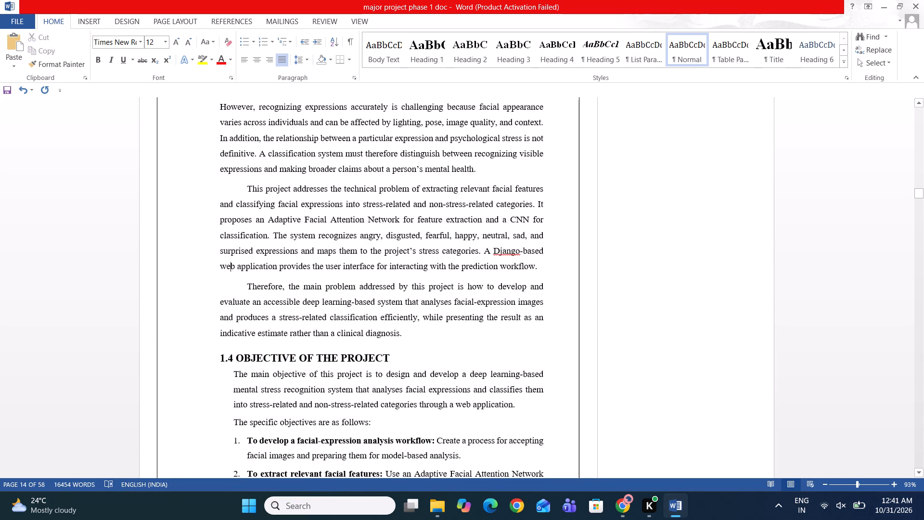
Set the two introductory paragraphs of section 1.4 Objective of the Project to Times New Roman, size 12.
left_click_drag(235, 376, 365, 433)
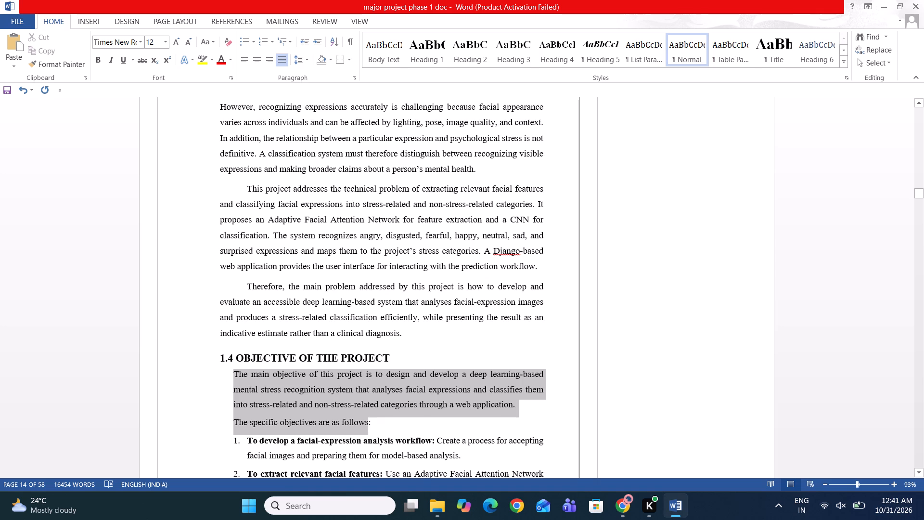
left_click_drag(365, 433, 375, 432)
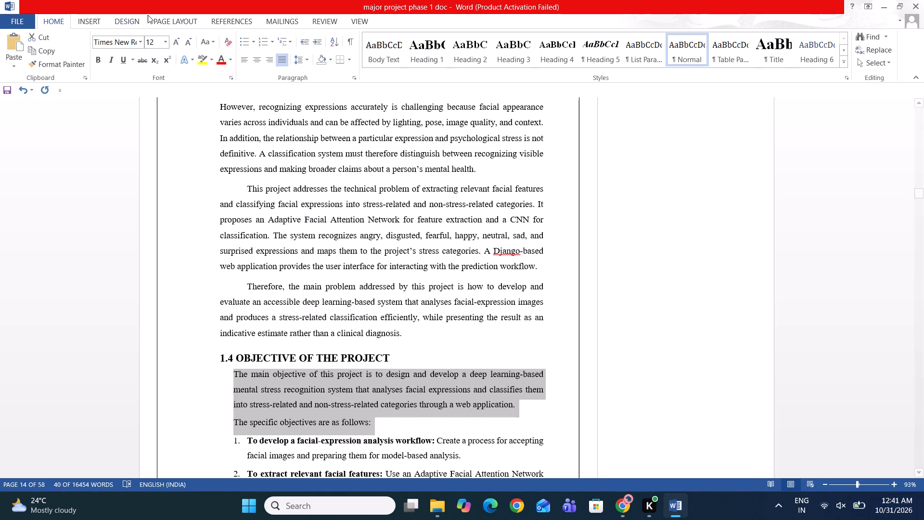
left_click(141, 39)
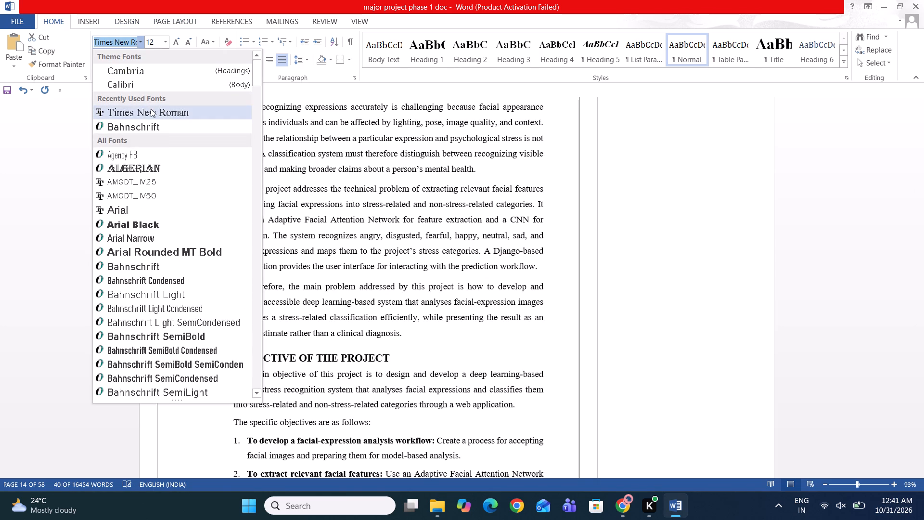
left_click(151, 109)
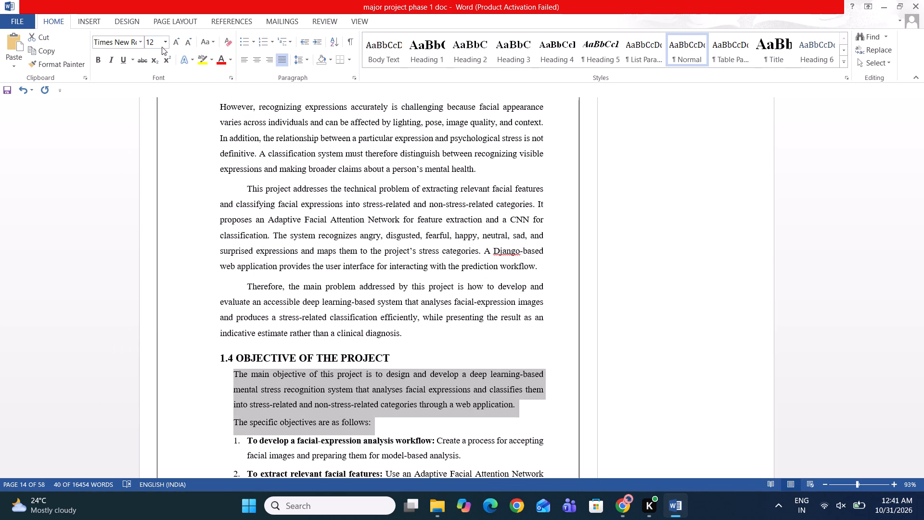
left_click(162, 43)
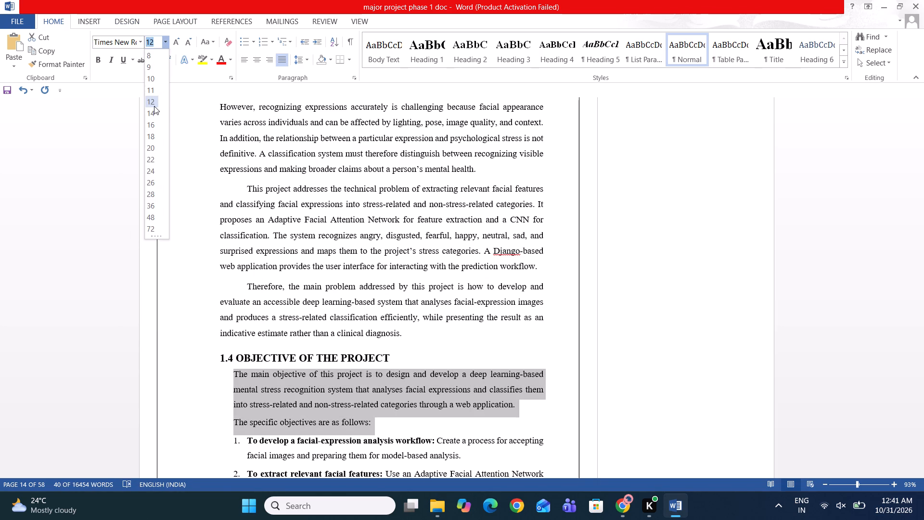
left_click(154, 105)
left_click(380, 429)
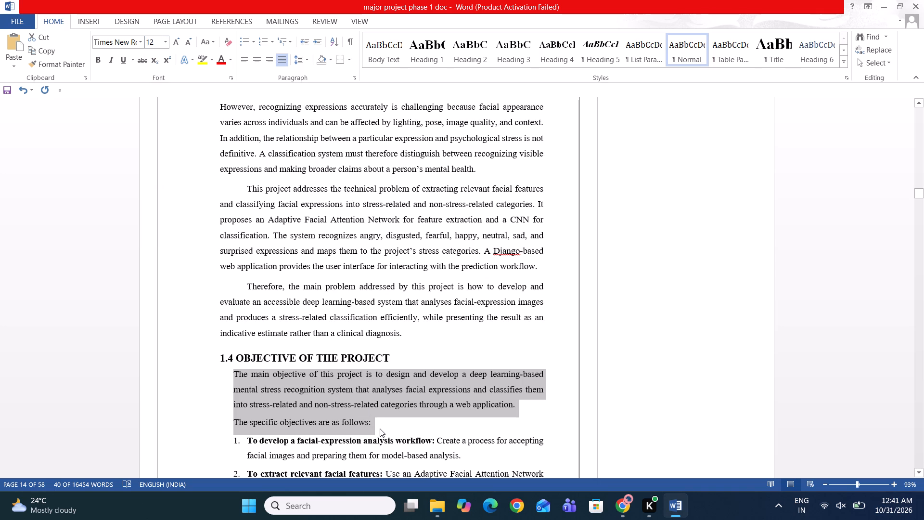
Capitalise "Preprocessing" in the bold label of item 2 under 1.5.1 In-Scope Activities.
scroll(380, 429, "down", 3)
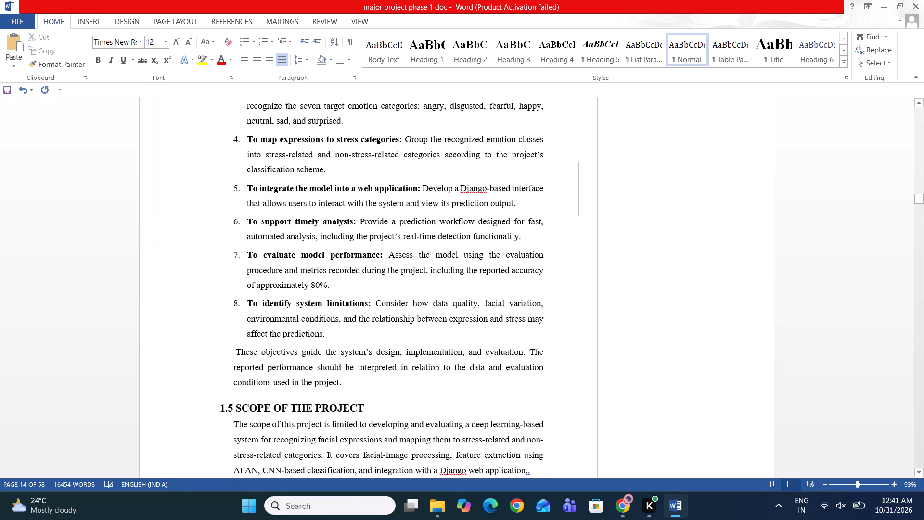
scroll(380, 429, "down", 2)
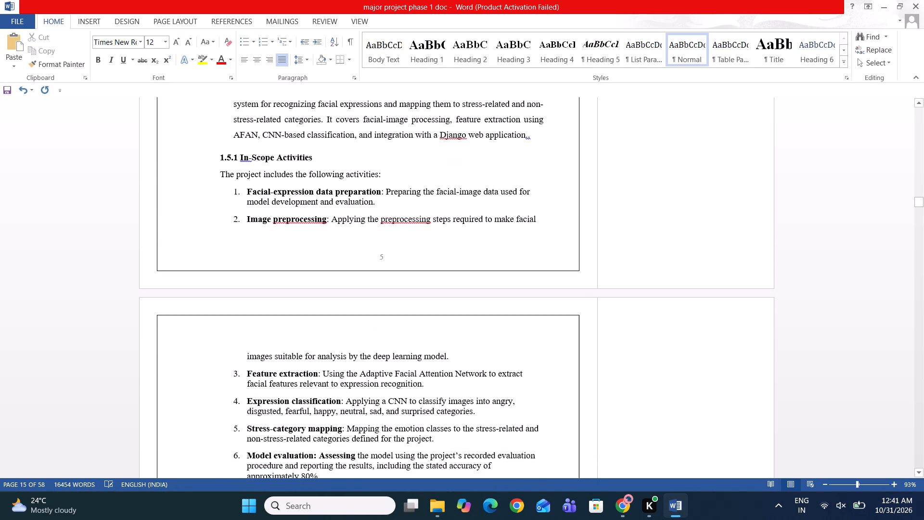
left_click(279, 219)
key("BackSpace")
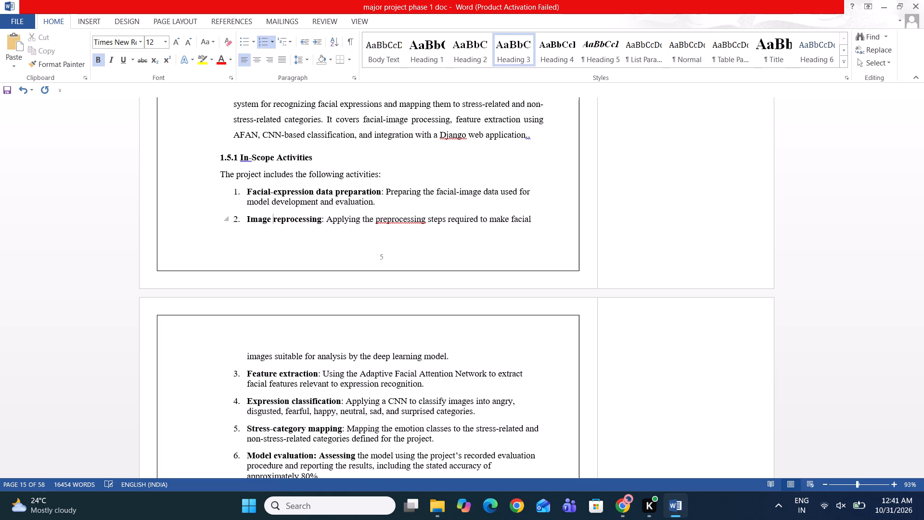
key("shift+p")
Capitalise "Preprocessing" in the description text of the same item 2 under 1.5.1.
key("Right")
key("Right")
key("Right")
key("Right")
key("Right")
key("Right")
key("Right")
key("Right")
key("Right")
key("Right")
key("Right")
key("Right")
key("Right")
key("Right")
key("Right")
key("Right")
key("Right")
key("Right")
key("Right")
key("Right")
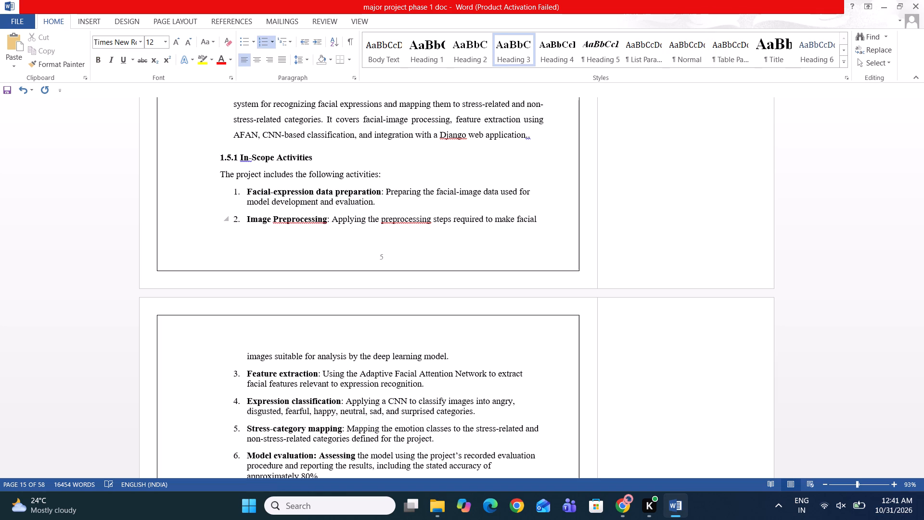
key("BackSpace")
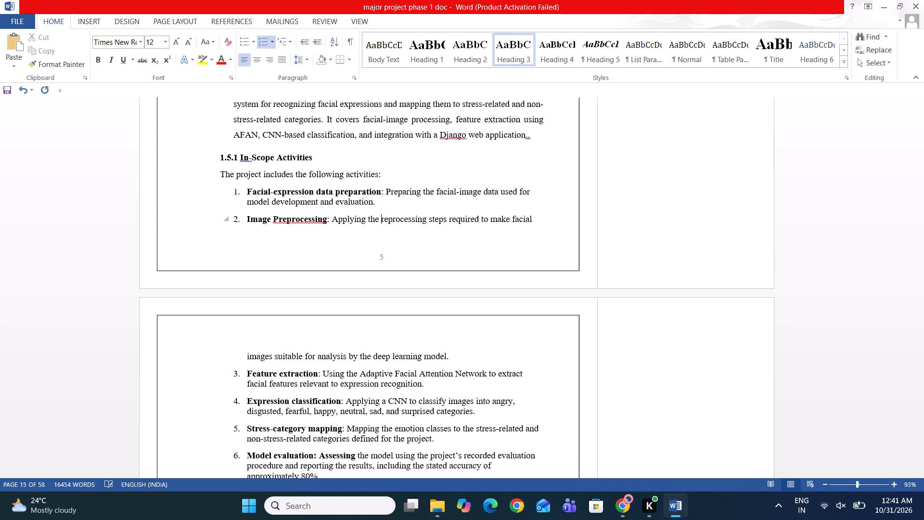
key("shift+p")
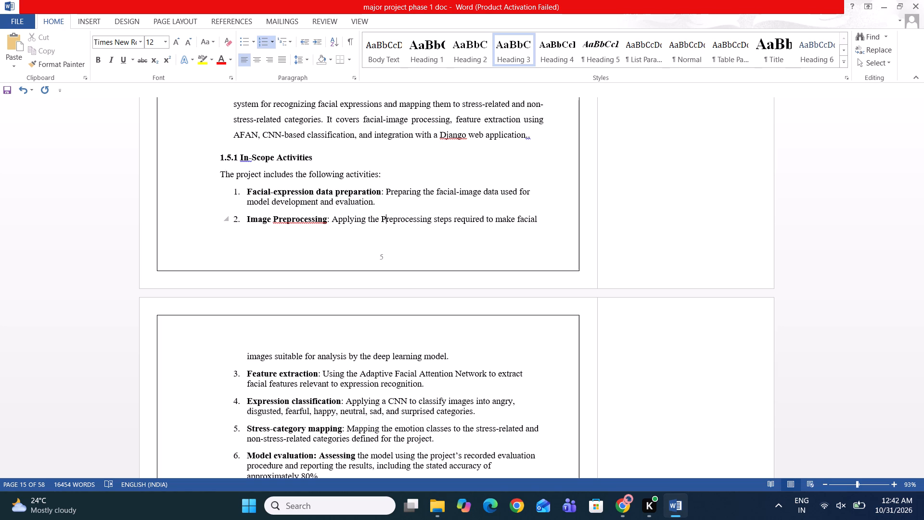
Add a space before the colon in item 2's bold label and correct the label's word to the suggested spelling "Pre-processing".
left_click(327, 219)
key("space")
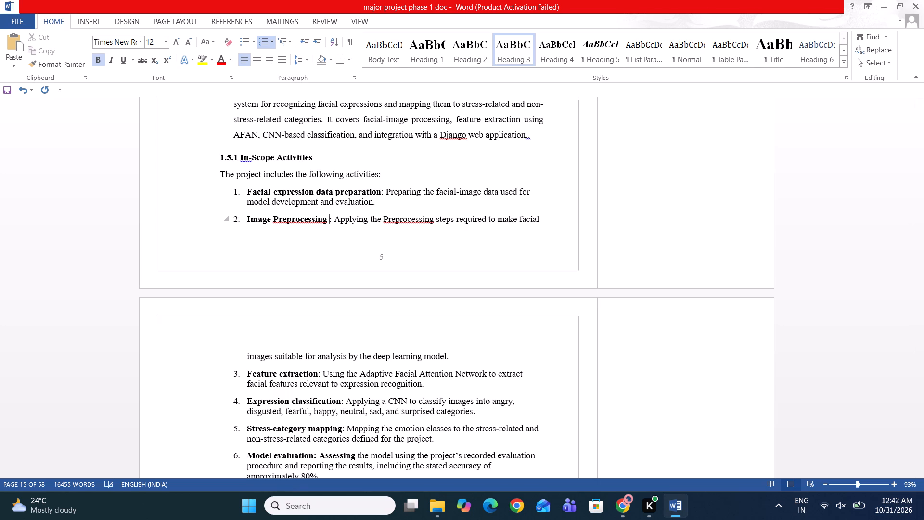
left_click(300, 221)
triple_click(300, 221)
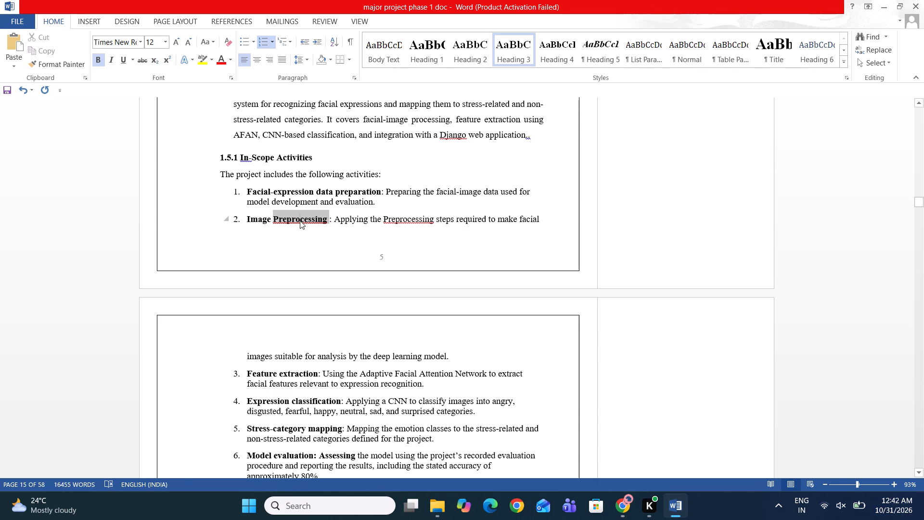
left_click(300, 221)
right_click(300, 221)
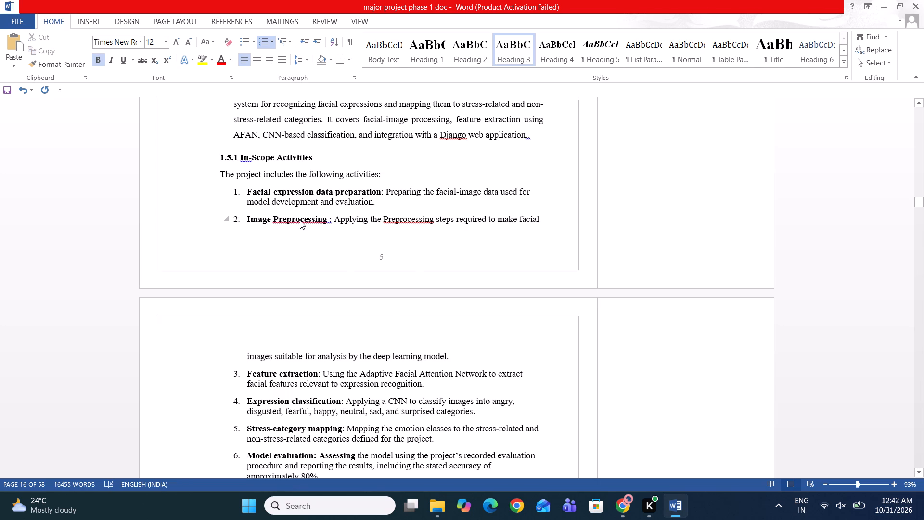
left_click(398, 235)
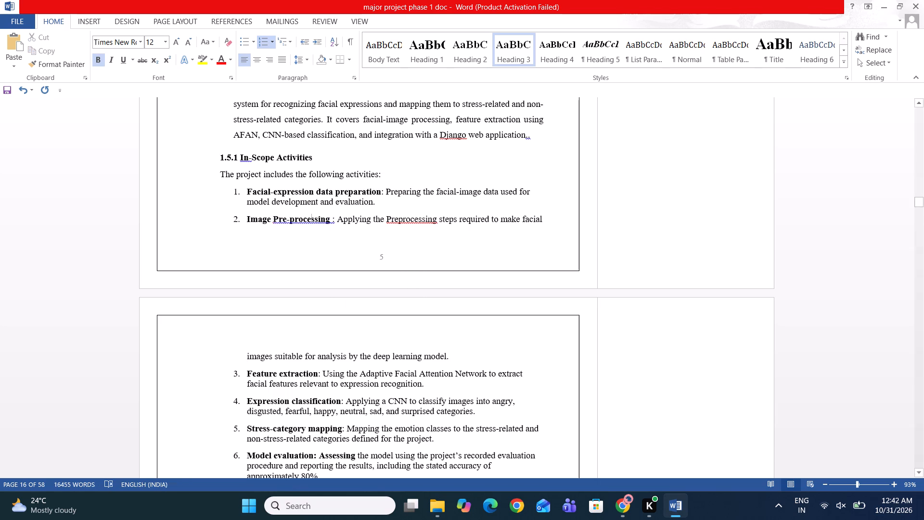
Correct "Preprocessing" in item 2's description to the suggested spelling "Pre-processing".
left_click(406, 215)
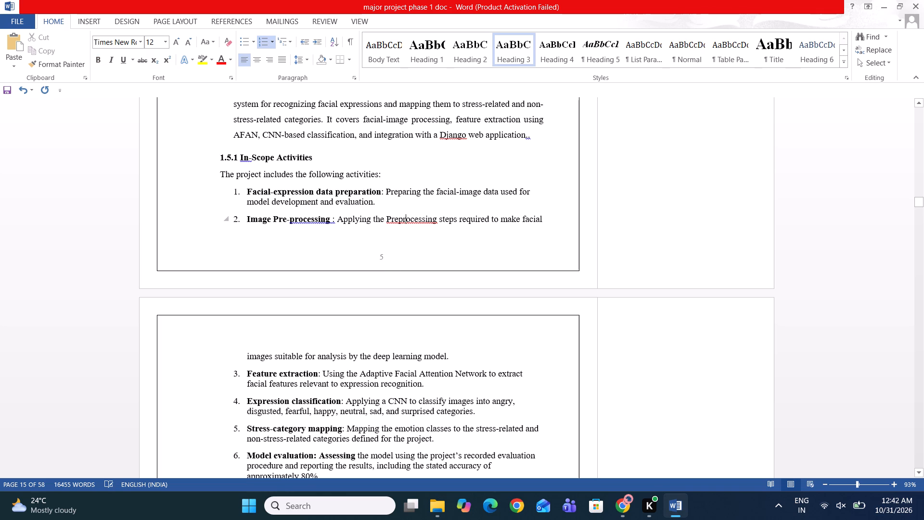
right_click(406, 215)
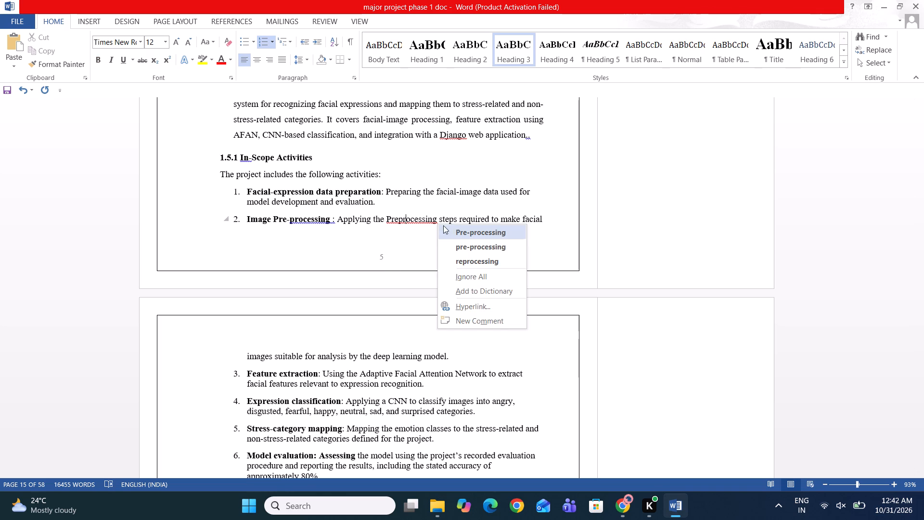
left_click(456, 232)
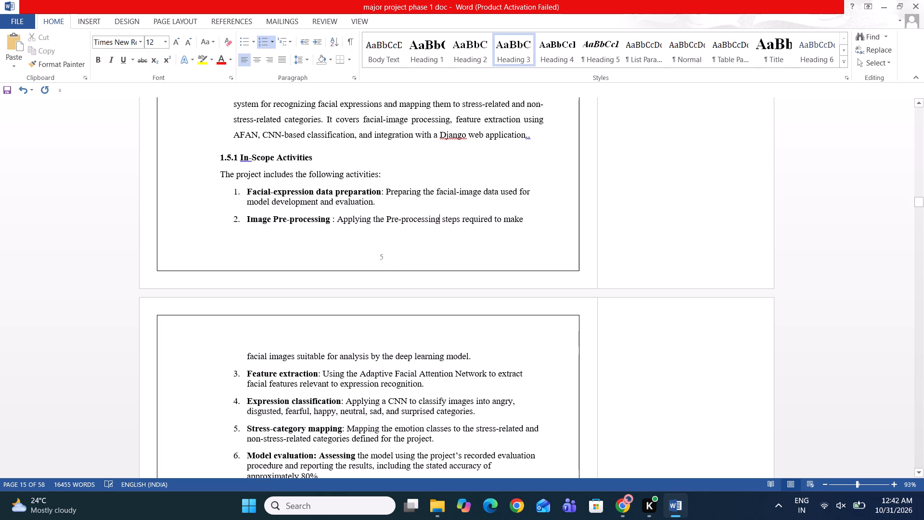
Have the spelling checker ignore all occurrences of "Django", starting from item 7, Web application development.
scroll(389, 248, "down", 1)
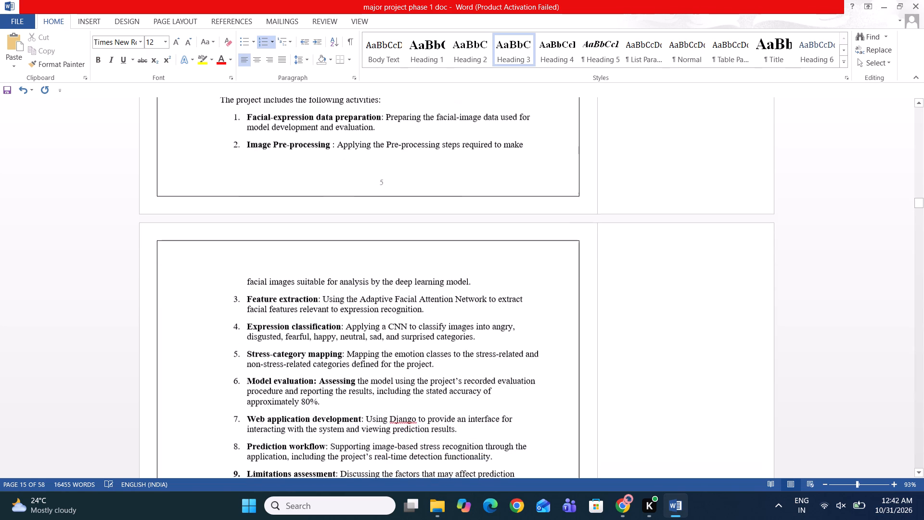
scroll(389, 248, "down", 1)
left_click(392, 299)
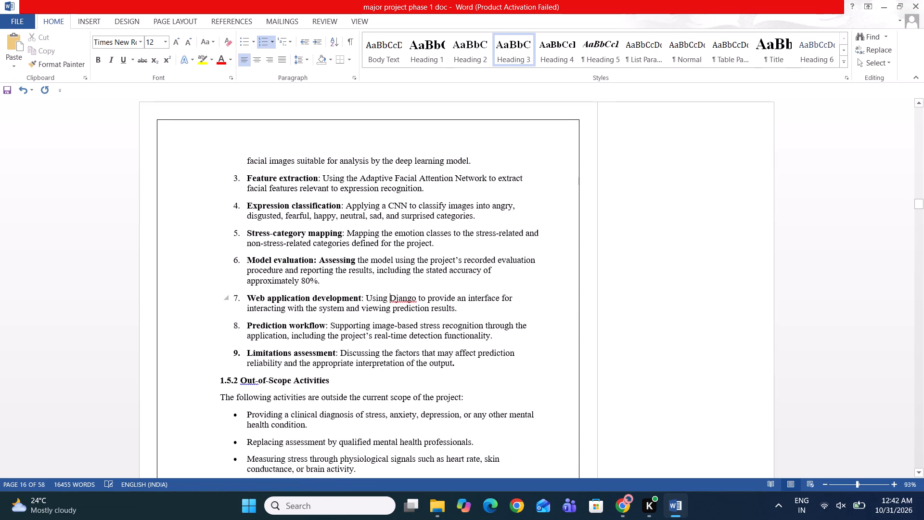
right_click(392, 299)
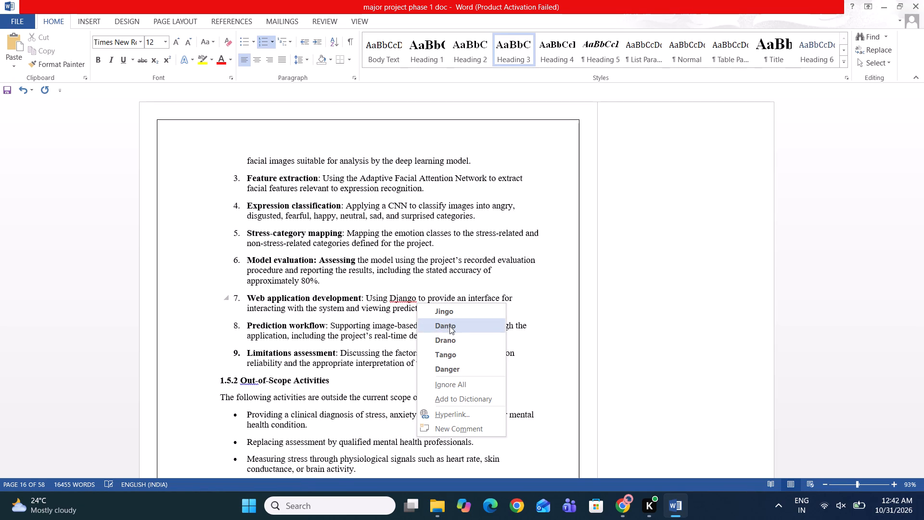
left_click(400, 298)
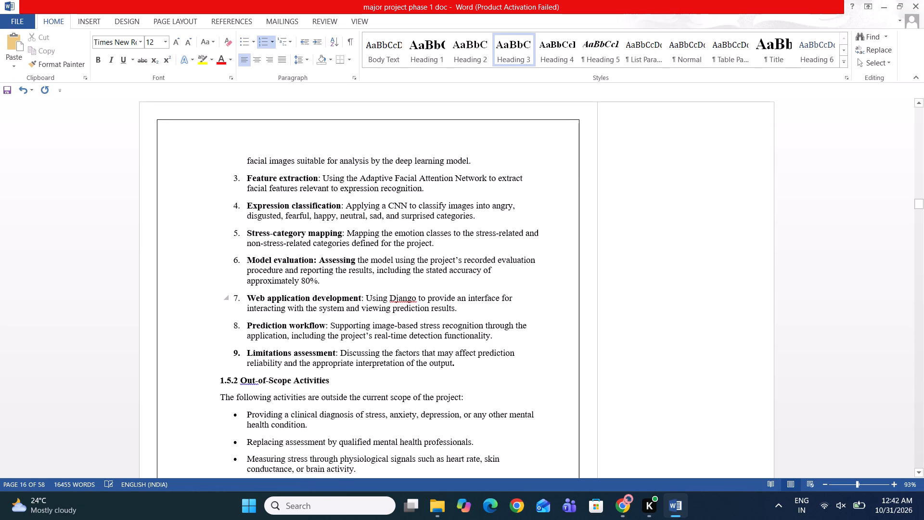
right_click(400, 299)
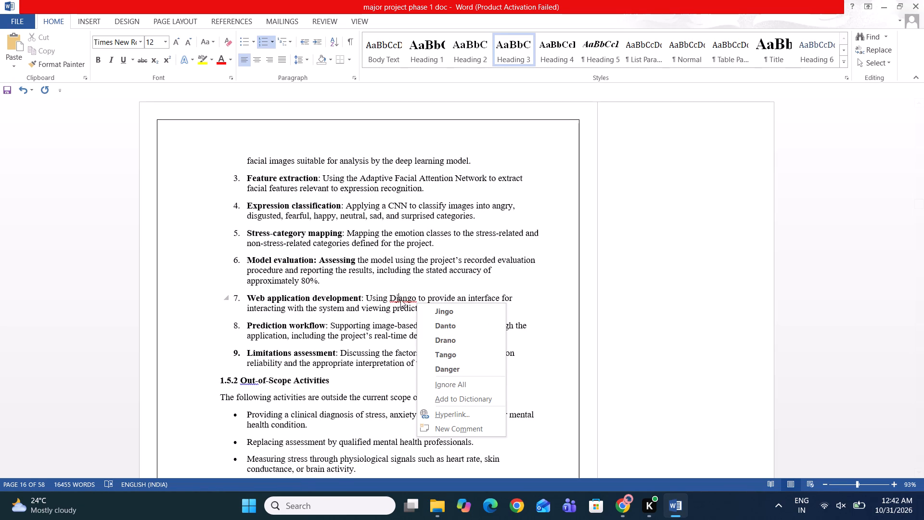
scroll(493, 384, "down", 1)
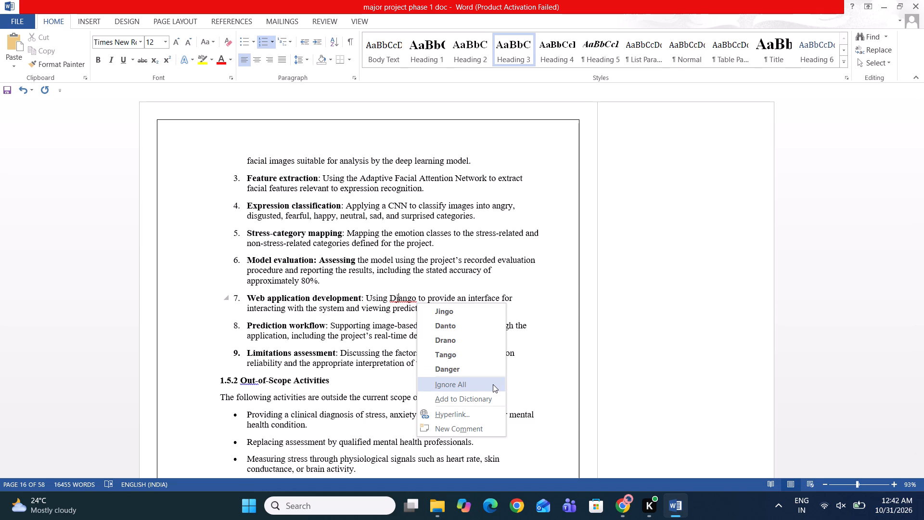
left_click(493, 384)
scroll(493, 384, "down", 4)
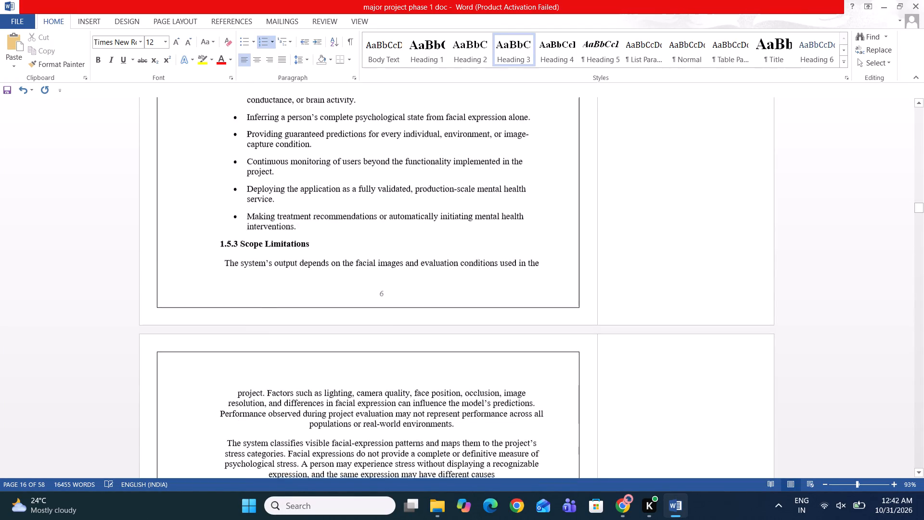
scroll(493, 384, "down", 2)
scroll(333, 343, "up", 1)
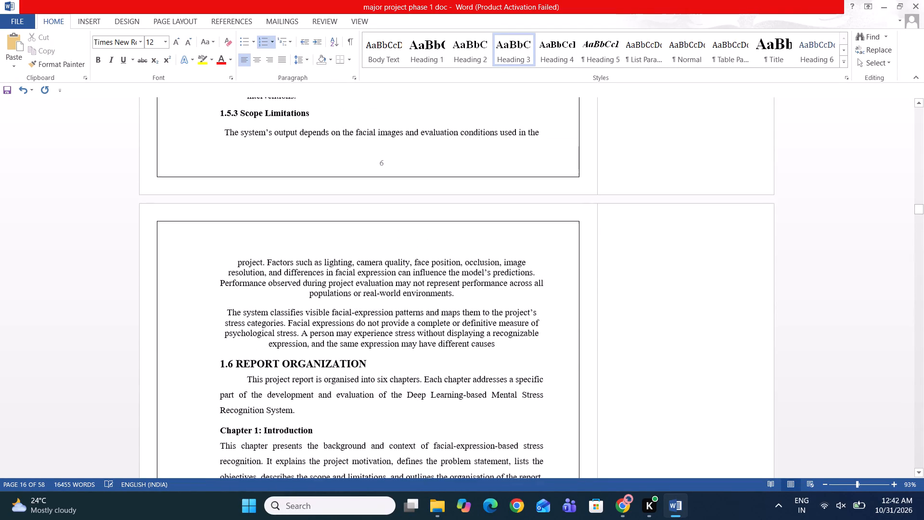
Justify the two body paragraphs under 1.5.3 Scope Limitations that continue onto the following page.
scroll(333, 343, "up", 1)
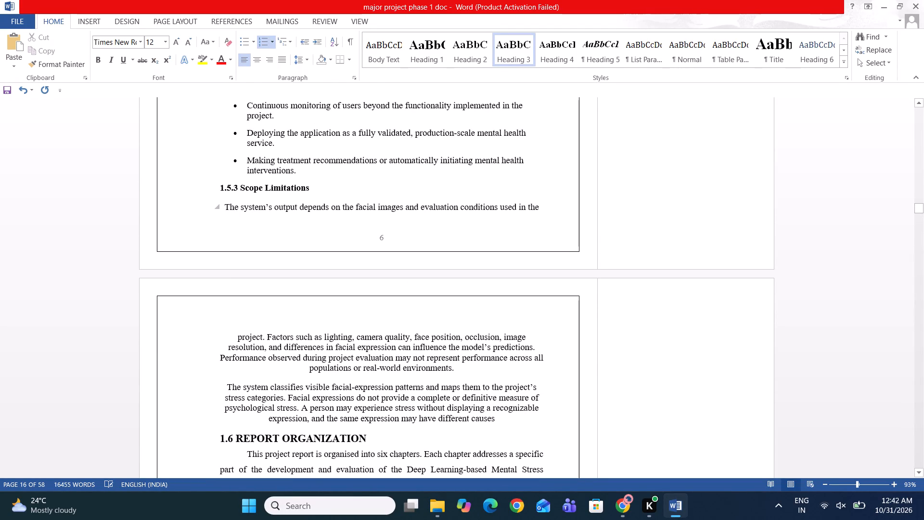
left_click_drag(225, 208, 544, 421)
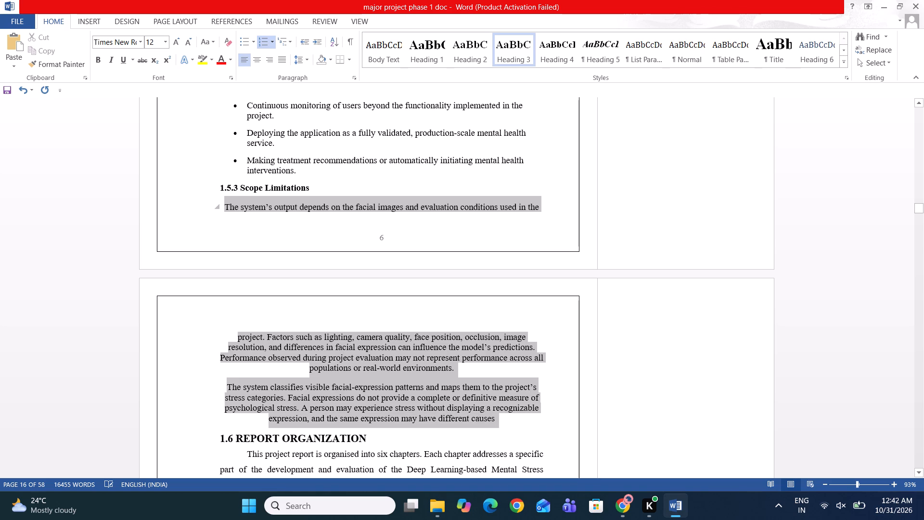
left_click_drag(544, 421, 592, 421)
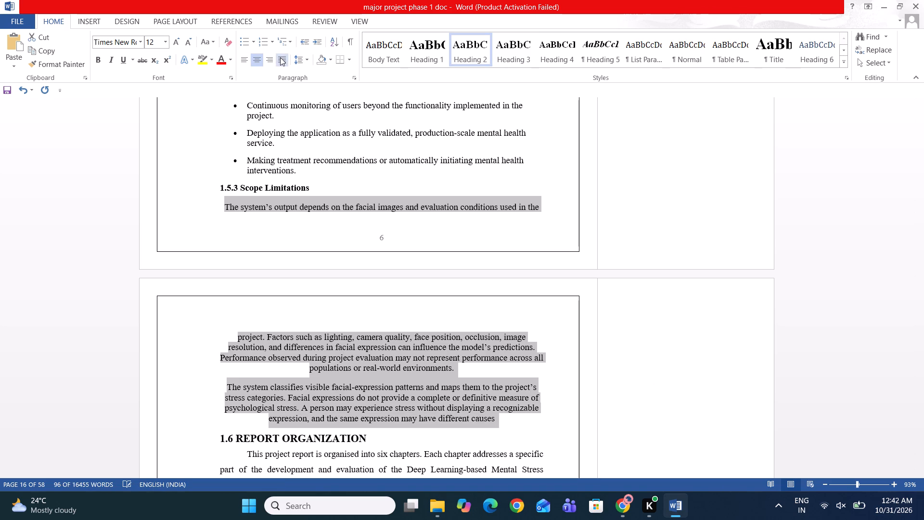
left_click(280, 57)
left_click(322, 265)
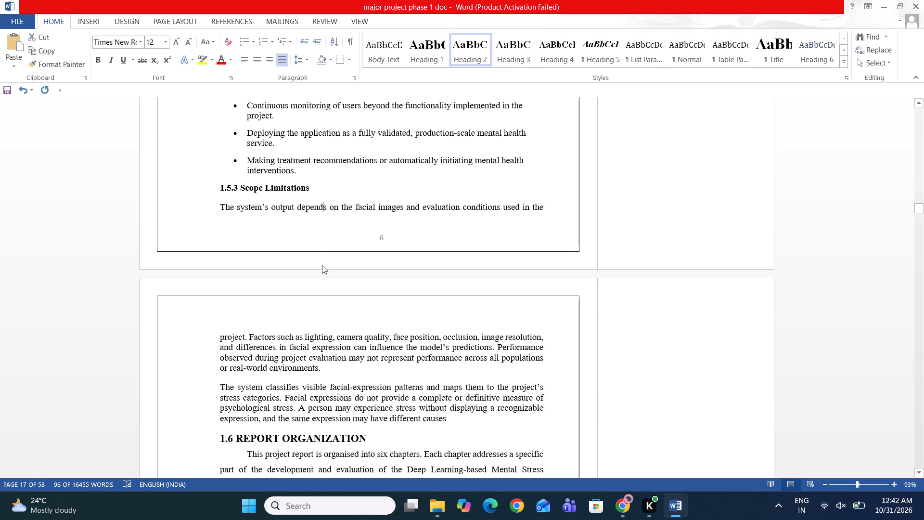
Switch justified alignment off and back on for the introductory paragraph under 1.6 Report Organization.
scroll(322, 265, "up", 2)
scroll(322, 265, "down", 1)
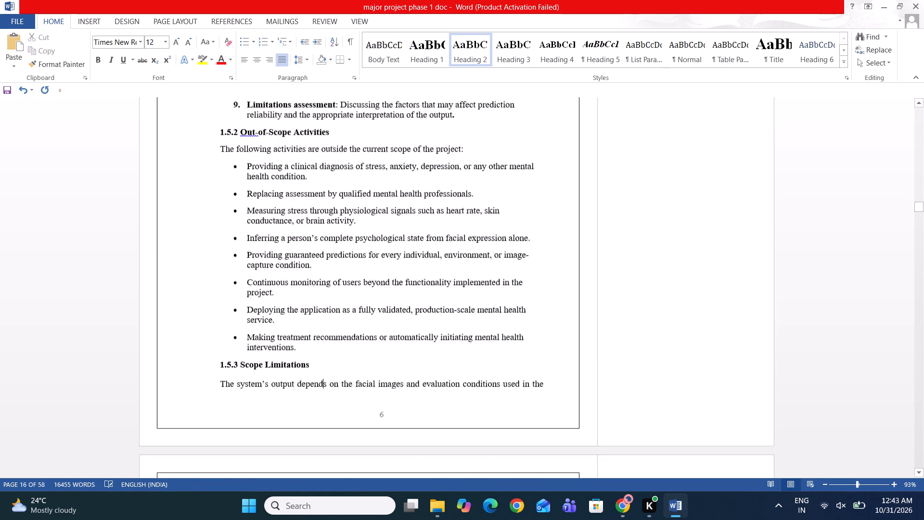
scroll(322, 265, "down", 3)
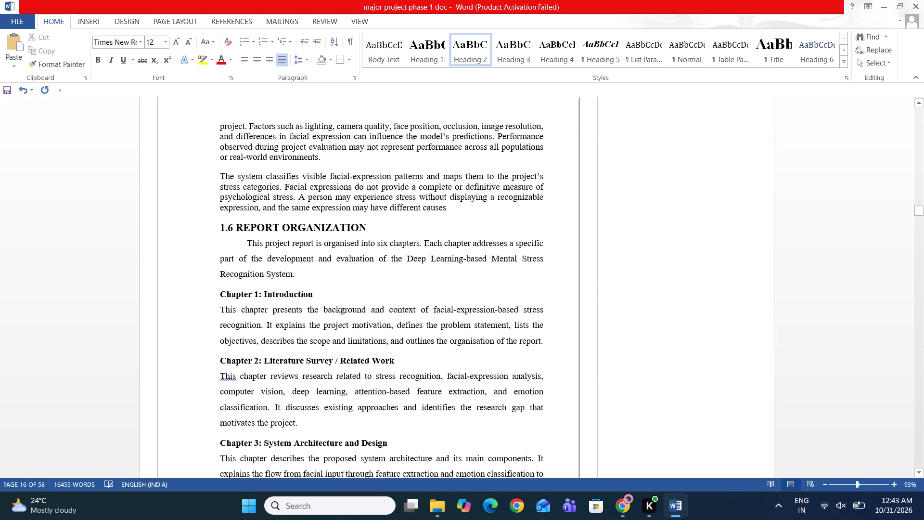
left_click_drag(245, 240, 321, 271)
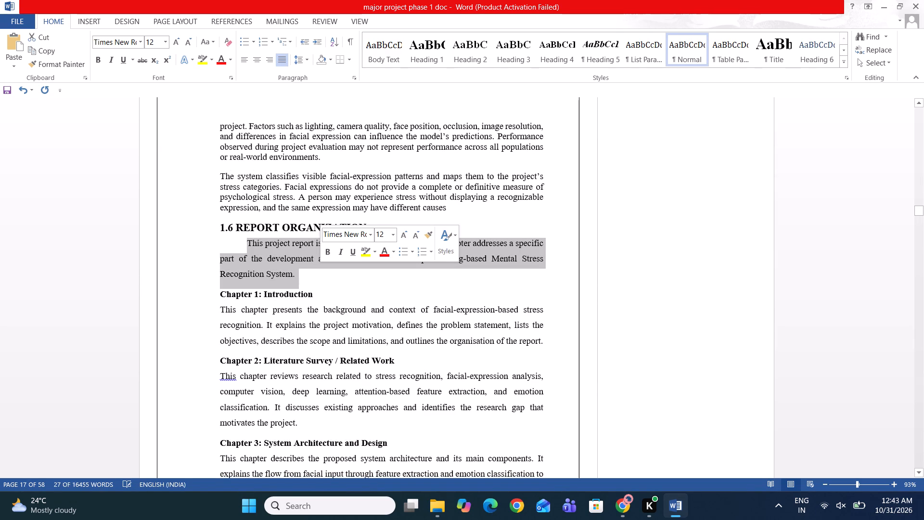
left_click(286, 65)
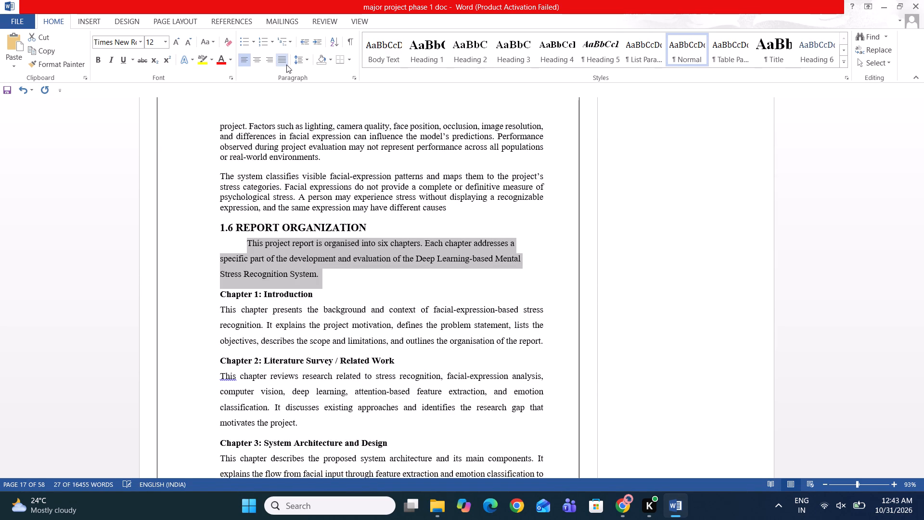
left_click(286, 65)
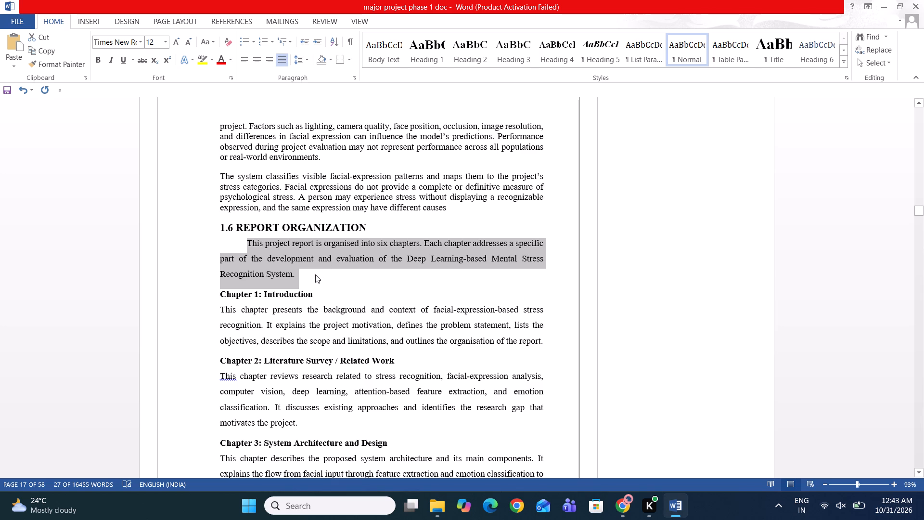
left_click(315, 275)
Select the Chapter 1 to Chapter 6 summaries under 1.6 to check their font, size and alignment.
scroll(315, 275, "down", 1)
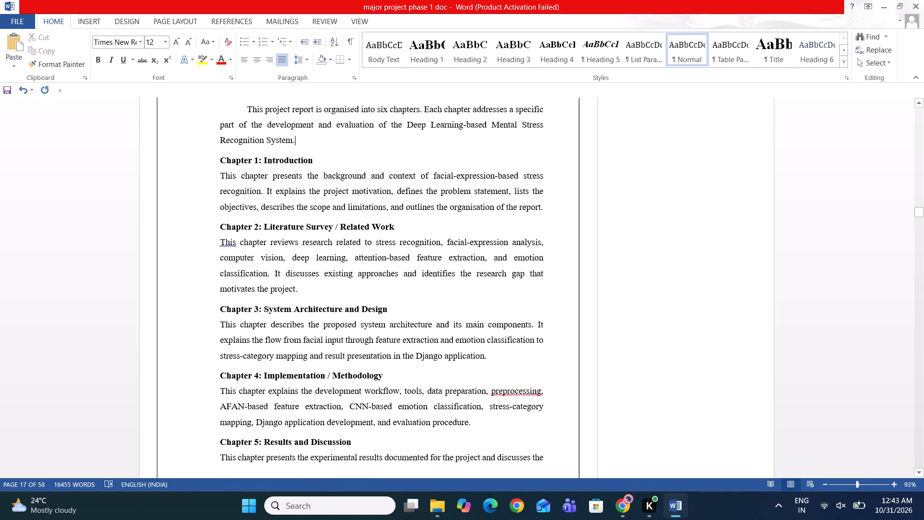
left_click_drag(218, 152, 300, 276)
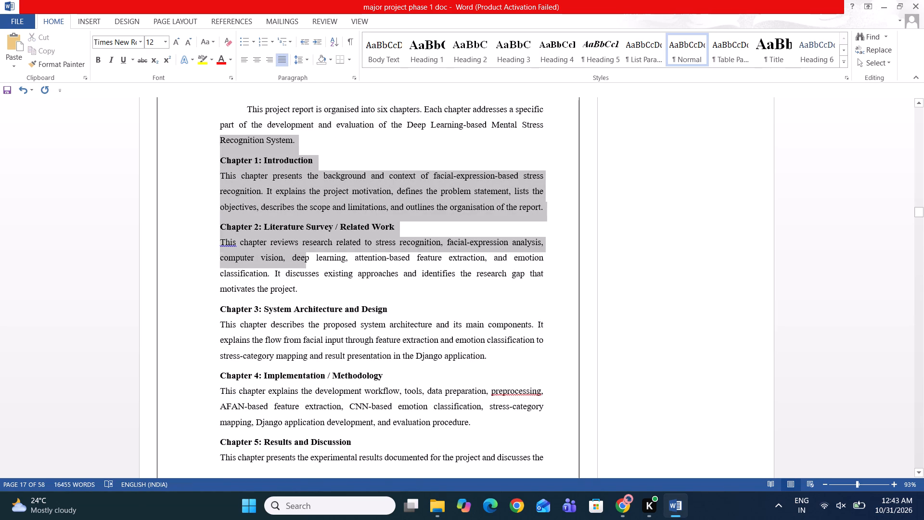
left_click_drag(300, 276, 259, 208)
left_click(259, 208)
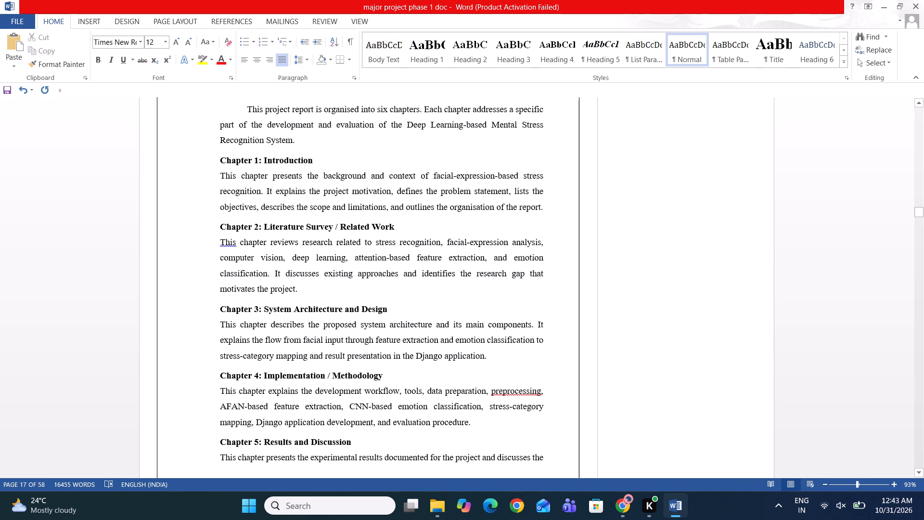
left_click_drag(220, 160, 396, 506)
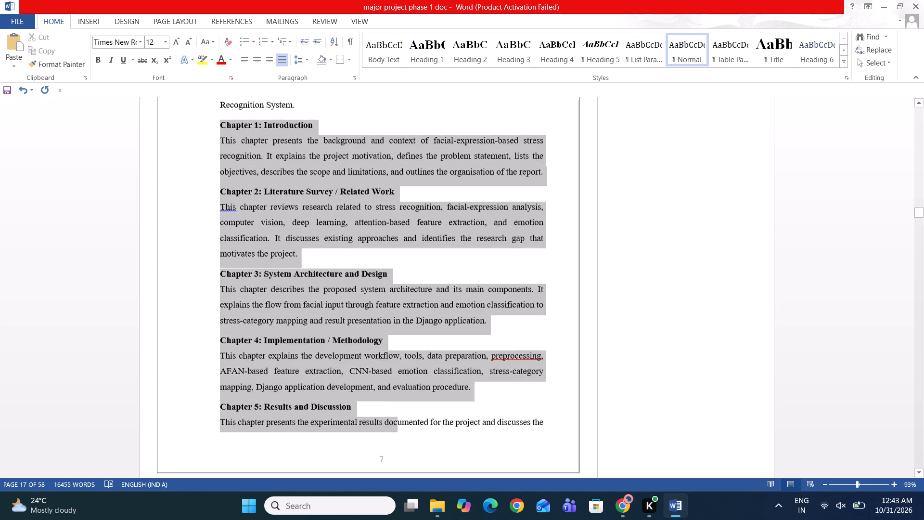
left_click_drag(396, 506, 417, 372)
left_click(298, 215)
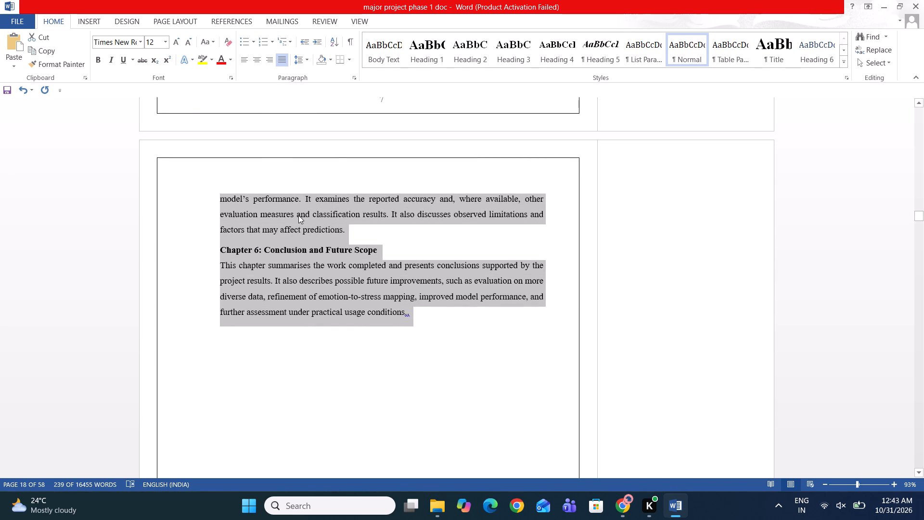
Set the font of the "From an implementation perspective" paragraph at the end of section 2.1 to Times New Roman.
scroll(298, 215, "down", 2)
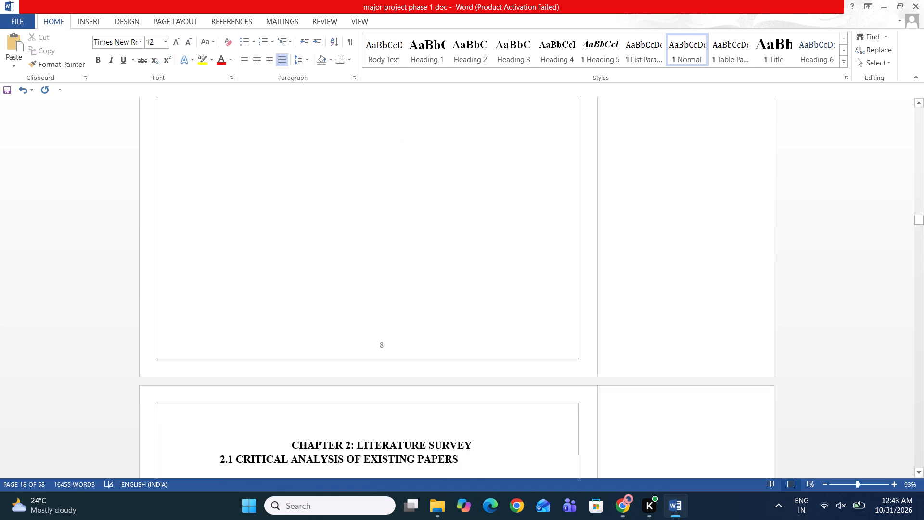
scroll(298, 215, "down", 2)
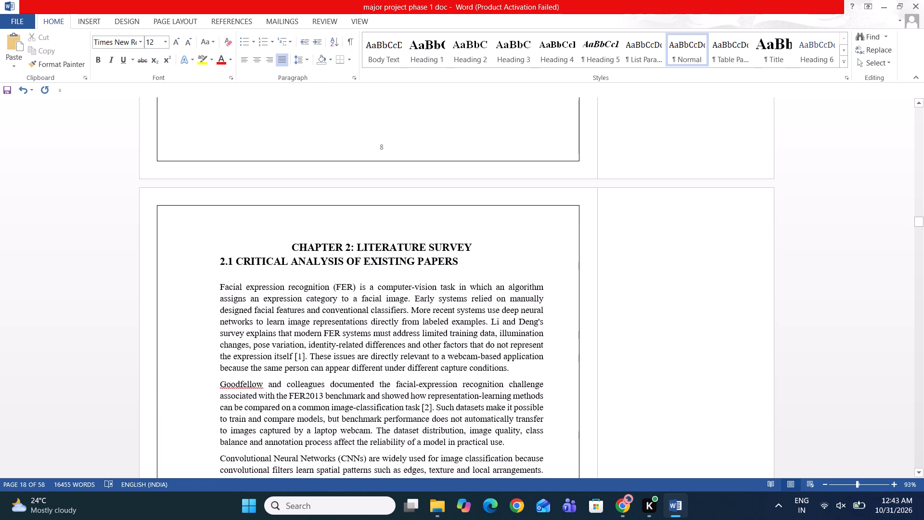
scroll(298, 215, "down", 2)
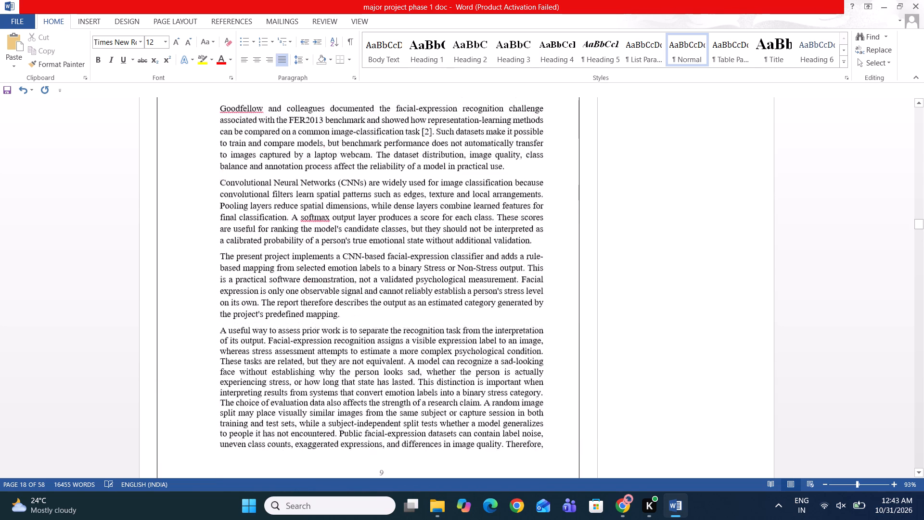
scroll(298, 215, "down", 4)
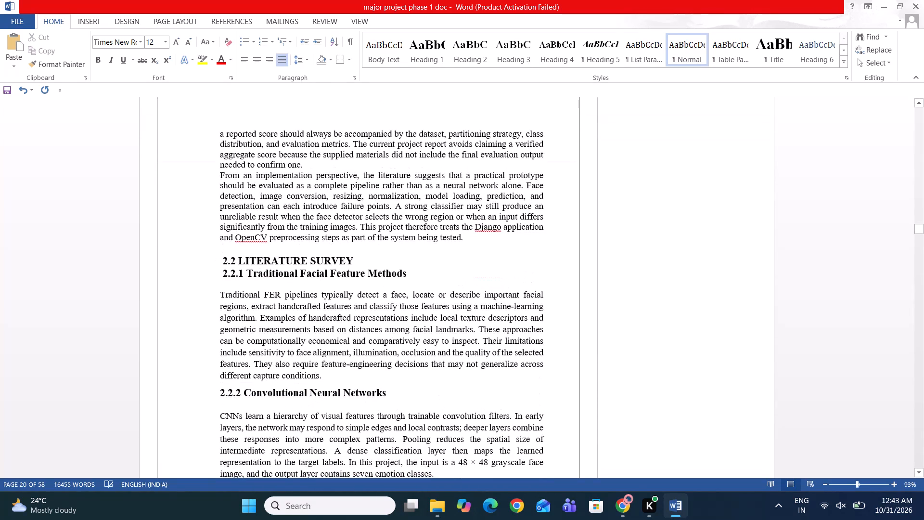
triple_click(335, 201)
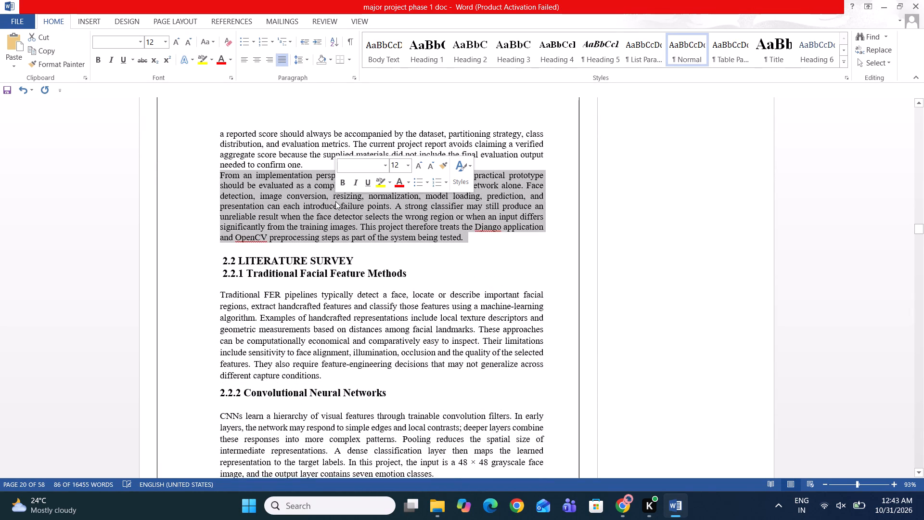
left_click(142, 45)
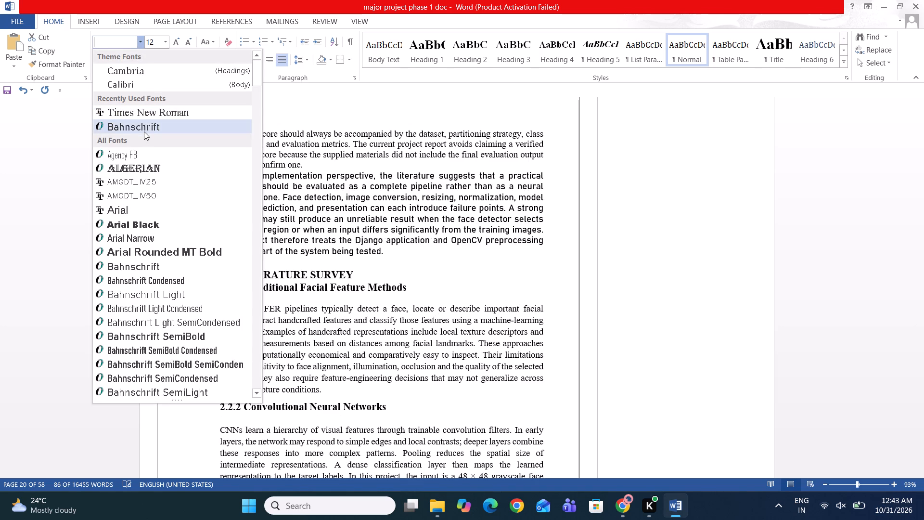
left_click(141, 114)
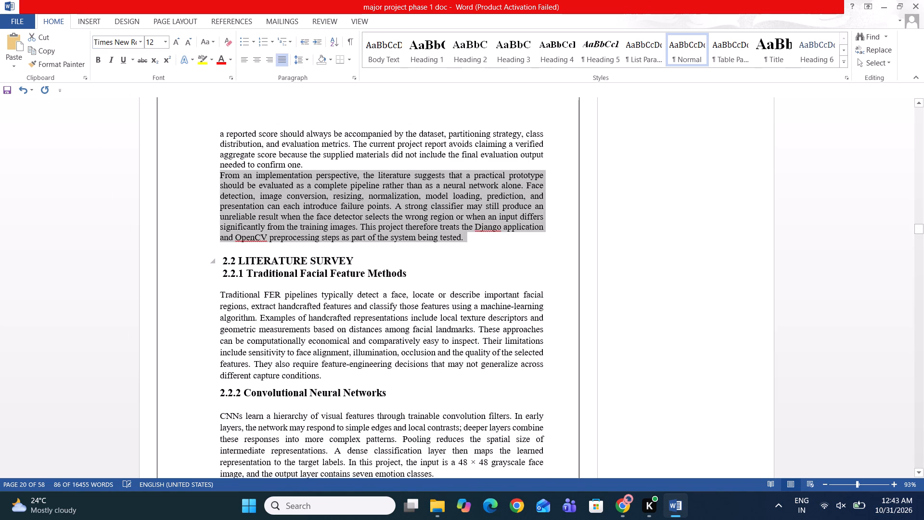
left_click(440, 259)
Check the font and size of the 2.2.1 Traditional Facial Feature Methods and 2.2 Literature Survey headings.
triple_click(383, 278)
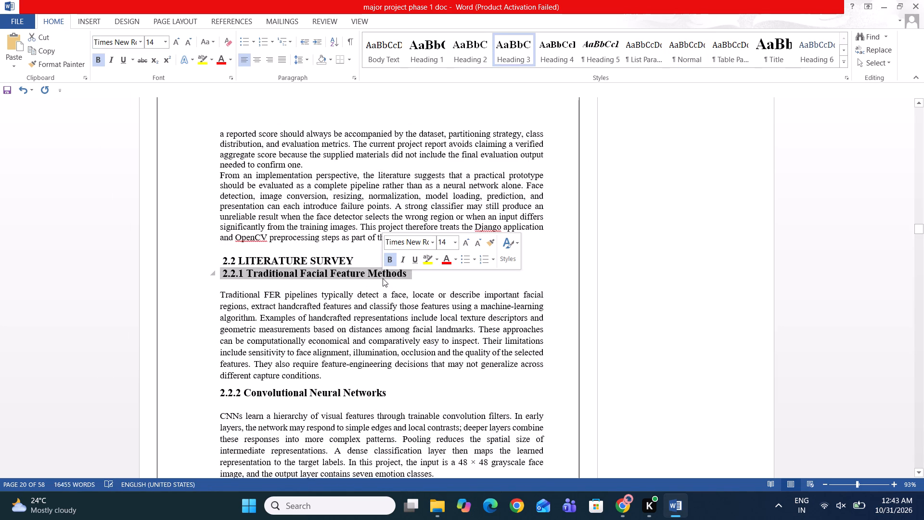
triple_click(319, 252)
triple_click(319, 259)
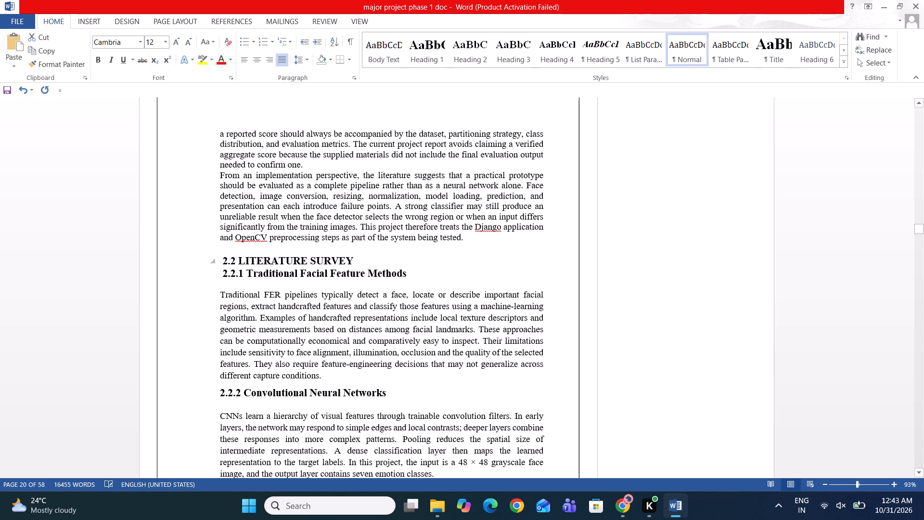
left_click(411, 266)
Have the spelling checker ignore all occurrences of "ReLU" and "softmax", starting from the baseline model paragraph under 2.2.2.
scroll(411, 266, "down", 1)
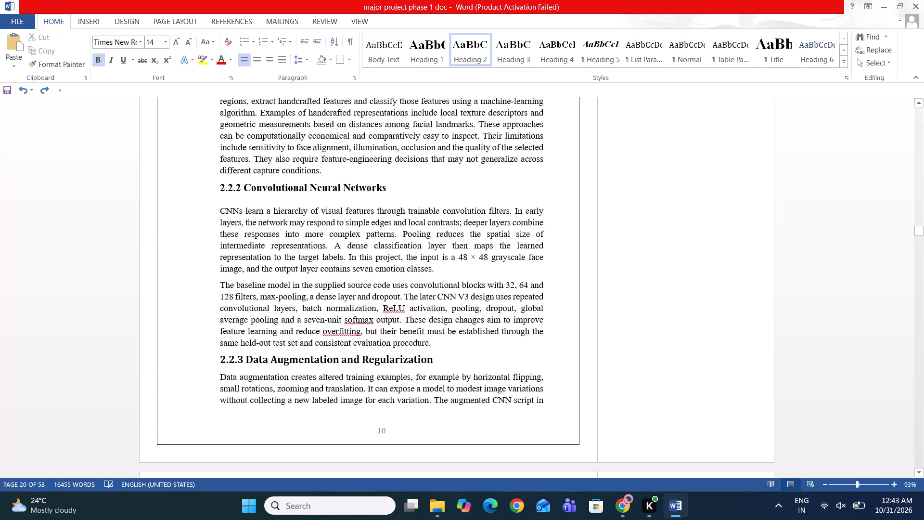
scroll(411, 266, "down", 2)
scroll(411, 266, "up", 1)
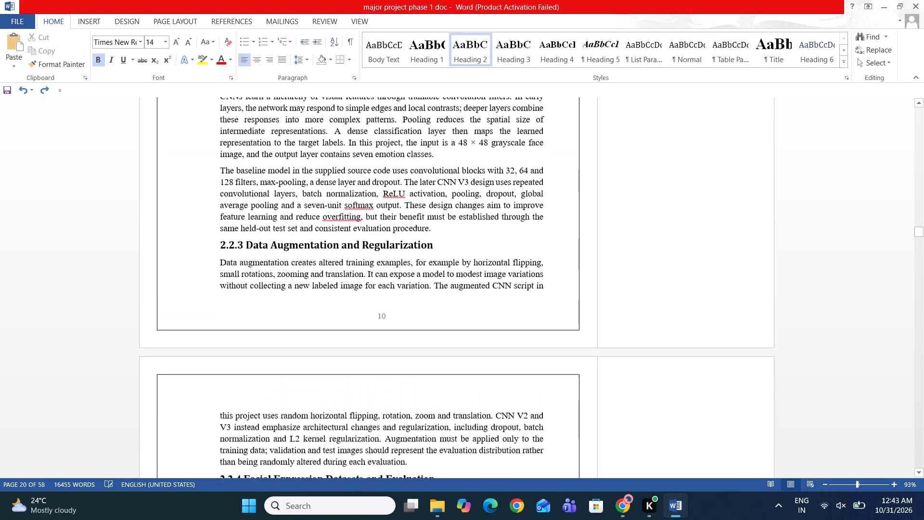
scroll(411, 266, "up", 1)
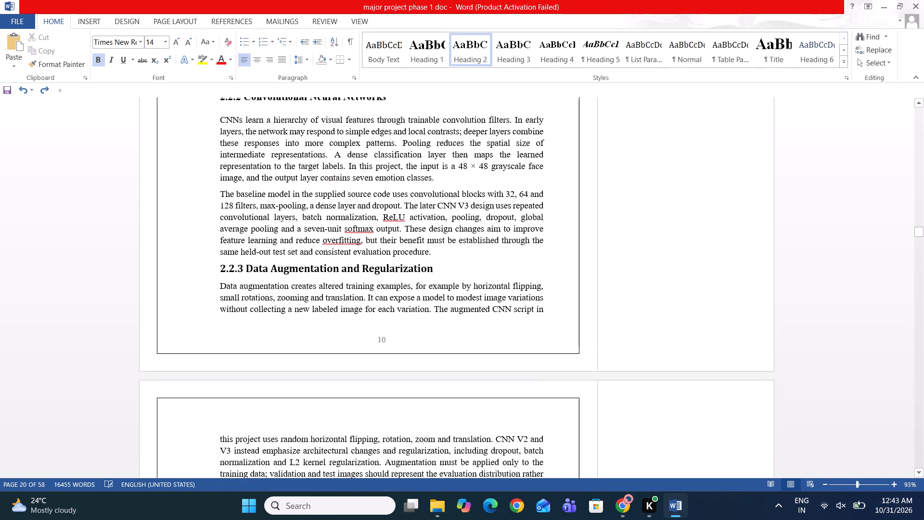
right_click(390, 216)
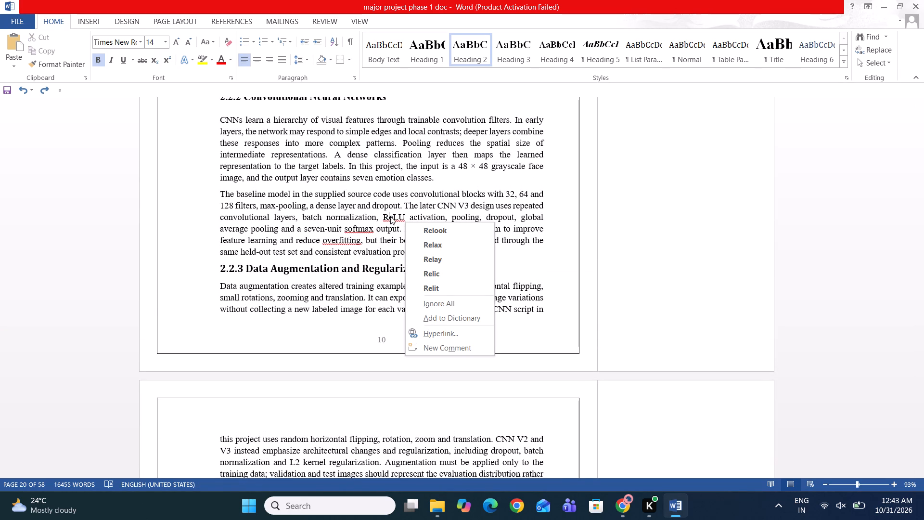
left_click(432, 306)
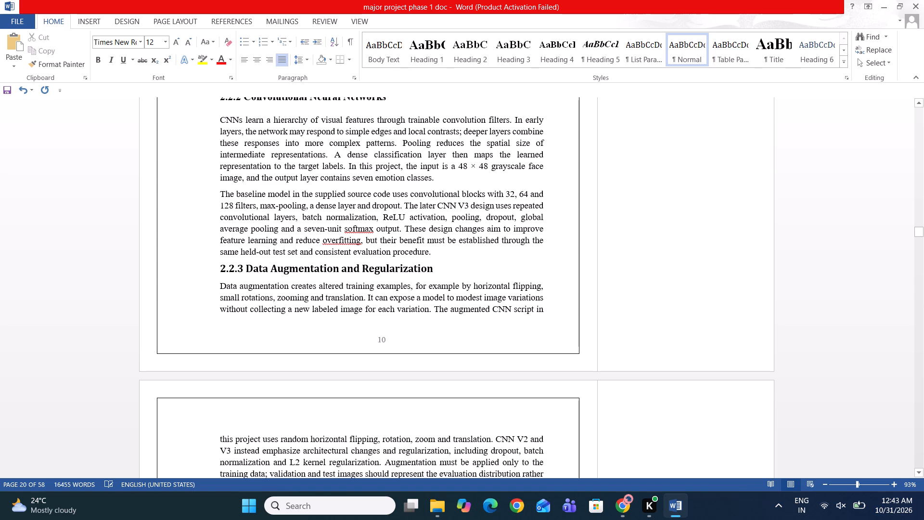
right_click(356, 228)
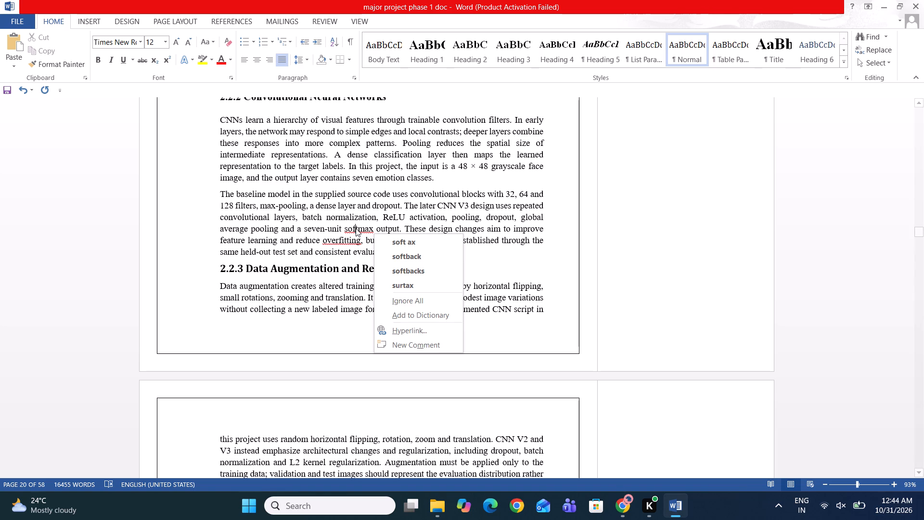
left_click(399, 302)
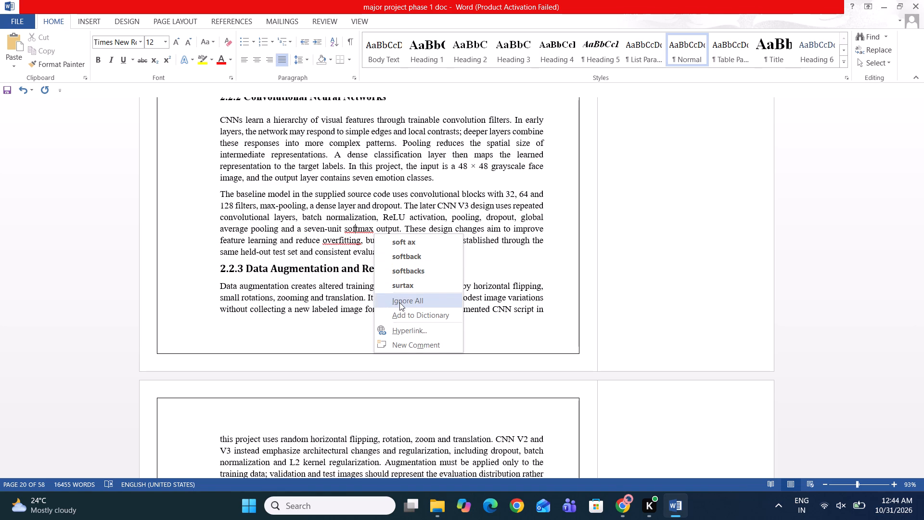
Correct "overfitting" in the baseline model paragraph under 2.2.2 to the suggested spelling "over fitting".
left_click(345, 239)
right_click(345, 239)
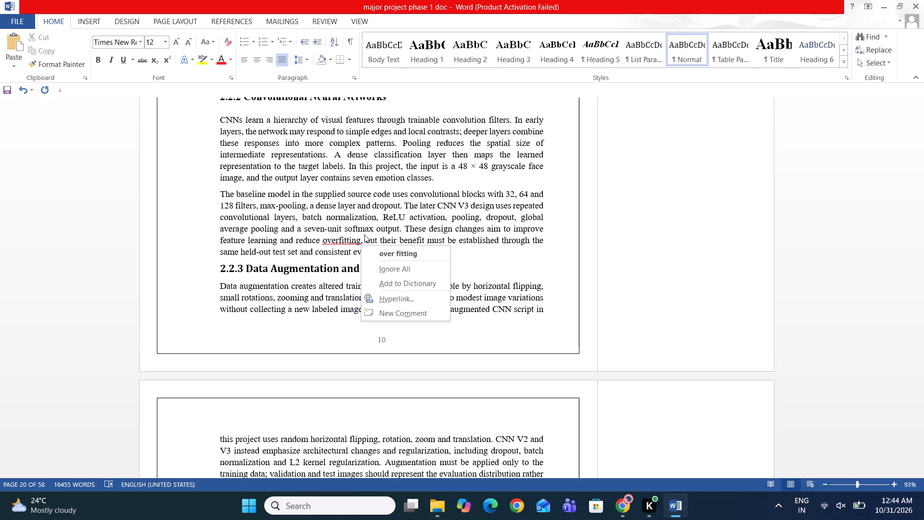
left_click(395, 256)
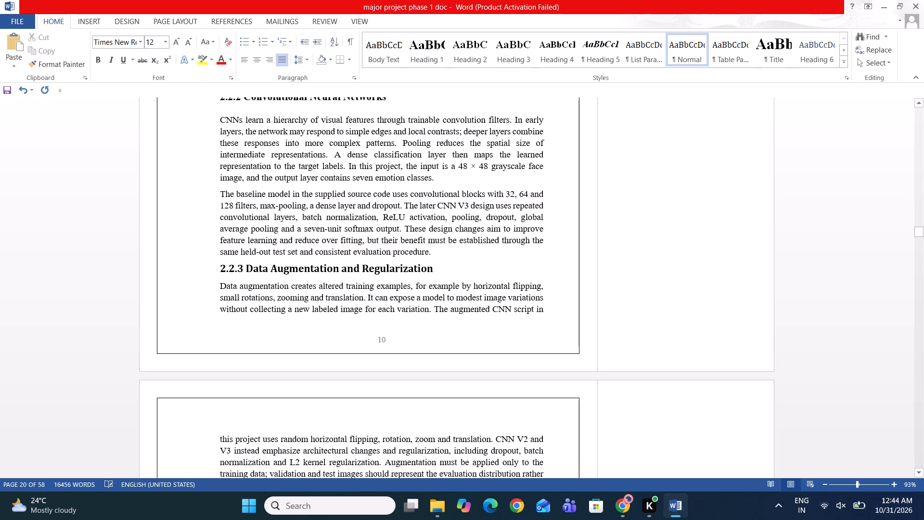
Have the spelling checker ignore all occurrences of "Keras", starting from the first paragraph under 2.2.4 Facial Expression Datasets and Evaluation.
scroll(355, 255, "down", 1)
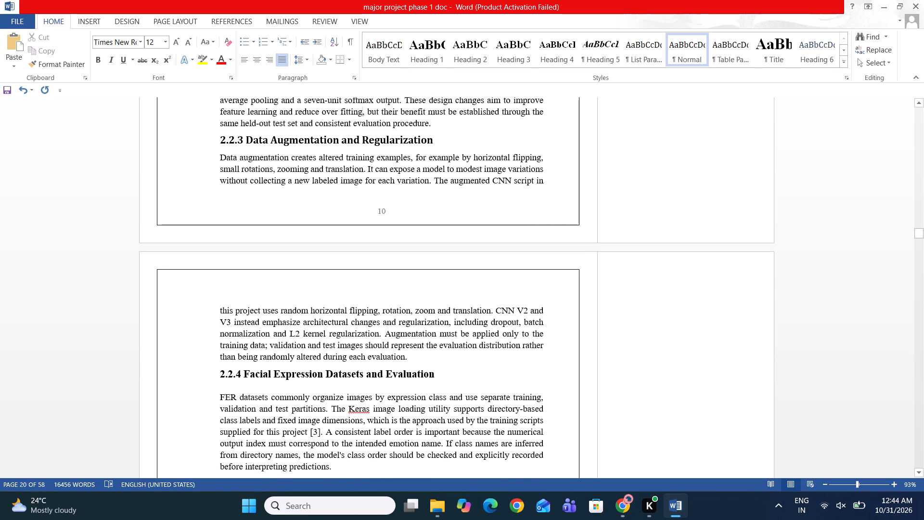
scroll(355, 255, "down", 1)
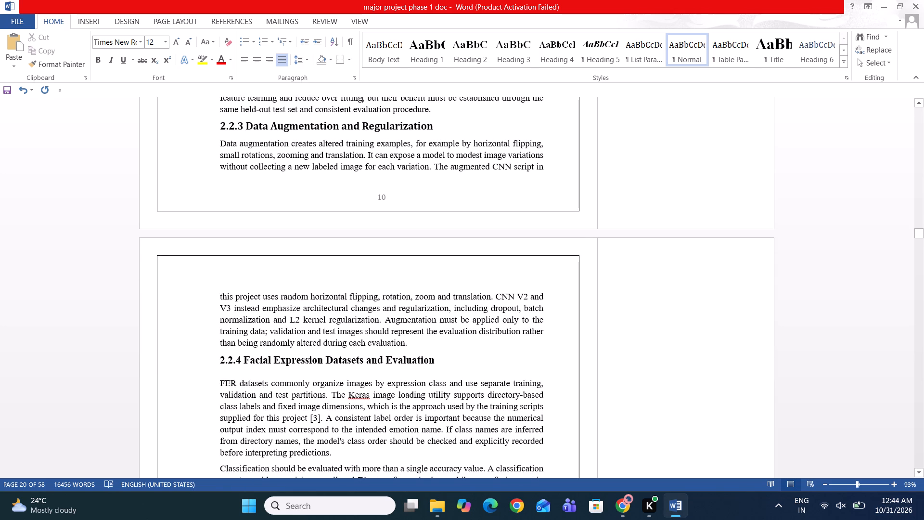
right_click(358, 395)
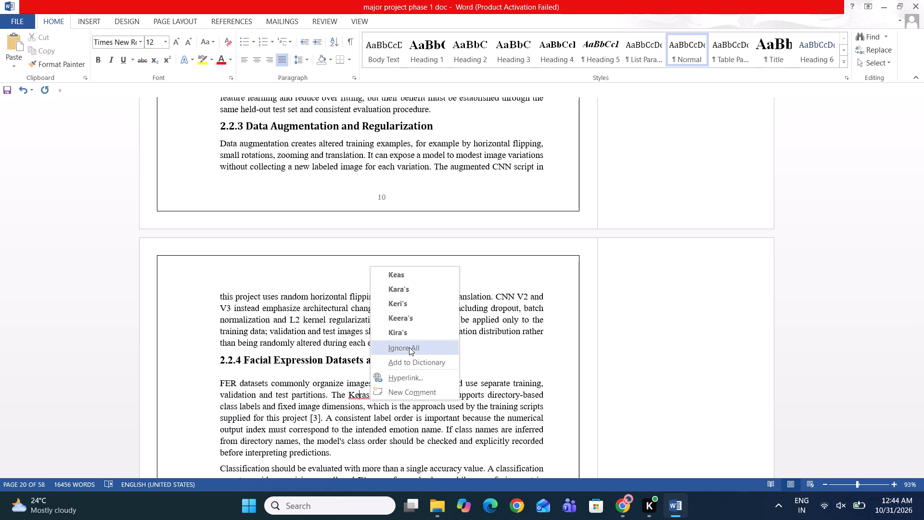
left_click(409, 347)
Have the spelling checker ignore all occurrences of "Django", starting from the first paragraph under 2.2.6 Web-Based Inference and Real-Time Video.
scroll(363, 395, "down", 1)
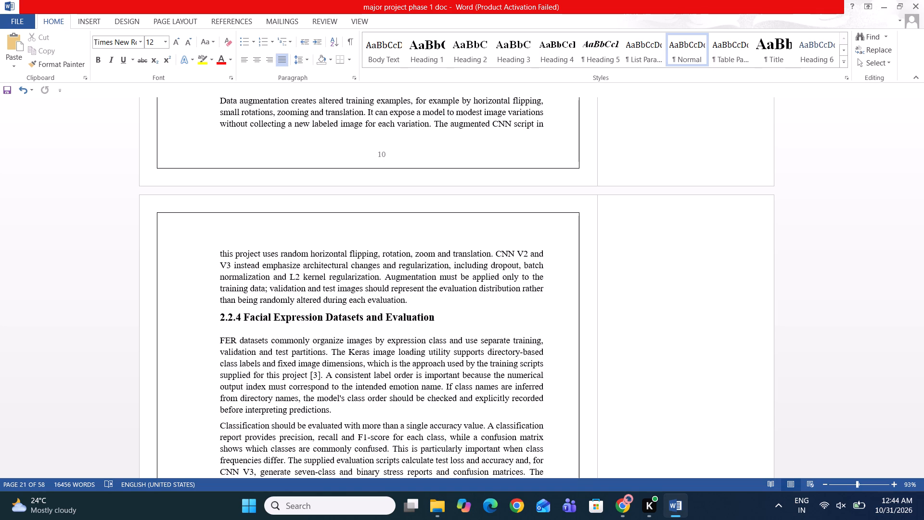
scroll(363, 395, "down", 1)
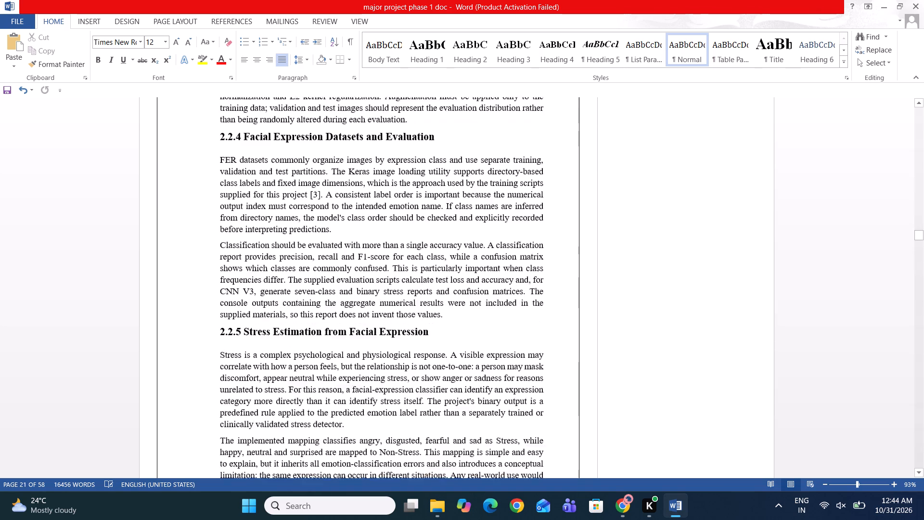
scroll(363, 395, "down", 1)
scroll(363, 395, "up", 3)
scroll(363, 395, "down", 1)
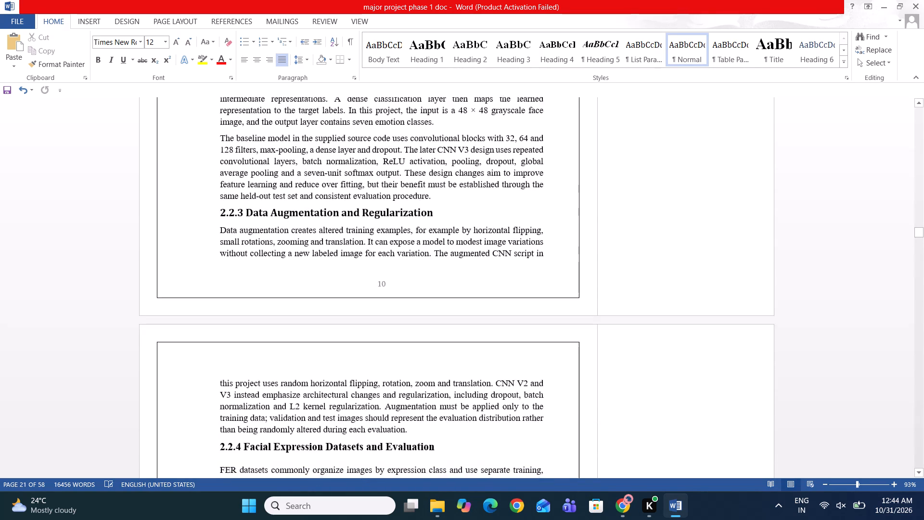
scroll(363, 395, "down", 4)
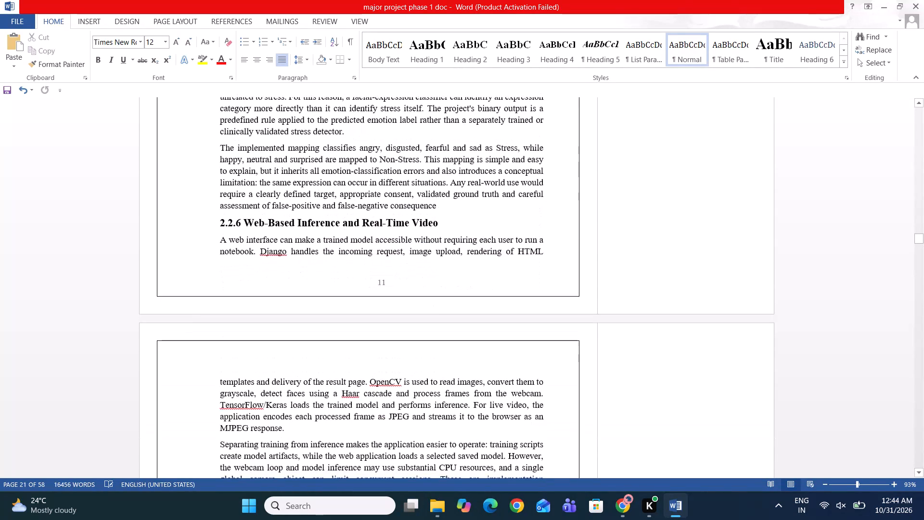
left_click(264, 256)
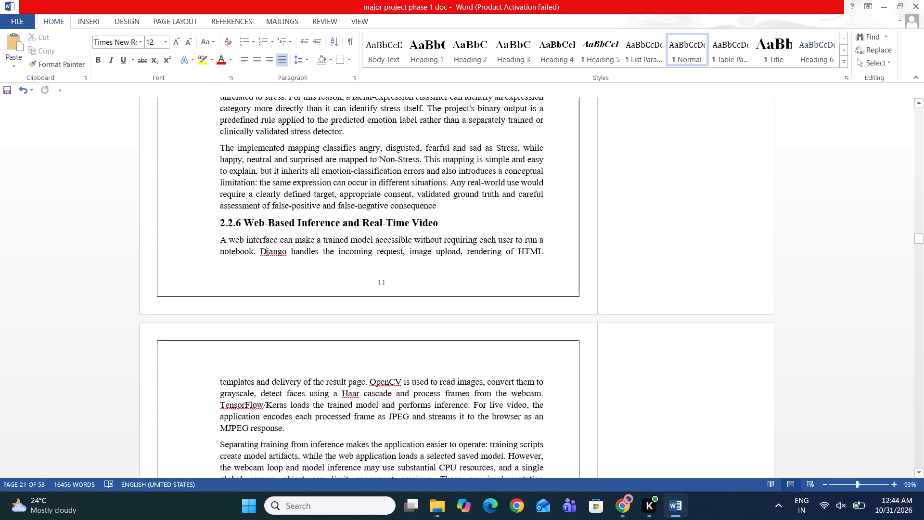
right_click(264, 256)
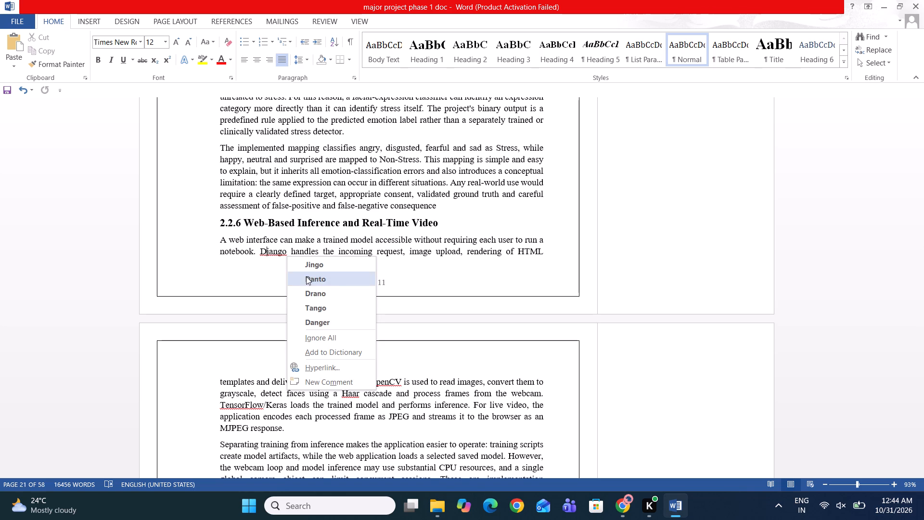
left_click(340, 335)
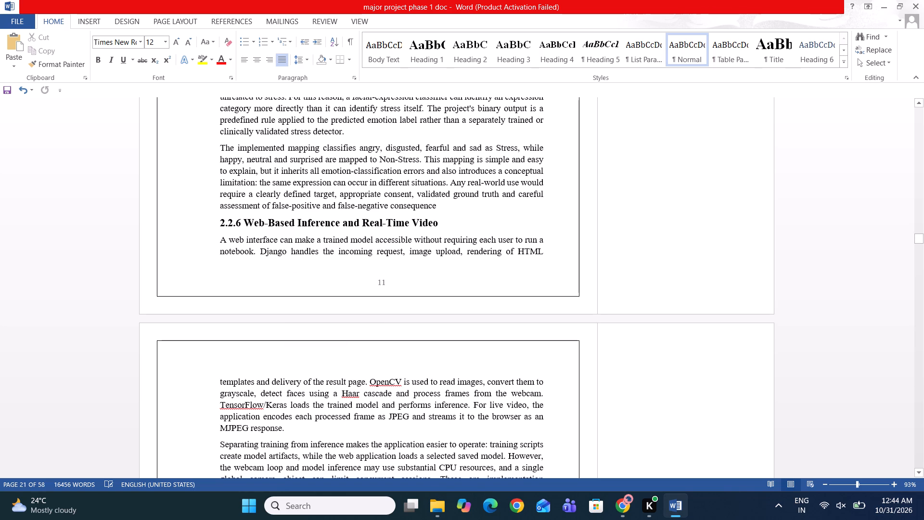
Have the spelling checker ignore all occurrences of "OpenCV", "Haar" and "TensorFlow" in the rest of the first paragraph under 2.2.6.
scroll(340, 335, "down", 1)
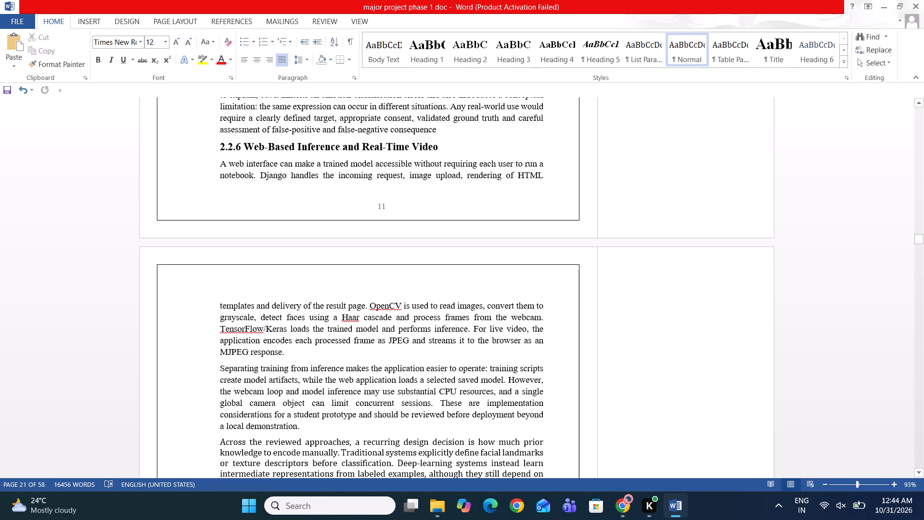
right_click(377, 309)
left_click(452, 380)
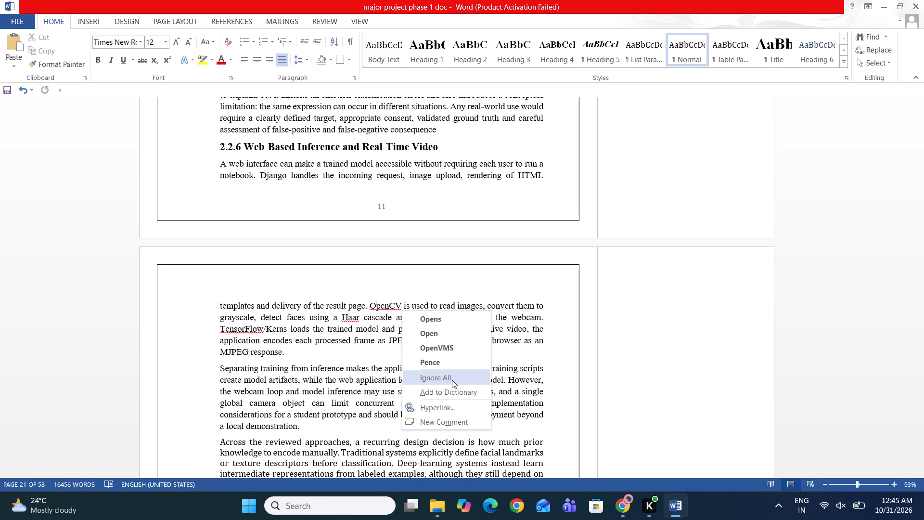
left_click(342, 312)
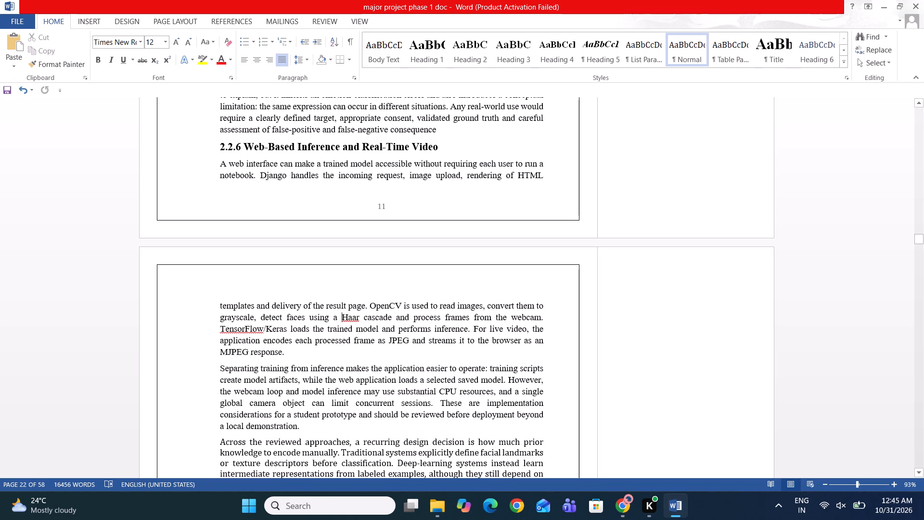
right_click(342, 312)
left_click(414, 404)
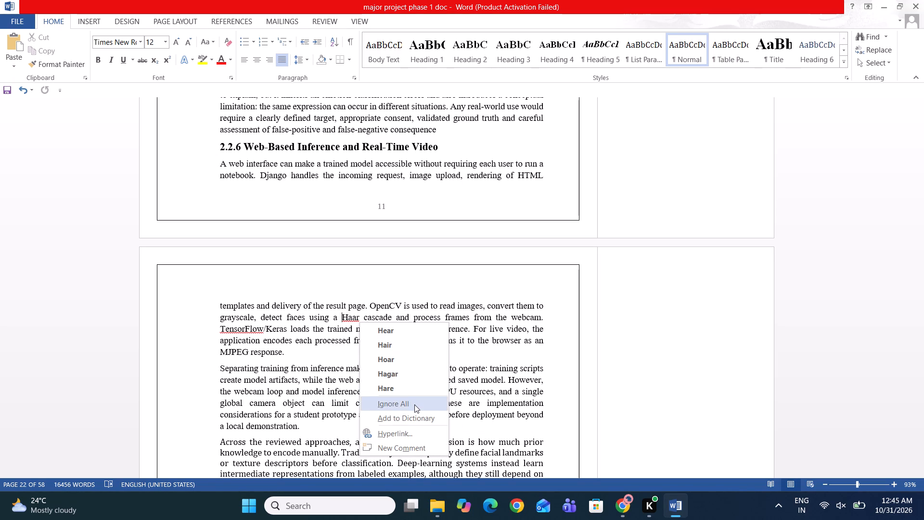
right_click(245, 332)
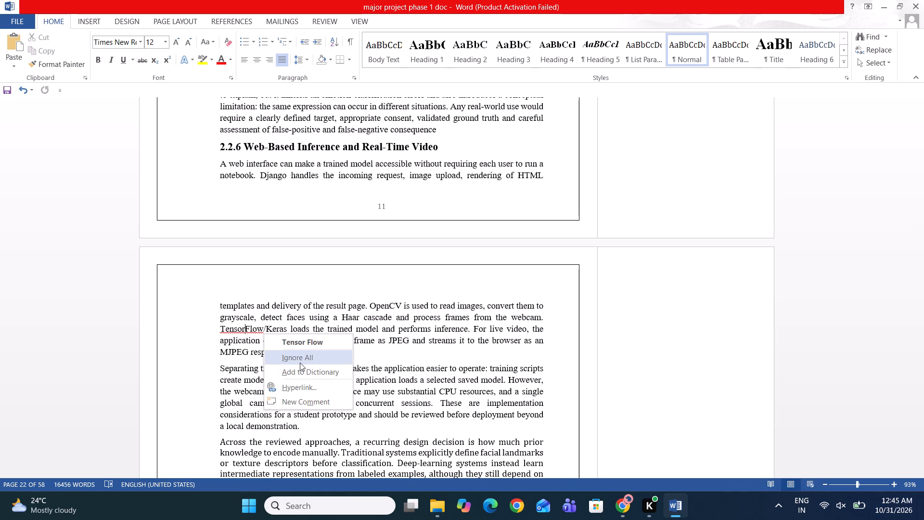
left_click(301, 362)
Have the spelling checker ignore all occurrences of "overfit", starting from the CNN-based FER row of the comparison table in section 2.3.
scroll(349, 356, "down", 2)
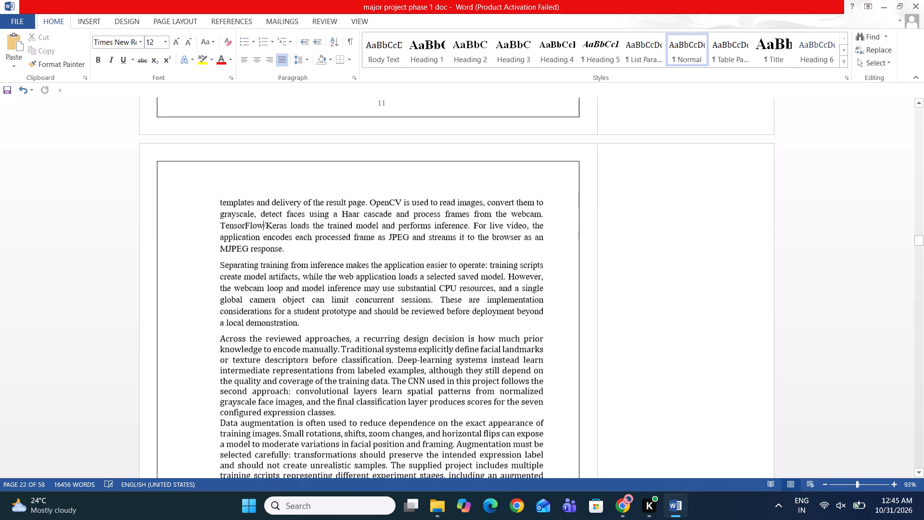
scroll(349, 356, "down", 3)
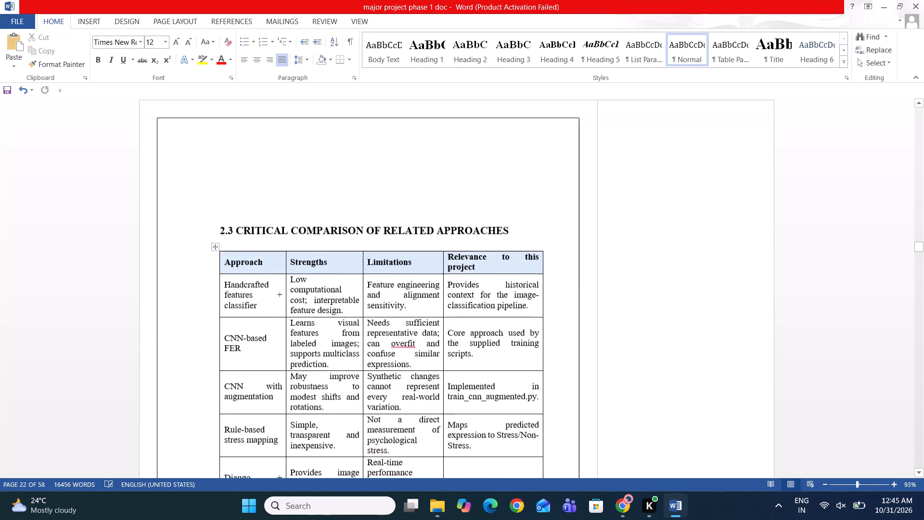
scroll(349, 356, "down", 1)
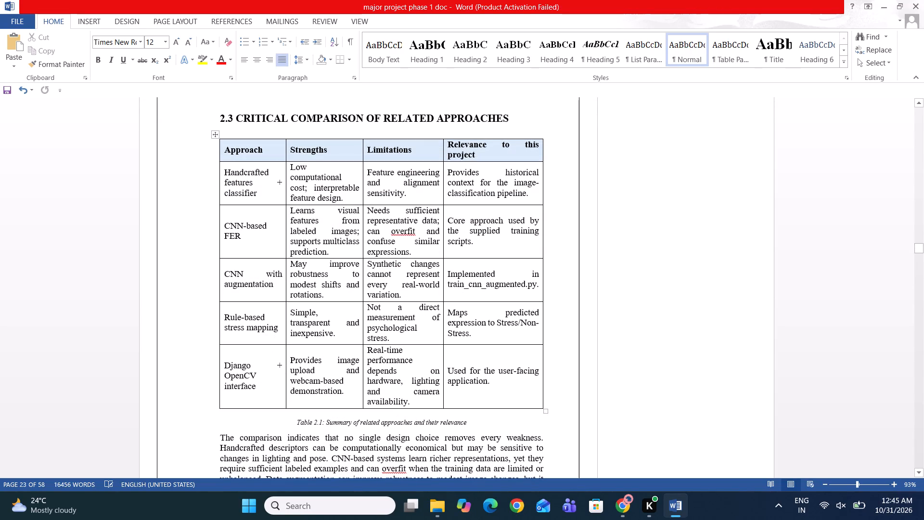
right_click(393, 226)
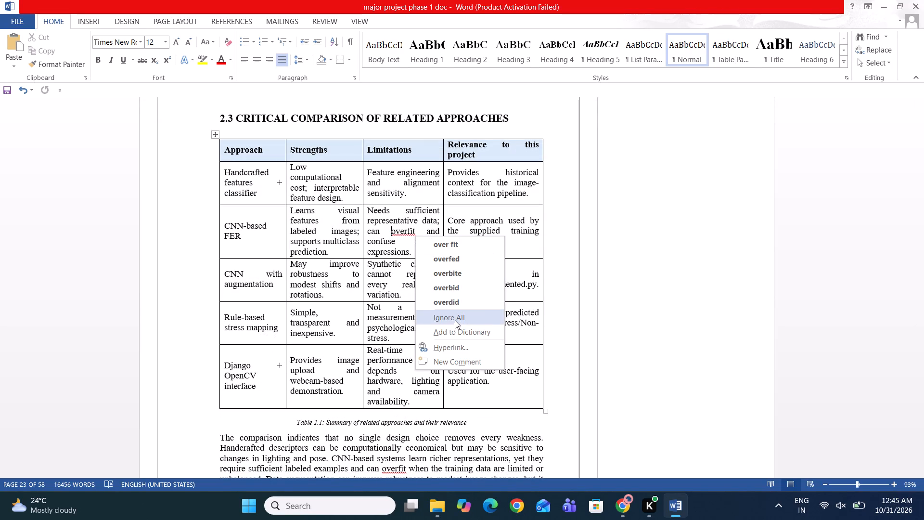
left_click(455, 322)
Correct "behaviour" to the suggested spelling "behavior" in the paragraph just before the 2.4 Research Gap heading.
scroll(390, 279, "down", 1)
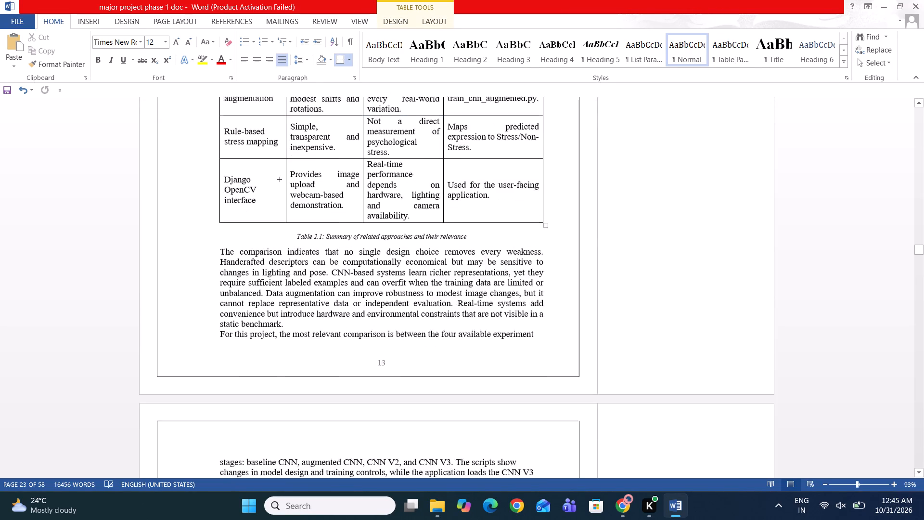
scroll(390, 279, "down", 3)
scroll(390, 279, "up", 1)
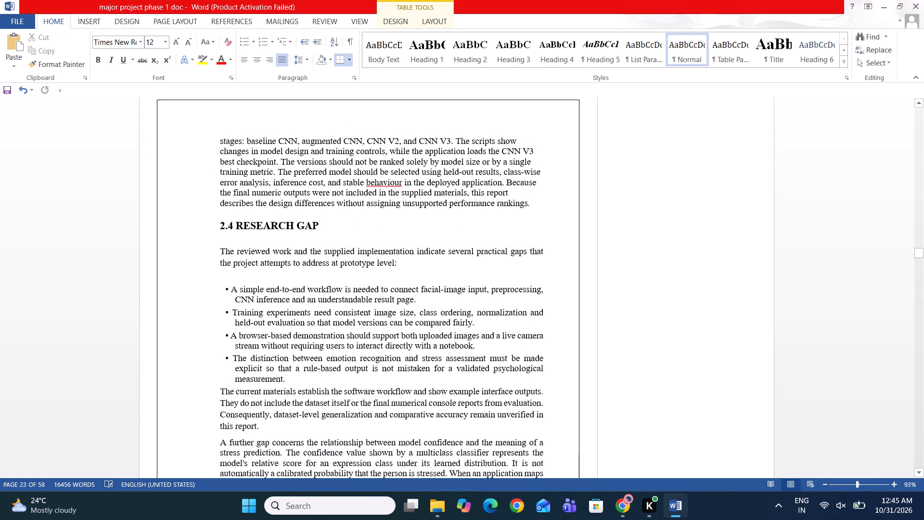
left_click(381, 181)
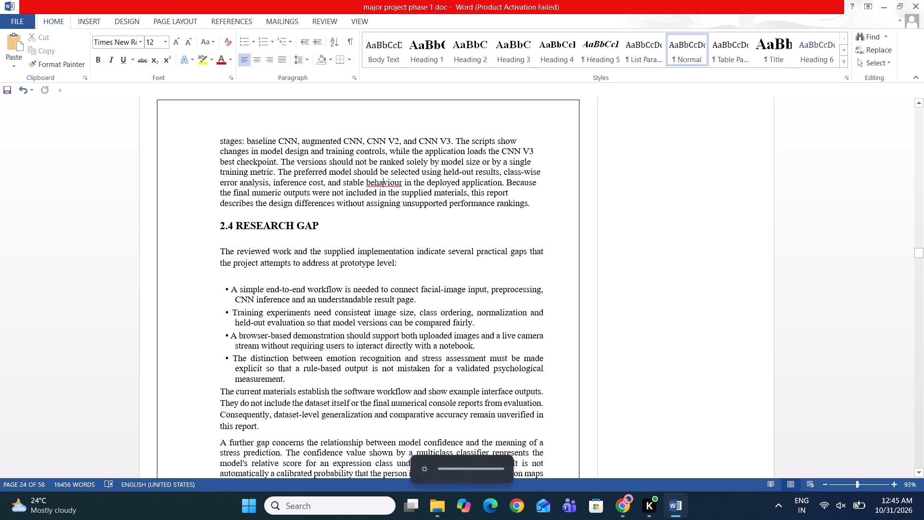
left_click(438, 251)
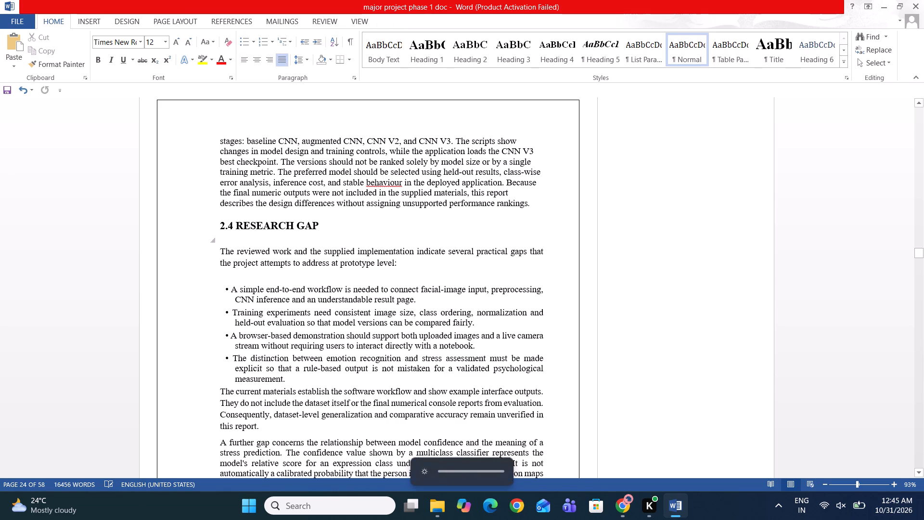
right_click(383, 182)
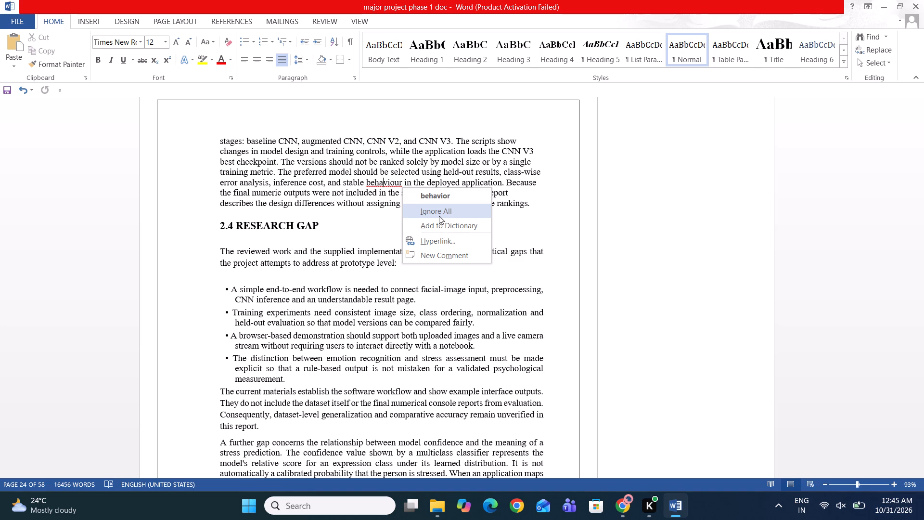
left_click(434, 199)
Have the spelling checker ignore all occurrences of "OpenCV's", starting from the "two input paths" paragraph near the end of Chapter 2.
scroll(373, 233, "down", 1)
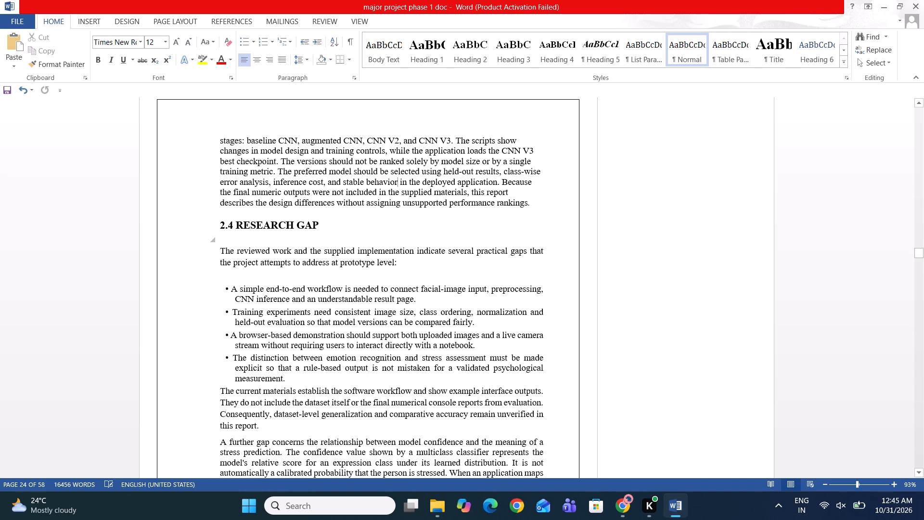
scroll(373, 233, "down", 3)
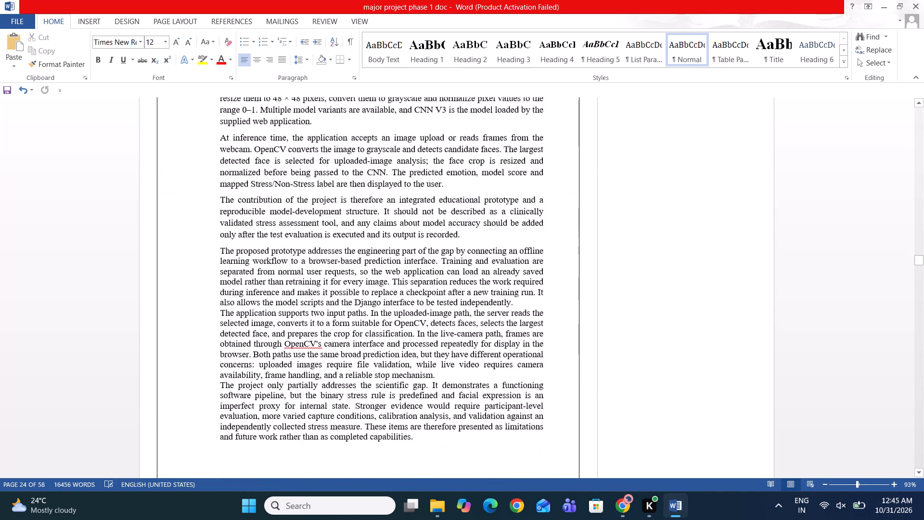
scroll(373, 233, "down", 2)
scroll(373, 233, "up", 1)
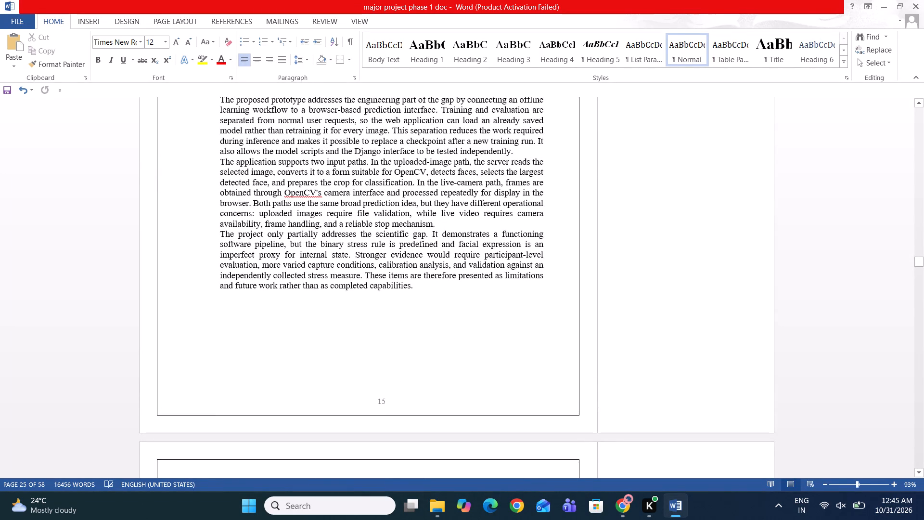
right_click(294, 195)
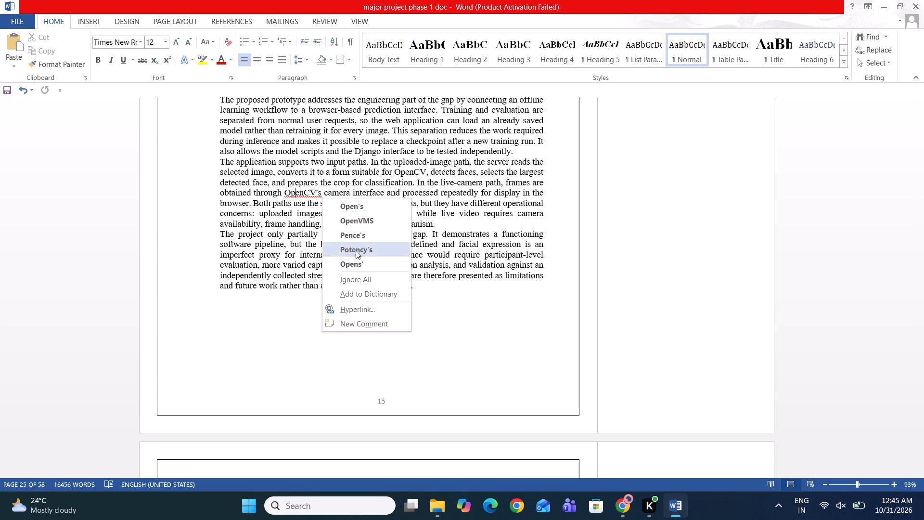
left_click(361, 277)
Have the spelling checker ignore all occurrences of "ModelCheckpoint" and "EarlyStopping", starting from item 5 under 3.1.1 Offline Model Development.
scroll(334, 303, "down", 1)
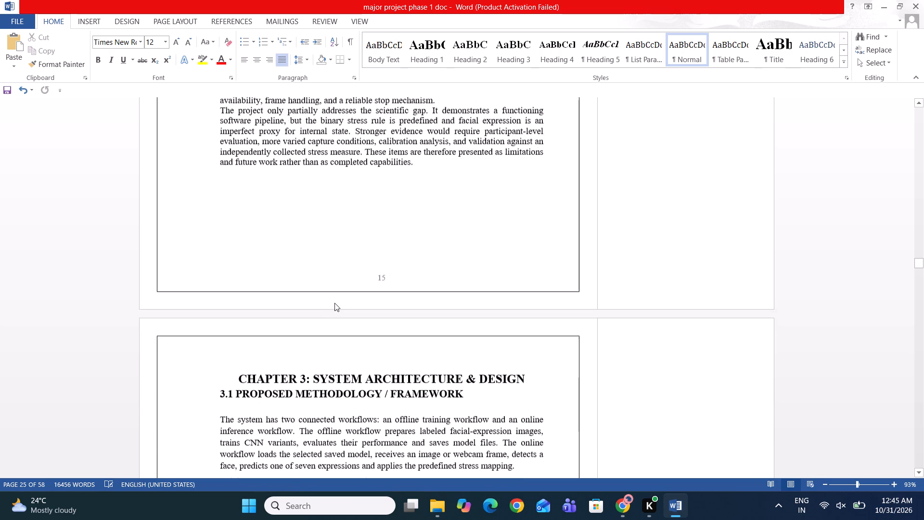
scroll(334, 303, "down", 2)
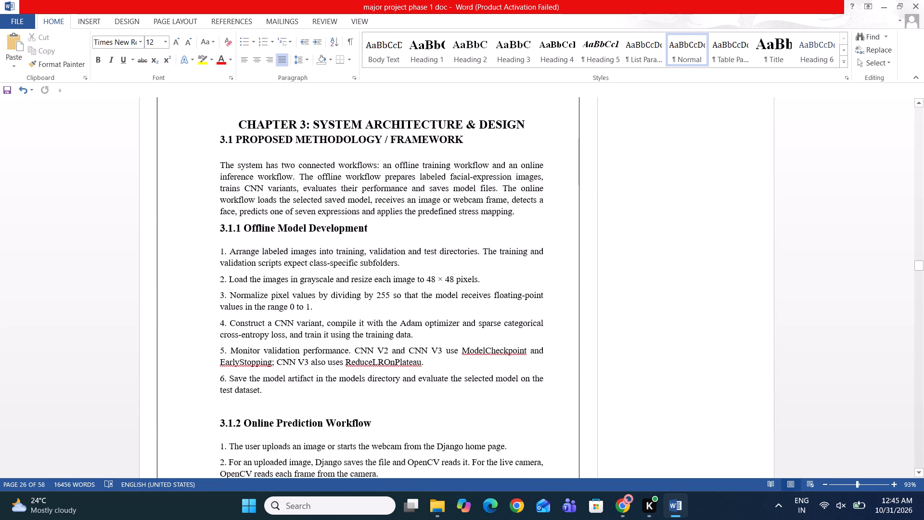
scroll(334, 303, "down", 1)
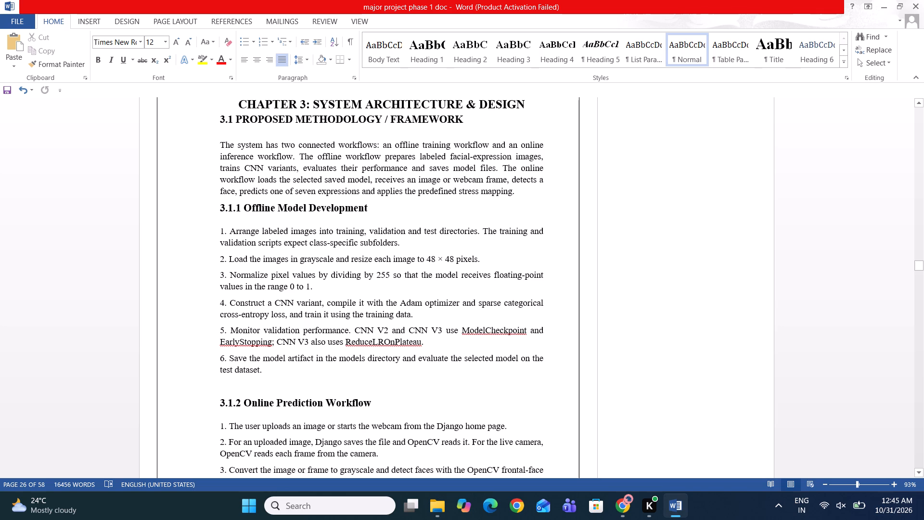
right_click(497, 328)
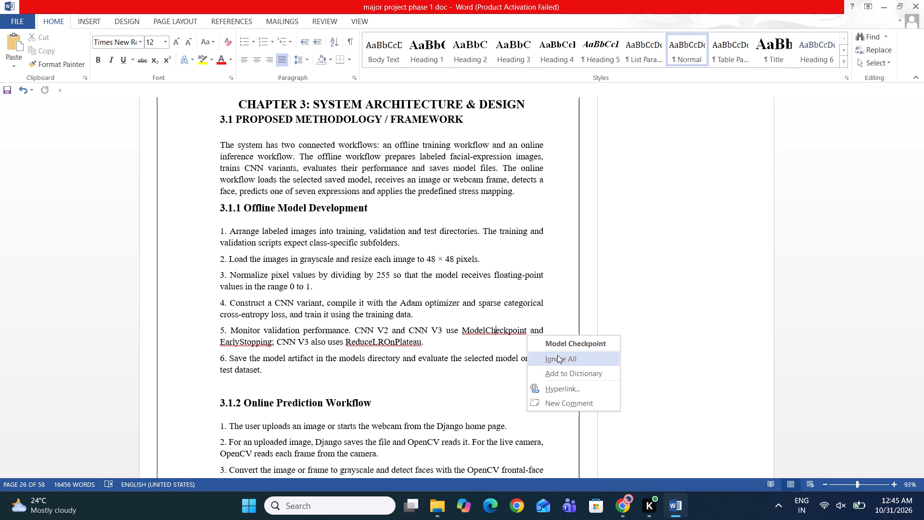
left_click(560, 360)
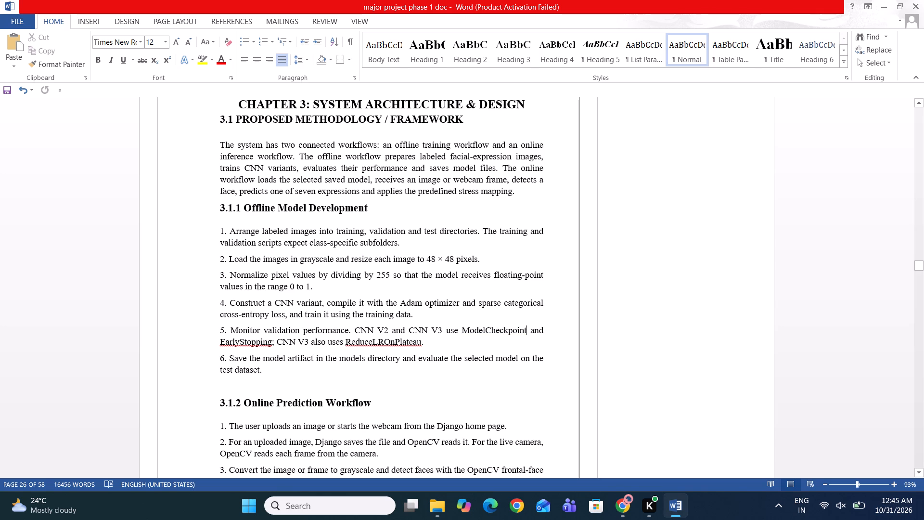
right_click(251, 341)
left_click(289, 368)
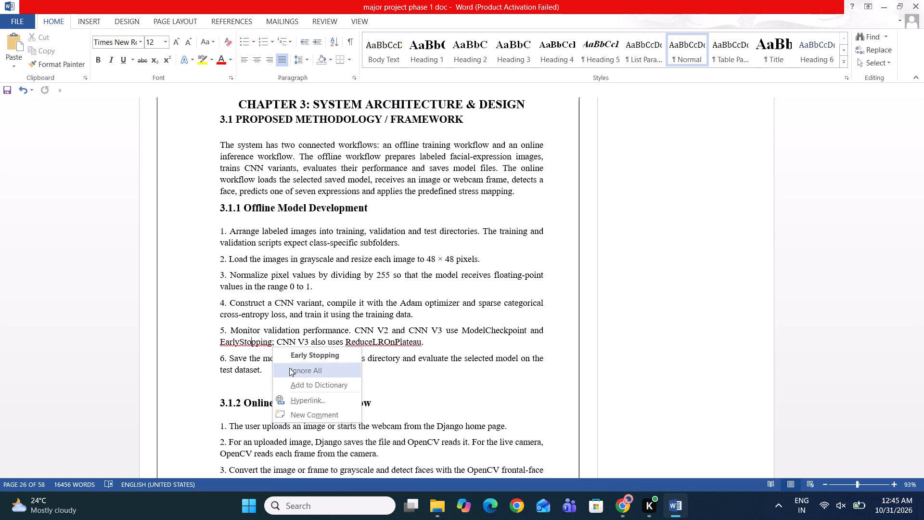
Have the spelling checker ignore all occurrences of "ReduceLROnPlateau", starting from item 5 under 3.1.1 Offline Model Development.
right_click(391, 344)
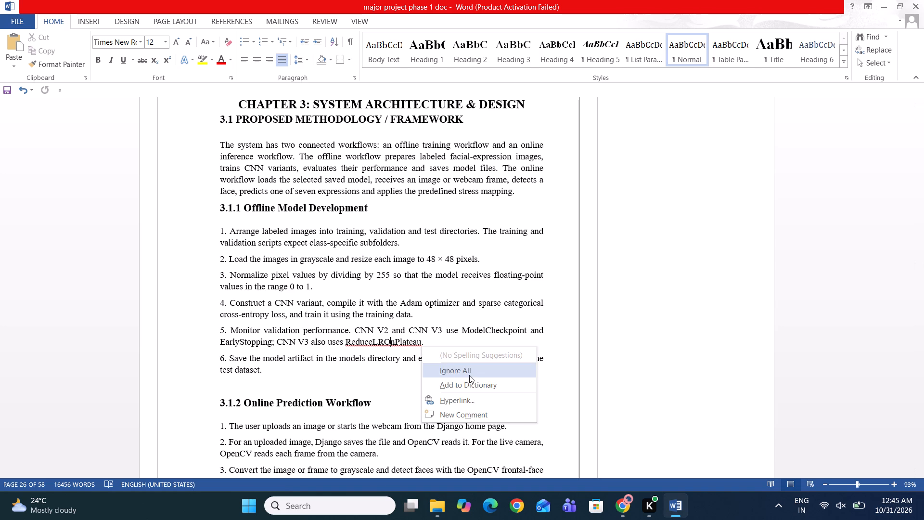
left_click(469, 375)
Correct "judgement" to the suggested spelling "judgment" in the user-interface paragraph before the 3.2 System Architecture Diagram heading.
scroll(385, 387, "down", 2)
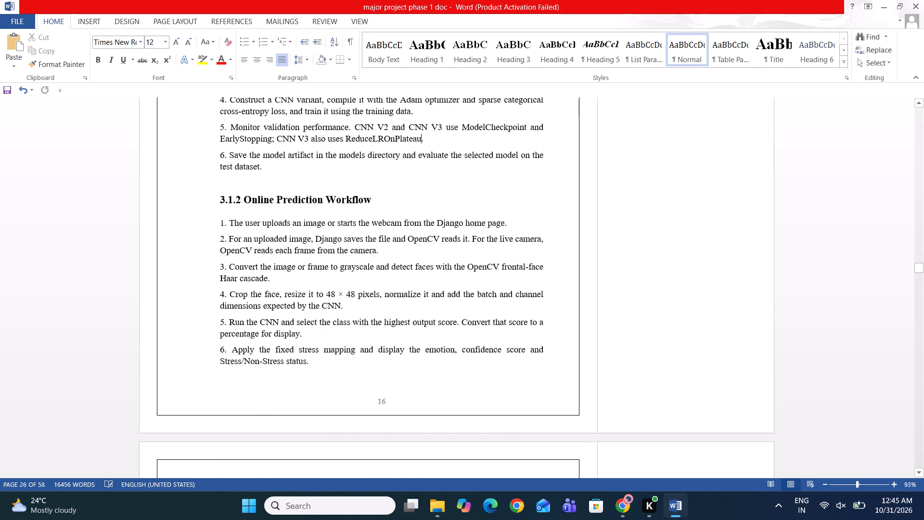
scroll(385, 387, "down", 2)
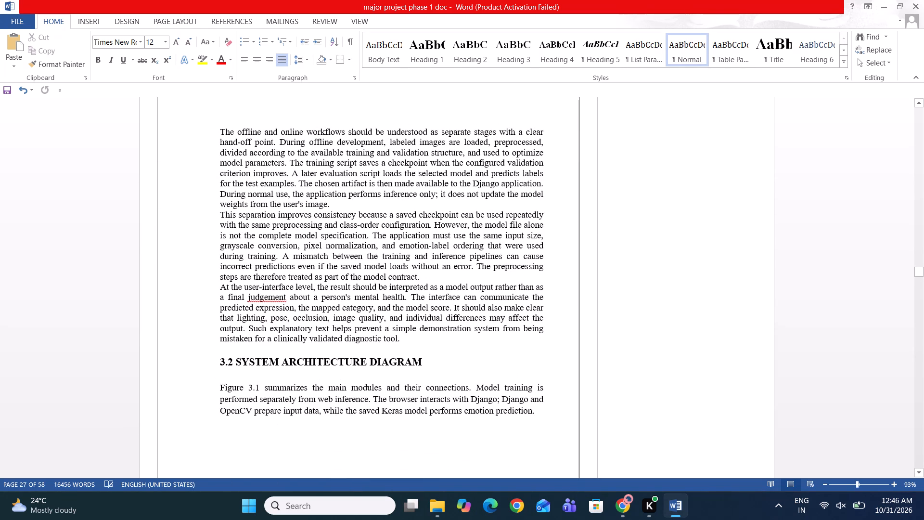
right_click(256, 295)
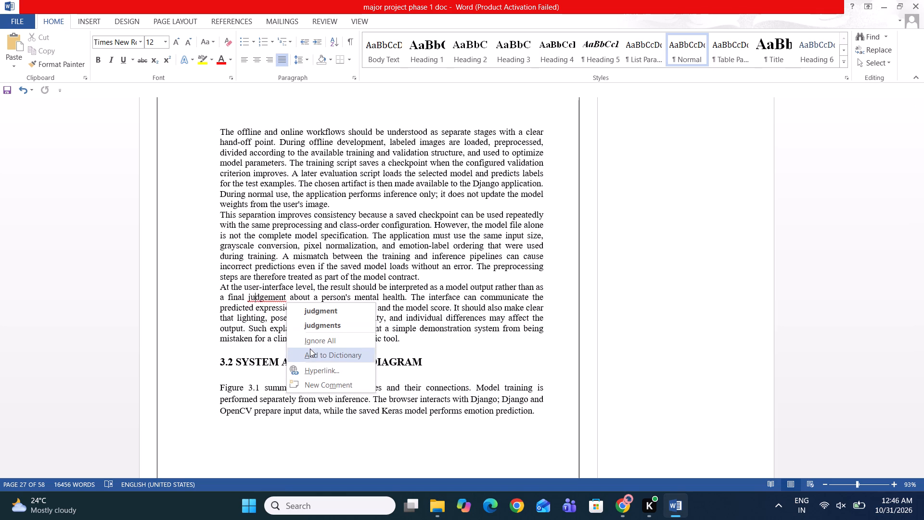
left_click(310, 311)
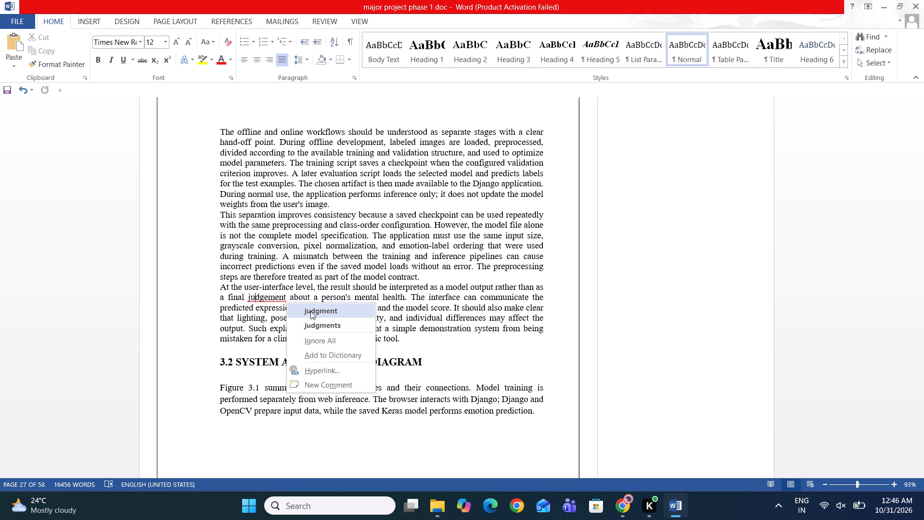
Have the spelling checker ignore all occurrences of "argmax", starting from the Emotion prediction row of the 3.2.1 Main System Modules table.
scroll(298, 330, "down", 2)
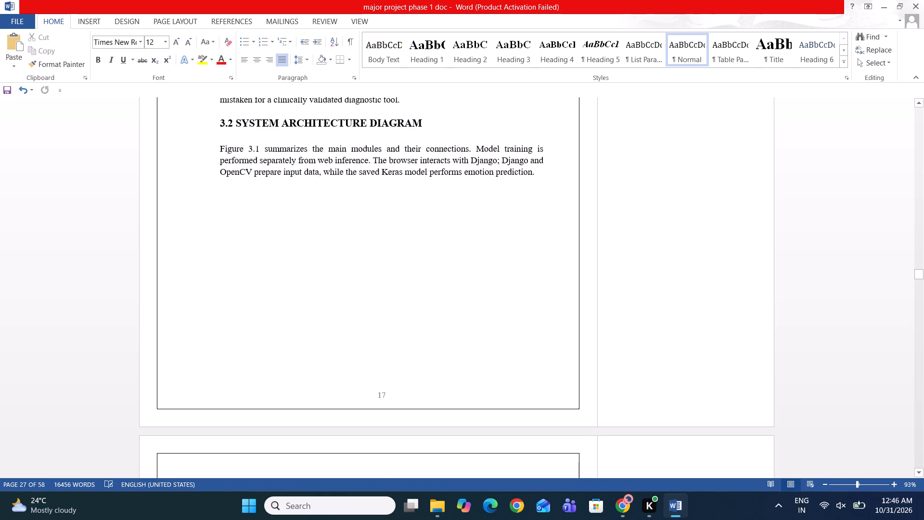
scroll(298, 330, "down", 3)
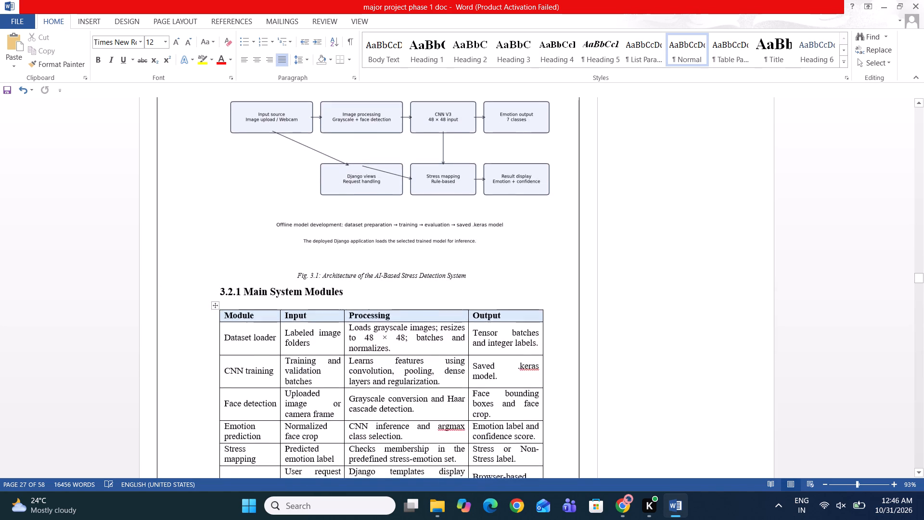
scroll(298, 330, "down", 1)
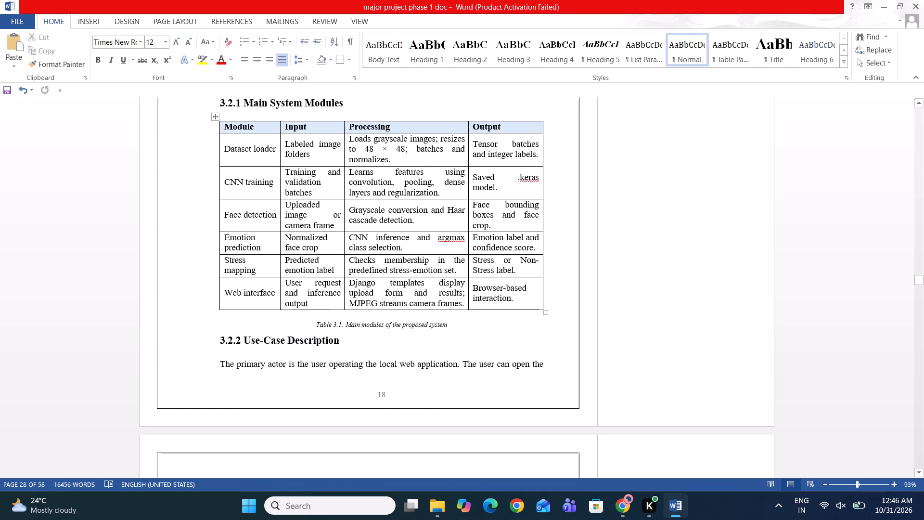
right_click(454, 240)
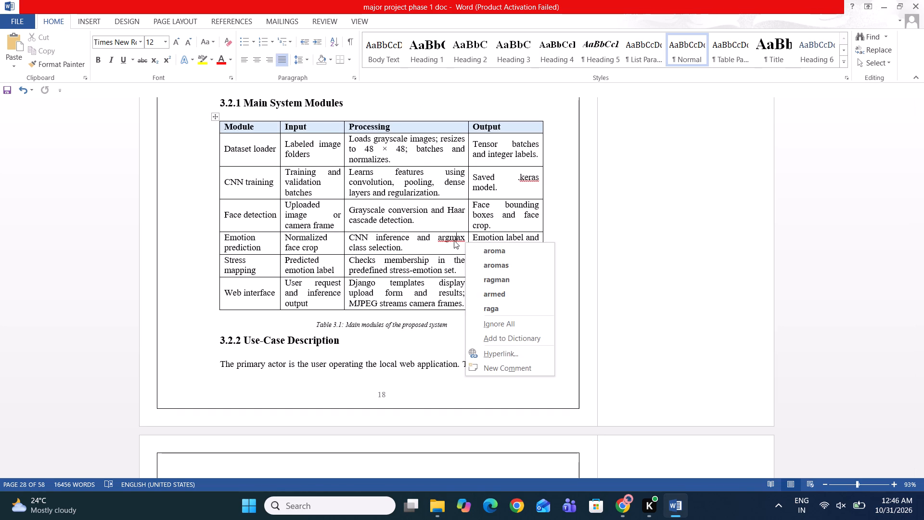
left_click(509, 330)
Correct "behaviour" to the suggested spelling "behavior" in the privacy paragraph just before the 3.4 Mathematical / Theoretical Formulation heading.
scroll(447, 314, "down", 1)
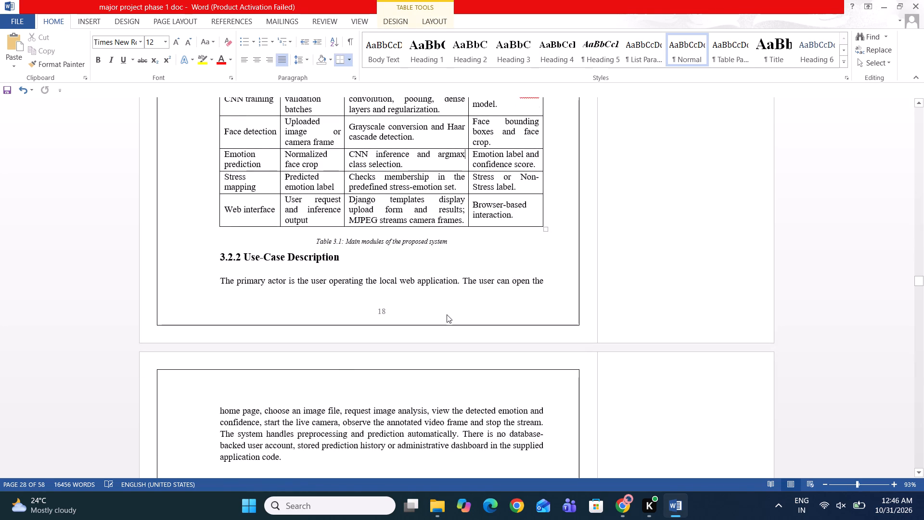
scroll(447, 314, "down", 3)
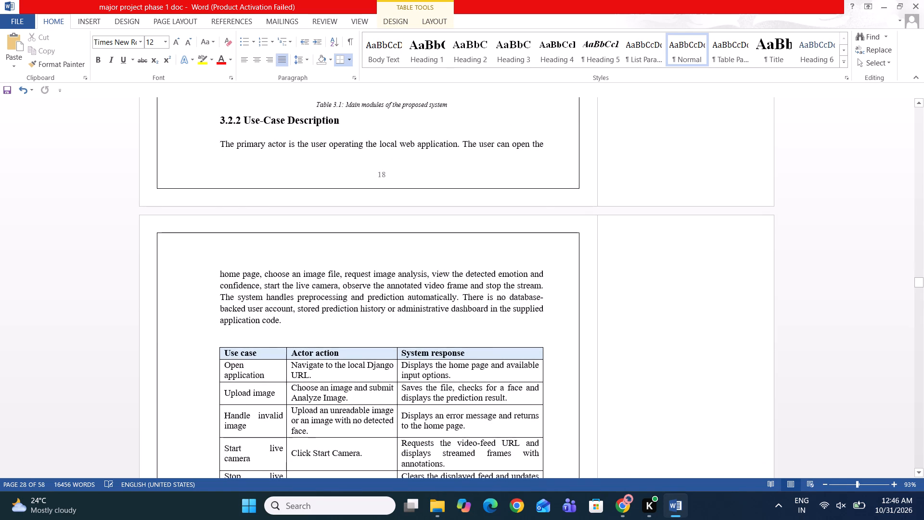
scroll(447, 314, "down", 7)
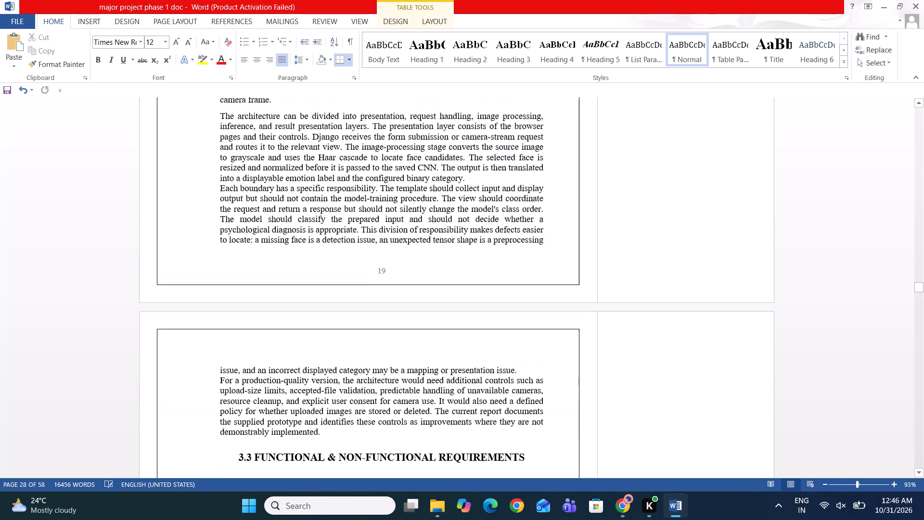
scroll(447, 314, "down", 4)
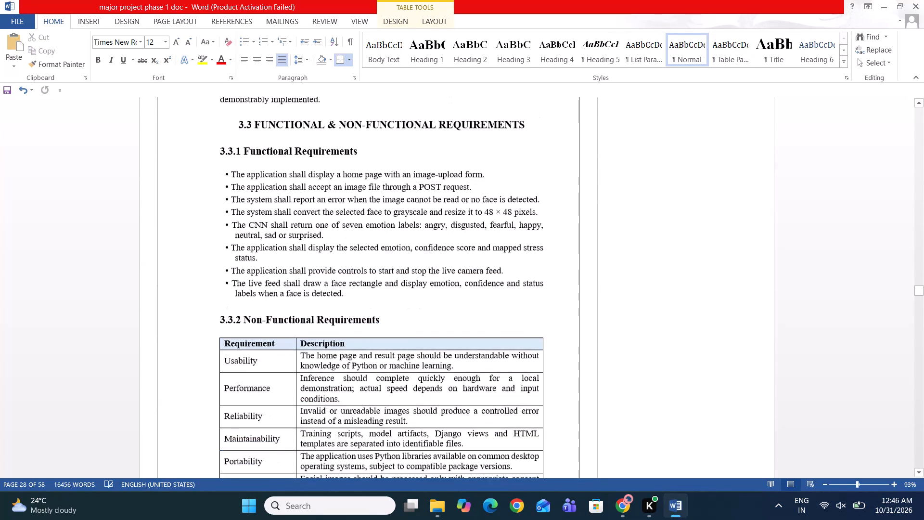
scroll(447, 314, "down", 2)
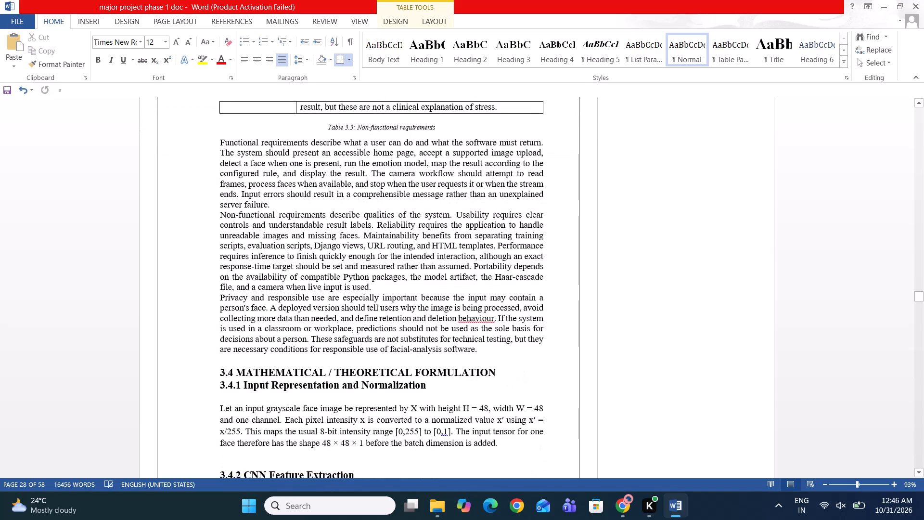
right_click(475, 318)
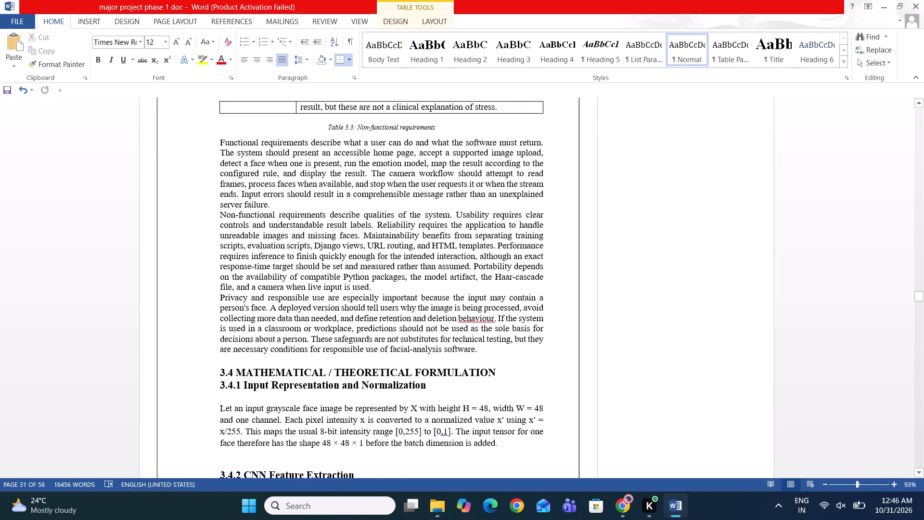
left_click(504, 326)
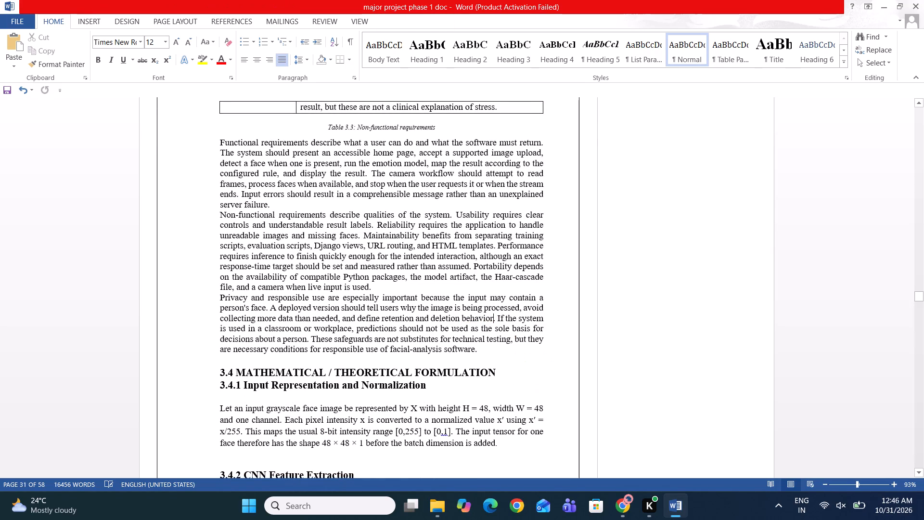
Have the spelling checker ignore all occurrences of "i,j", "i+m", "j+n" and "m,n" in the convolution equation under 3.4.2 CNN Feature Extraction.
scroll(497, 367, "down", 2)
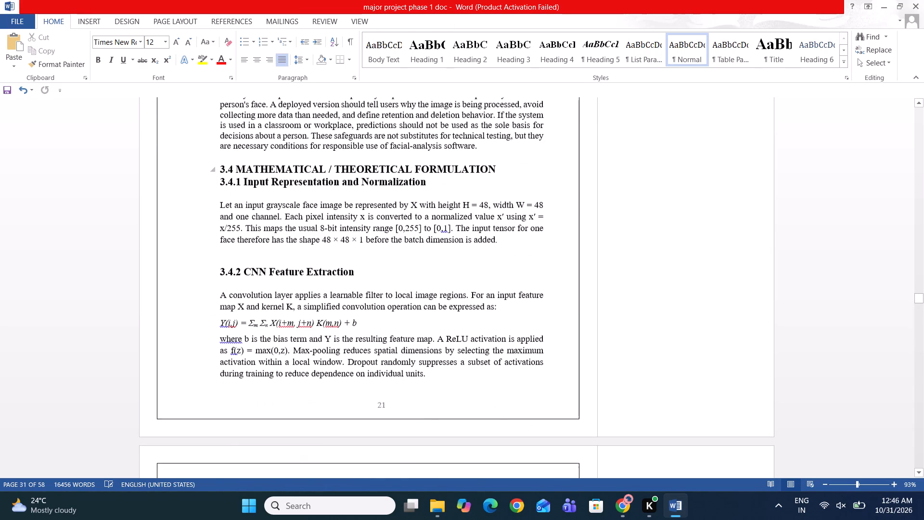
scroll(497, 367, "down", 1)
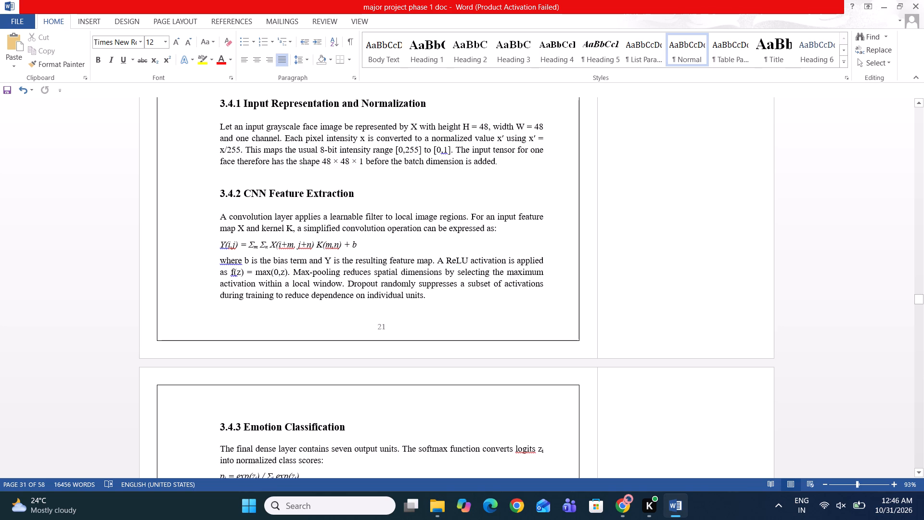
right_click(233, 243)
left_click(263, 292)
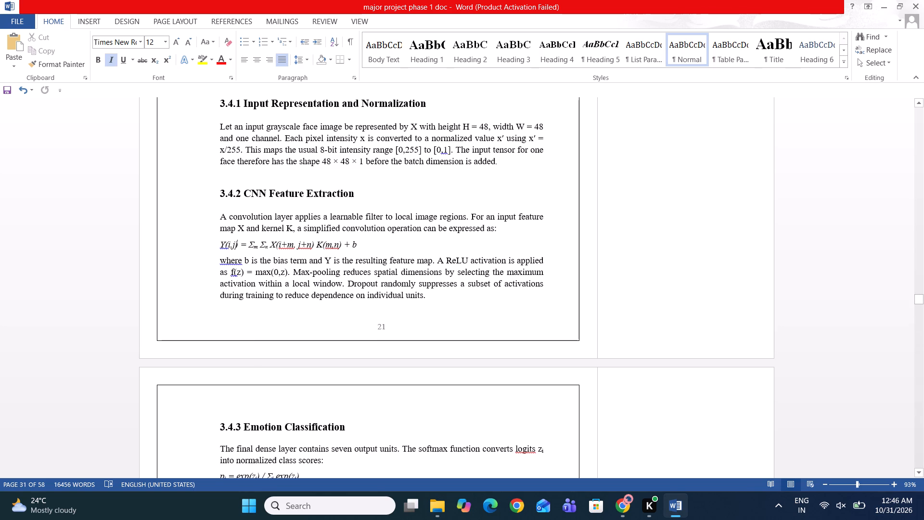
right_click(287, 246)
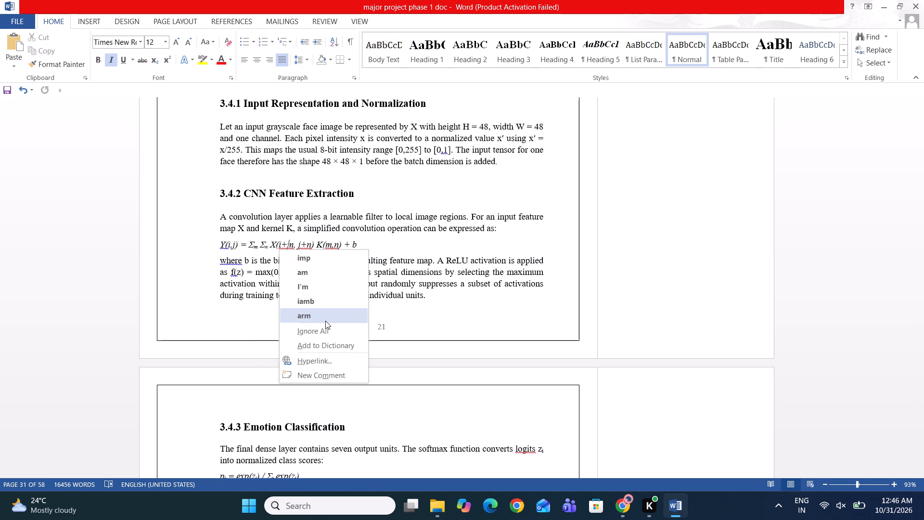
left_click(330, 325)
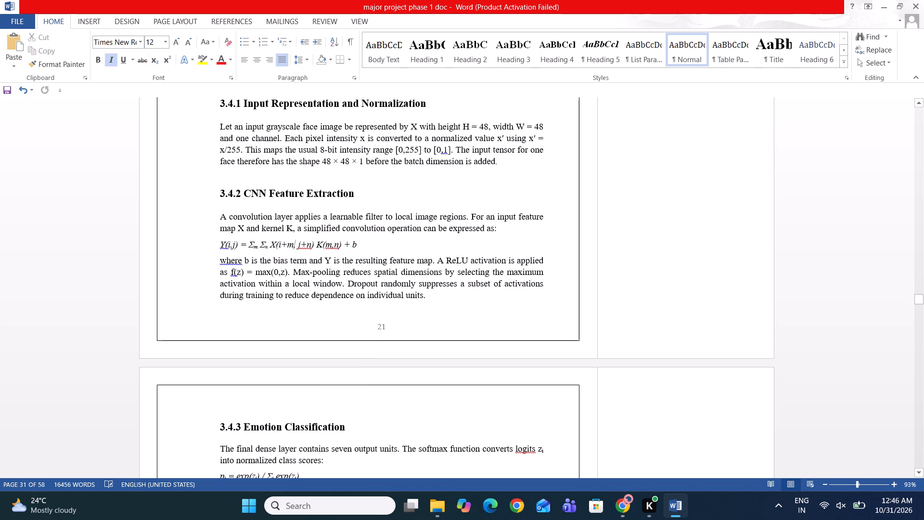
left_click(306, 247)
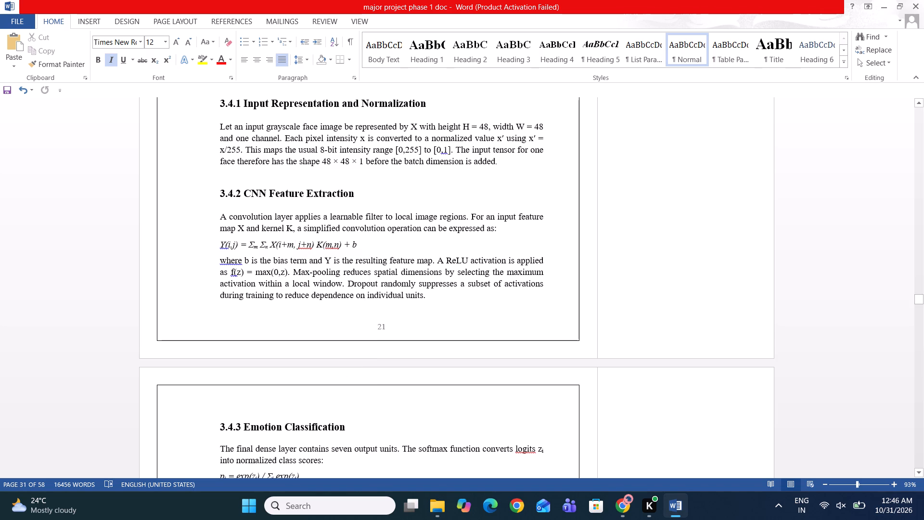
right_click(306, 248)
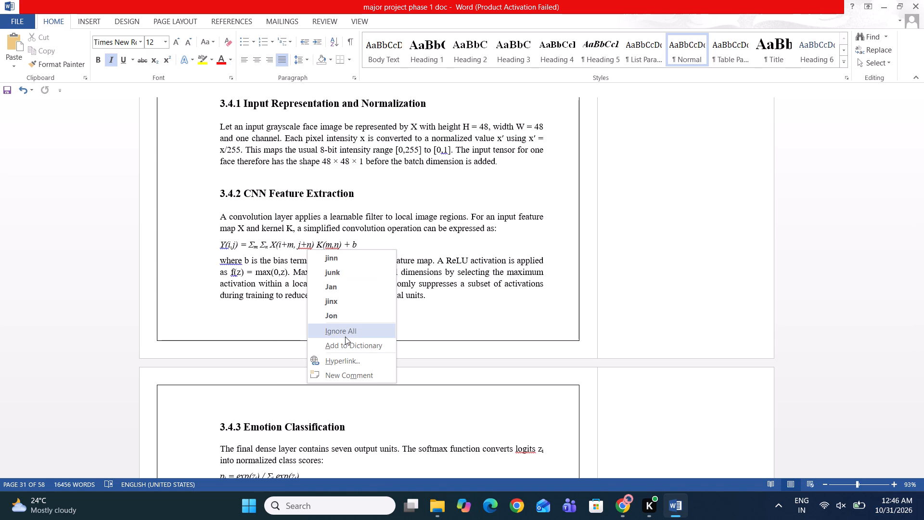
left_click(345, 337)
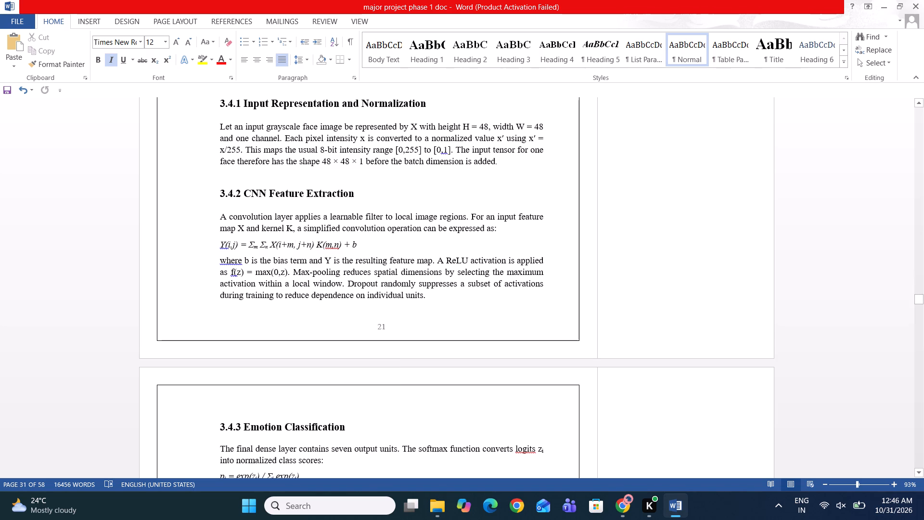
left_click(331, 248)
right_click(331, 248)
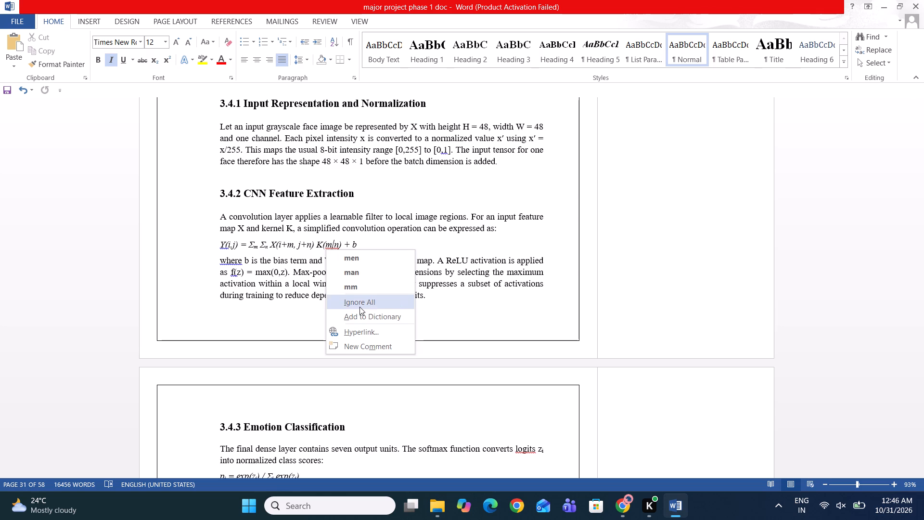
left_click(359, 307)
Have the spelling checker ignore all occurrences of "logits", "exp" and "arg", starting from section 3.4.3 Emotion Classification.
scroll(359, 307, "down", 1)
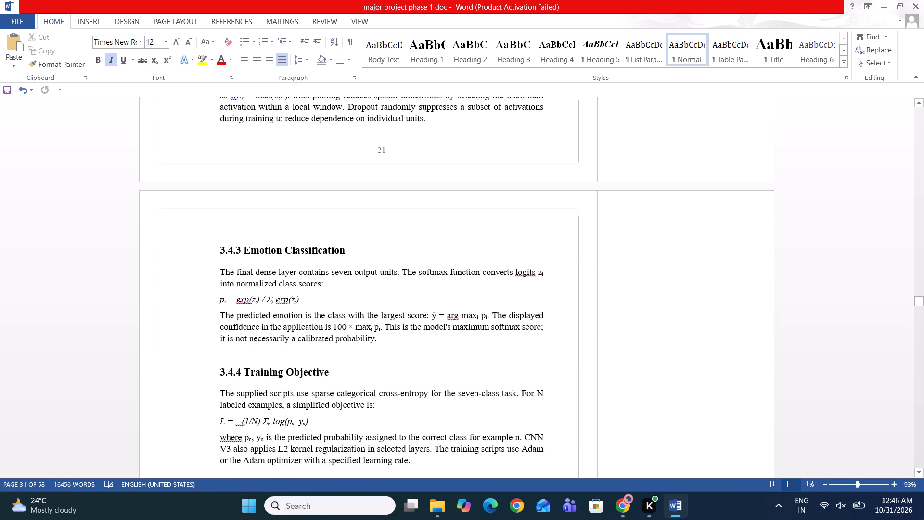
right_click(522, 277)
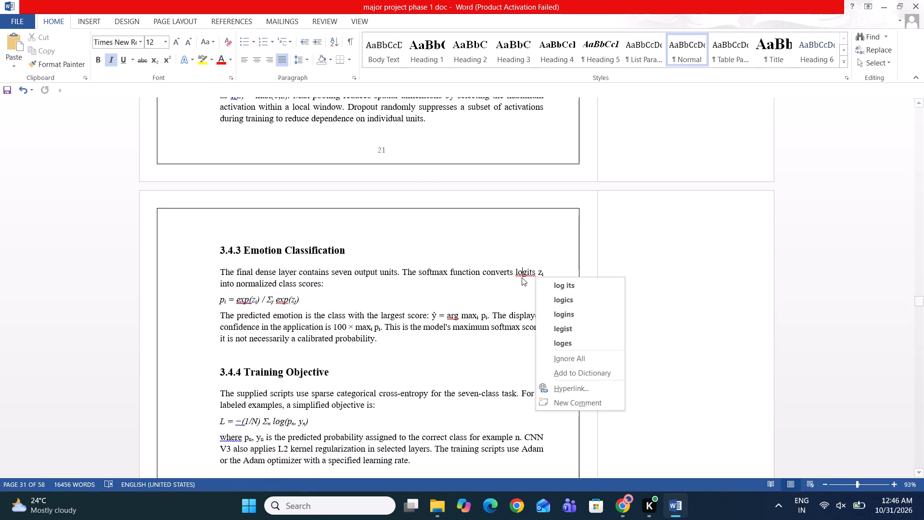
left_click(578, 354)
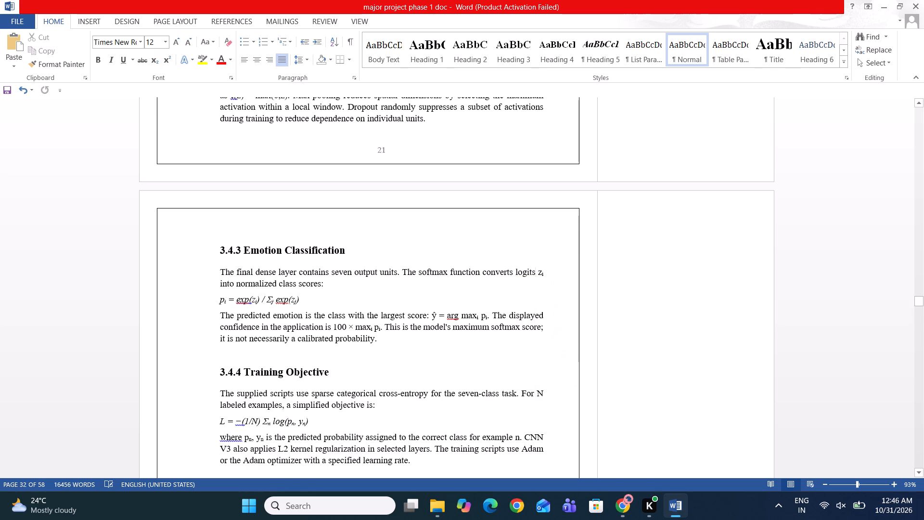
right_click(246, 302)
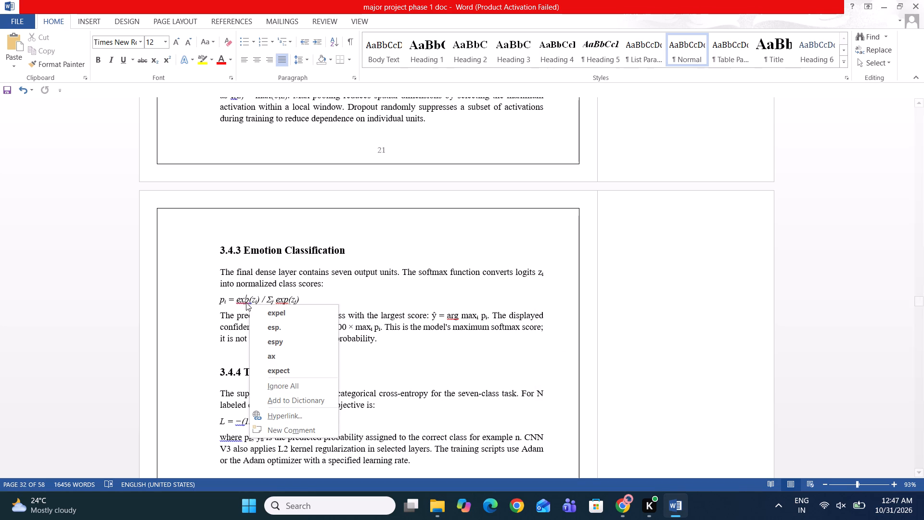
left_click(307, 387)
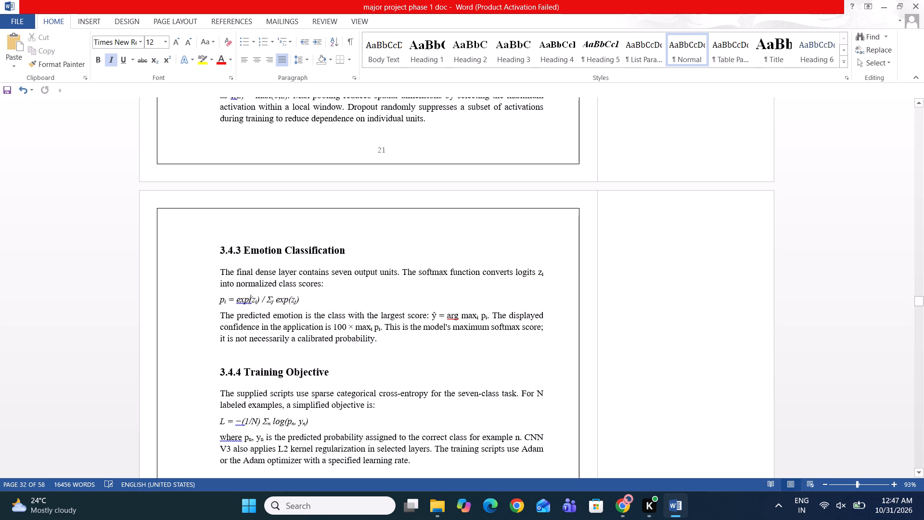
scroll(278, 342, "down", 1)
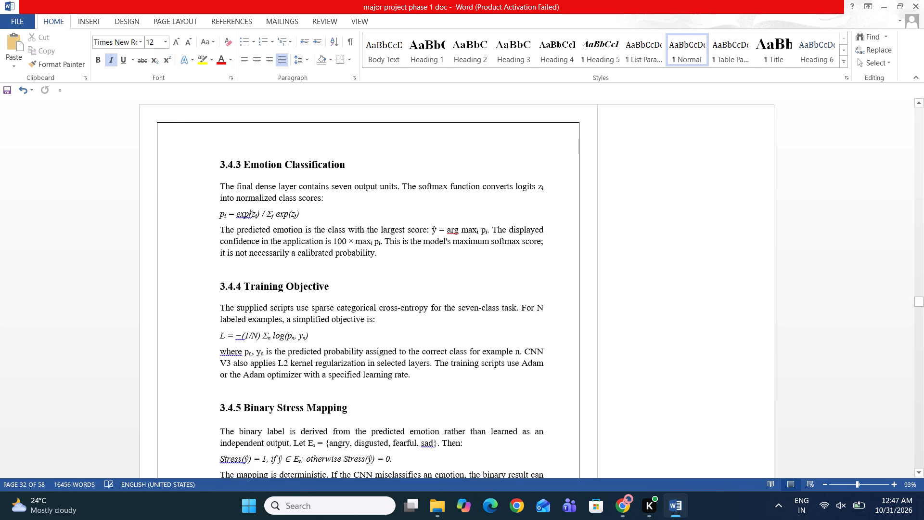
right_click(449, 233)
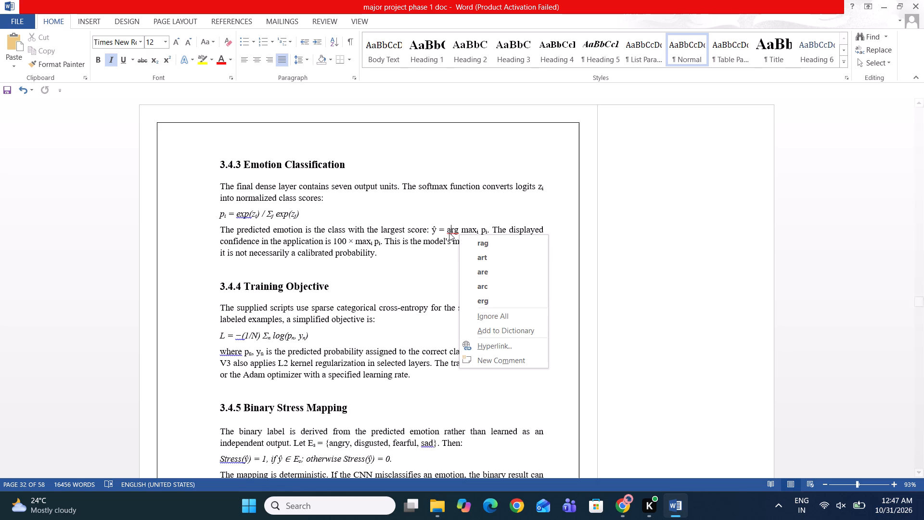
left_click(511, 316)
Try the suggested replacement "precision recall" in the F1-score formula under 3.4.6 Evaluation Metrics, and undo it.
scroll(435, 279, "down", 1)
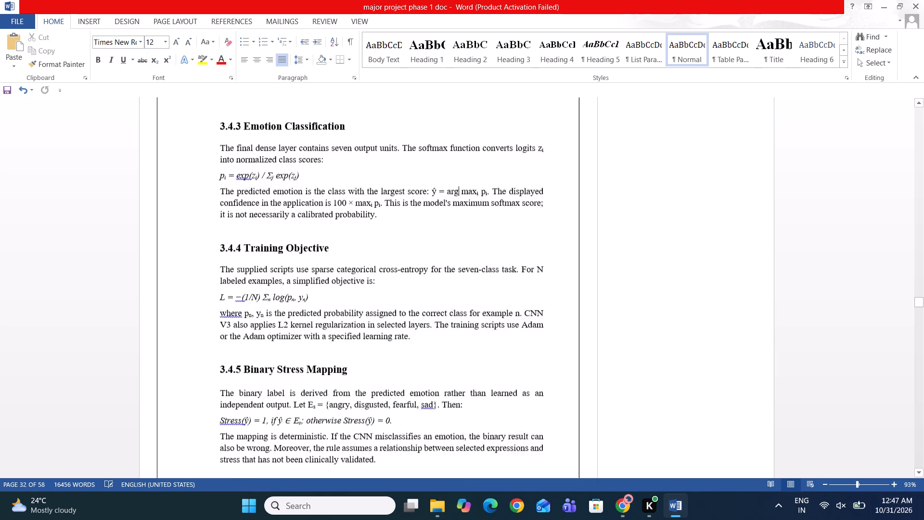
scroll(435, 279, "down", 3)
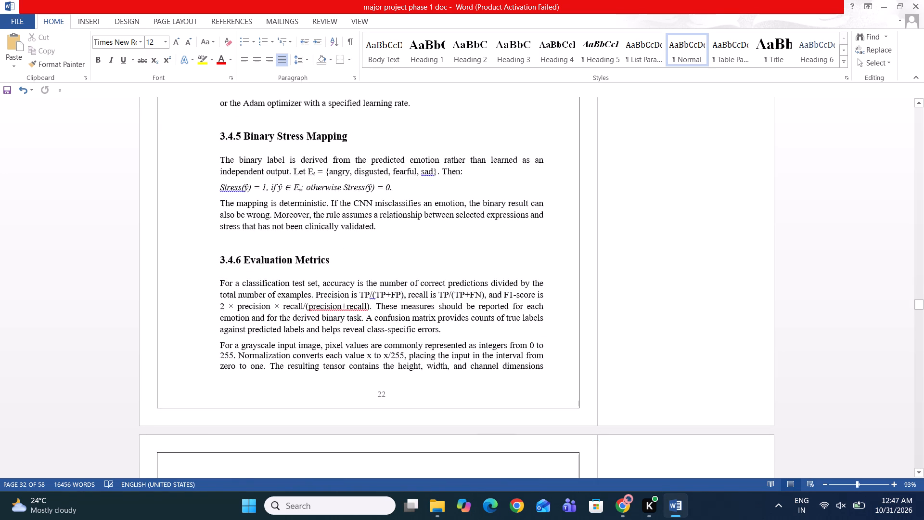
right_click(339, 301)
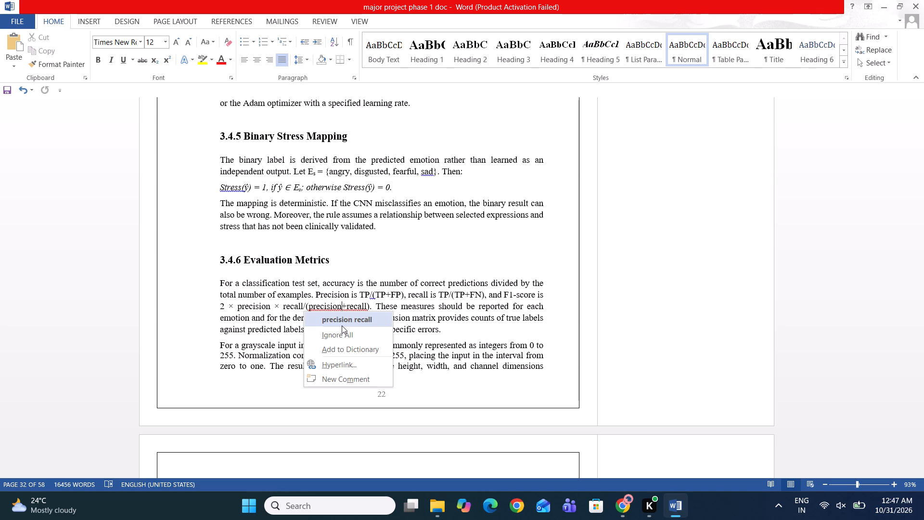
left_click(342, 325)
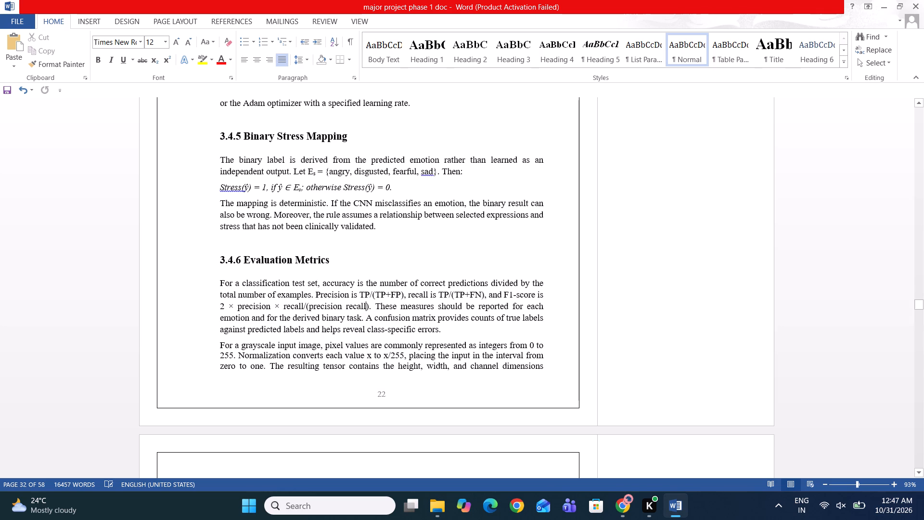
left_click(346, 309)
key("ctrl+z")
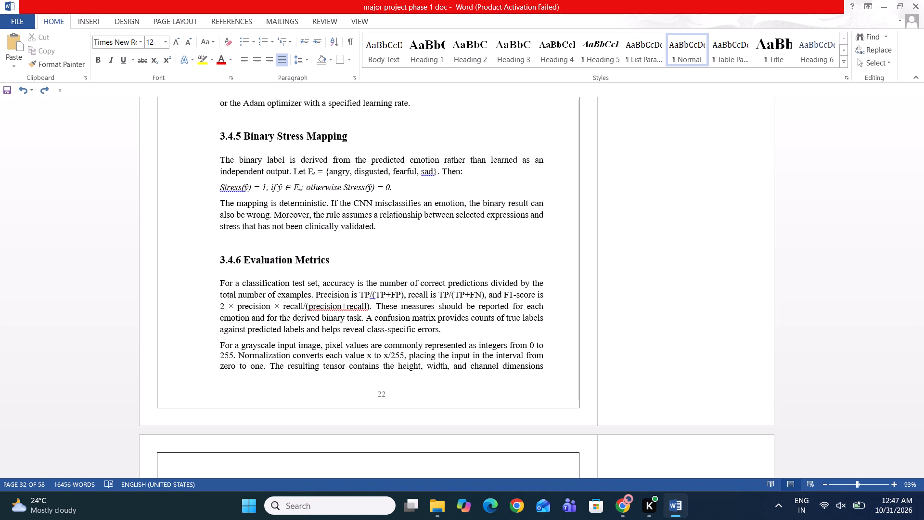
Add a space on each side of the plus sign in the F1-score formula under 3.4.6, making it "(precision + recall)".
key("space")
key("Down")
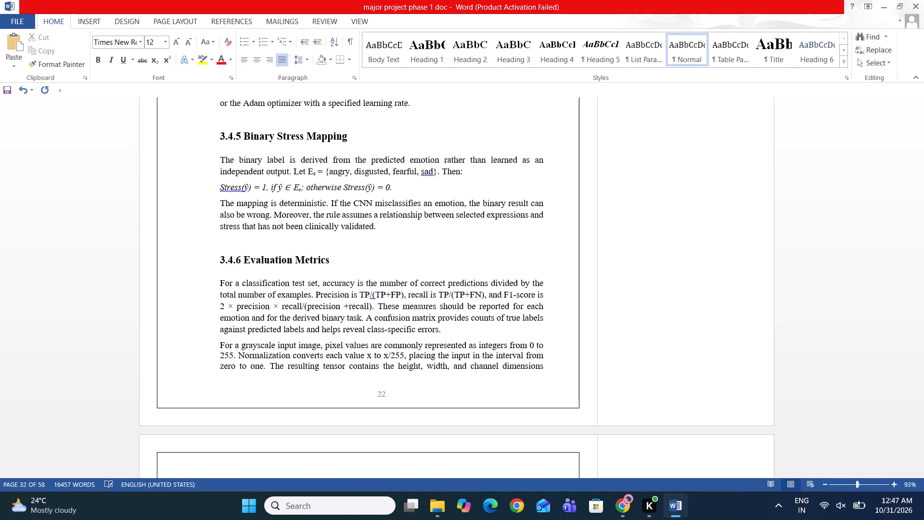
key("Up")
key("Right")
key("space")
key("Right")
key("Right")
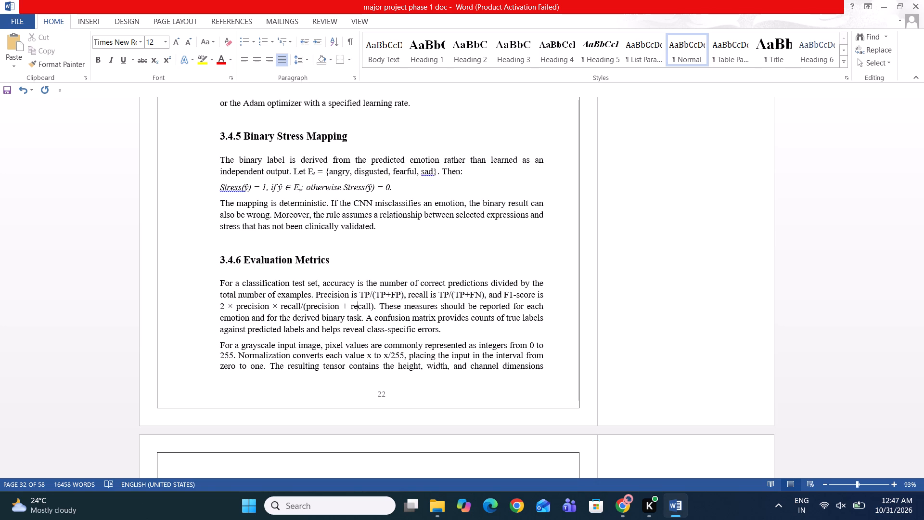
key("Right")
key("Right")
key("Right")
key("Right")
key("Right")
key("Right")
Have the spelling checker ignore all occurrences of "baseline_cnn.keras", starting from the src/train_cnn.py row of Table 4.1.
scroll(346, 309, "down", 1)
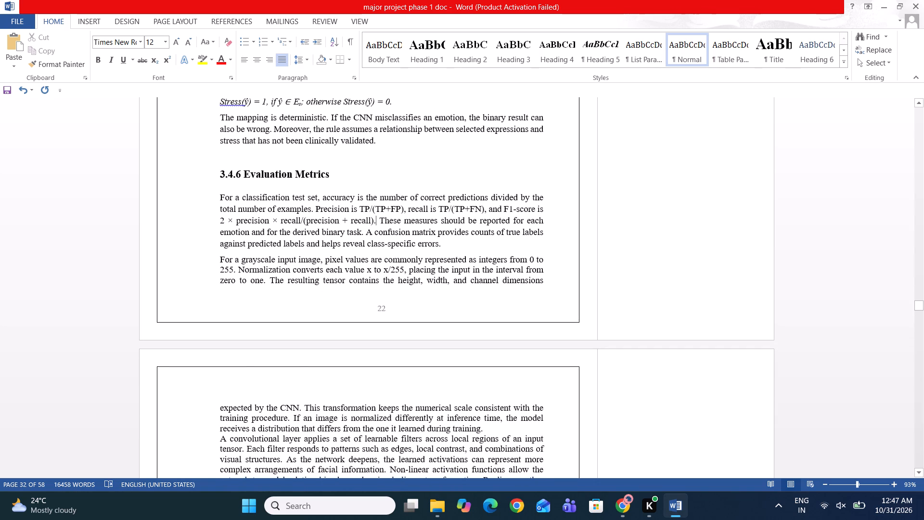
scroll(348, 252, "down", 2)
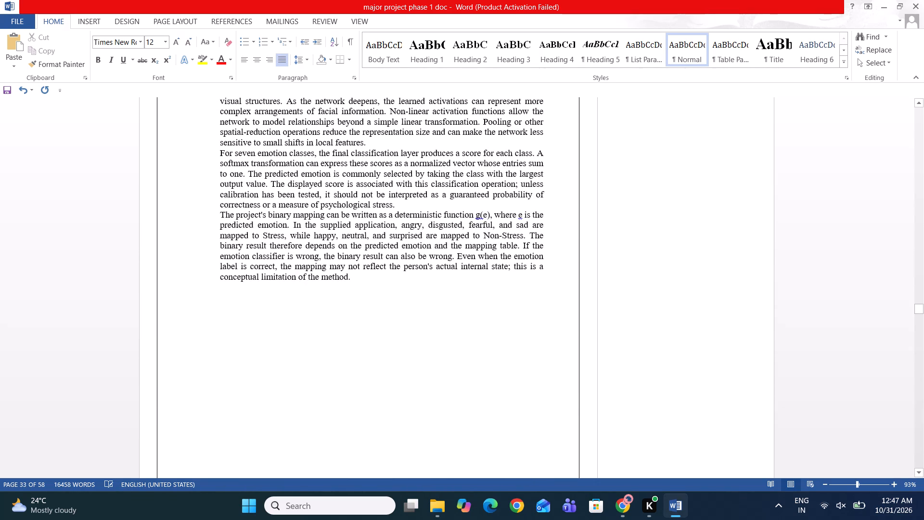
scroll(348, 252, "down", 4)
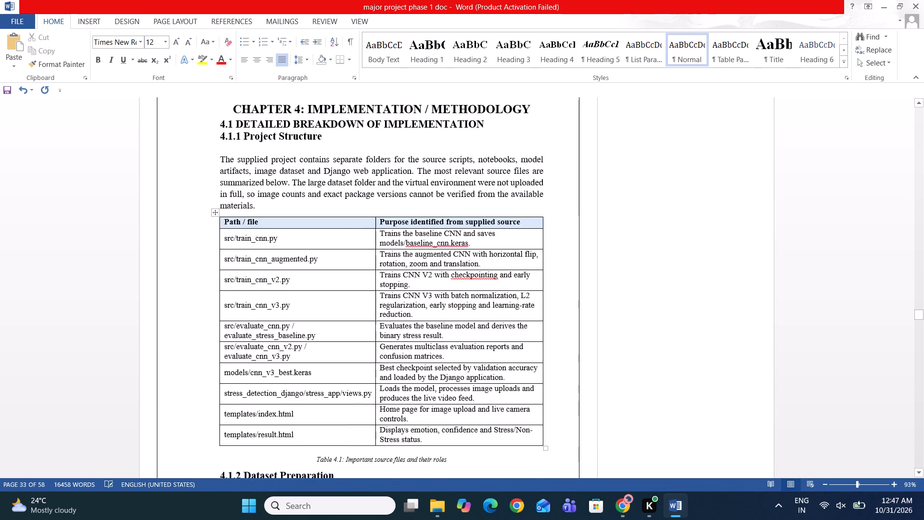
scroll(348, 252, "down", 1)
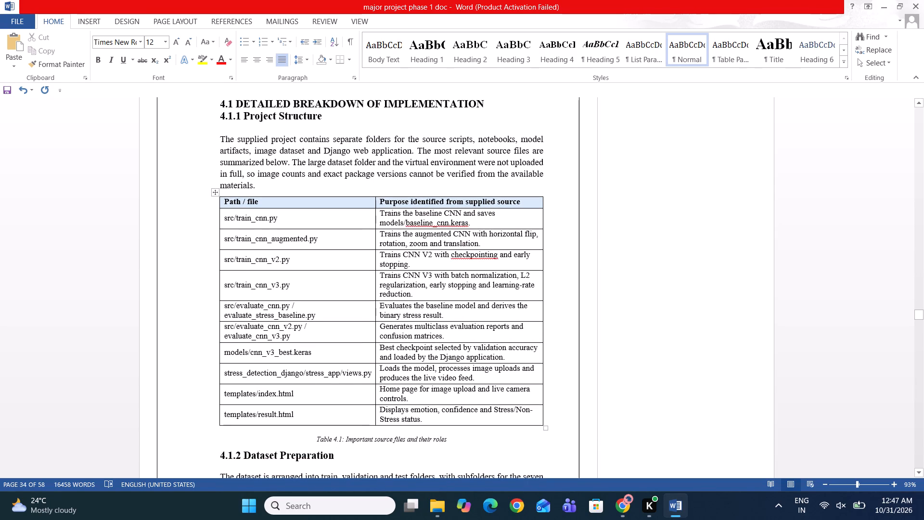
left_click(411, 222)
right_click(411, 222)
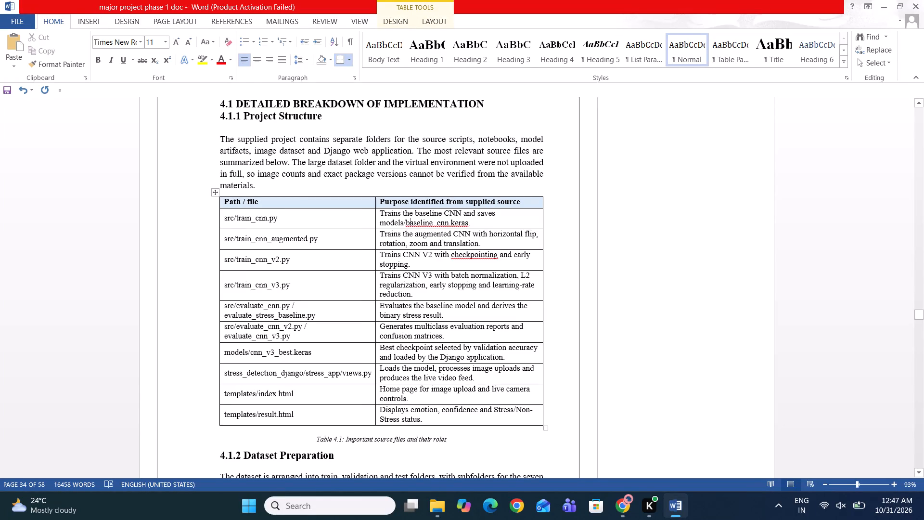
left_click(440, 258)
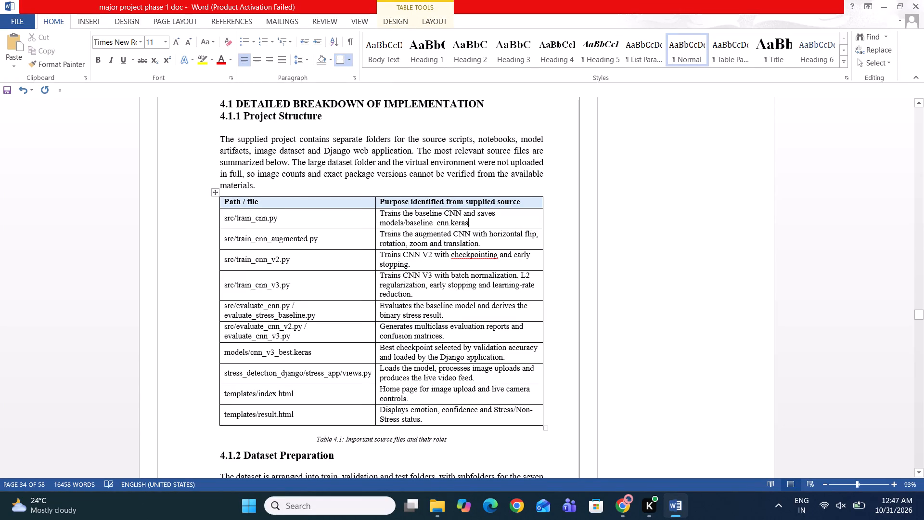
Replace "checkpointing" with the suggested "check pointing" in the src/train_cnn_v2.py row of Table 4.1.
right_click(462, 260)
left_click(623, 191)
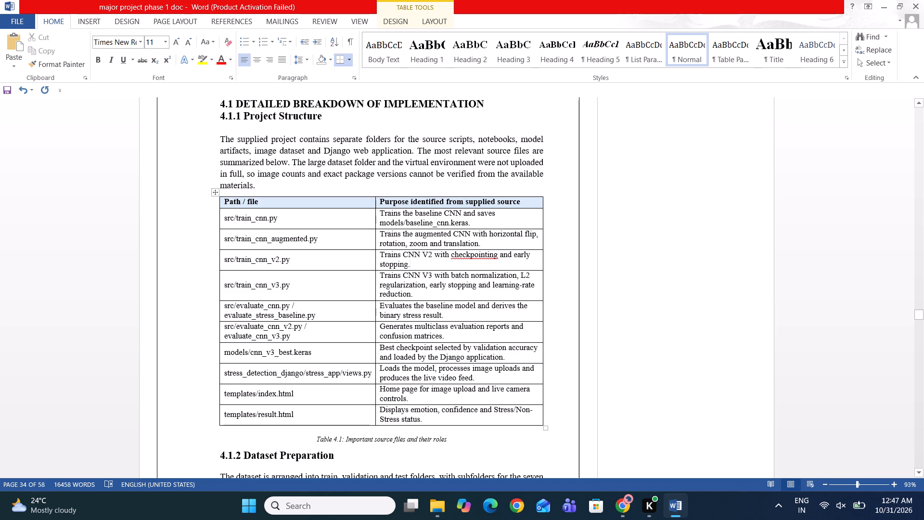
right_click(482, 257)
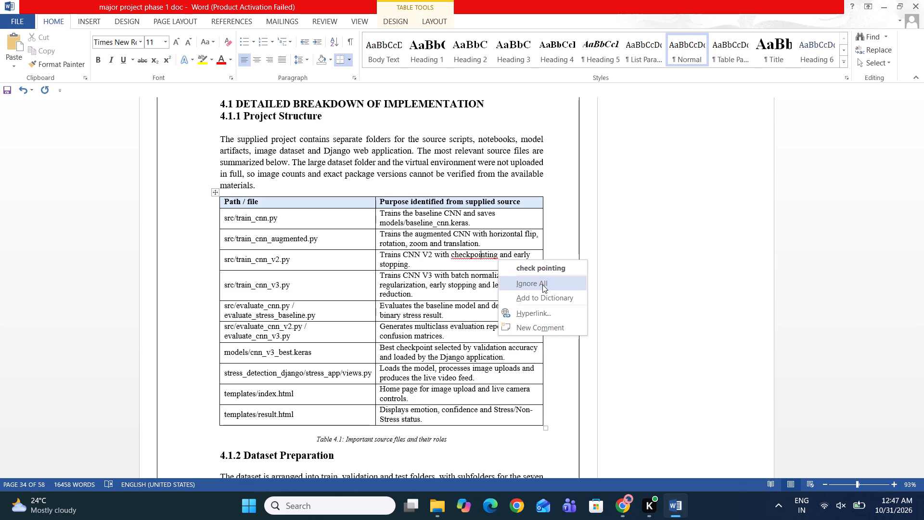
left_click(536, 272)
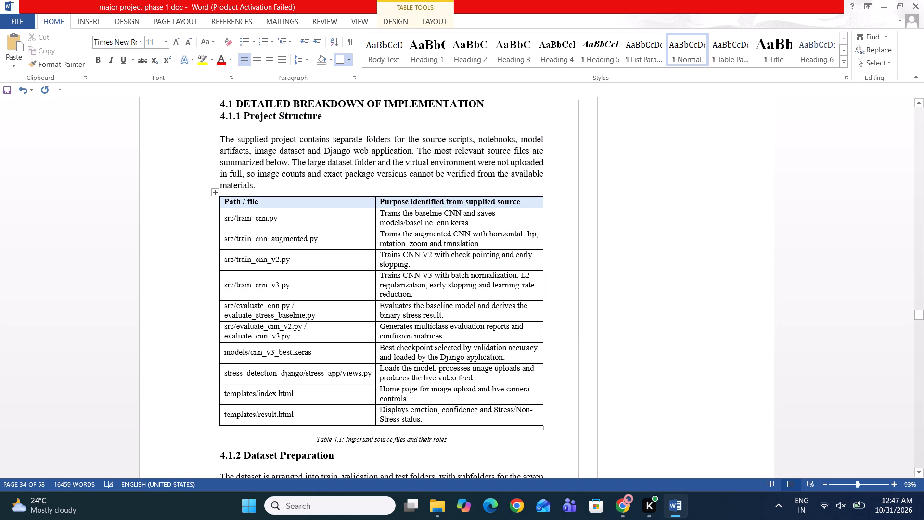
Add "detectMultiScale" and "minNeighbors" to the spelling dictionary from section 4.1.7 Face Detection and Preprocessing.
scroll(475, 284, "down", 2)
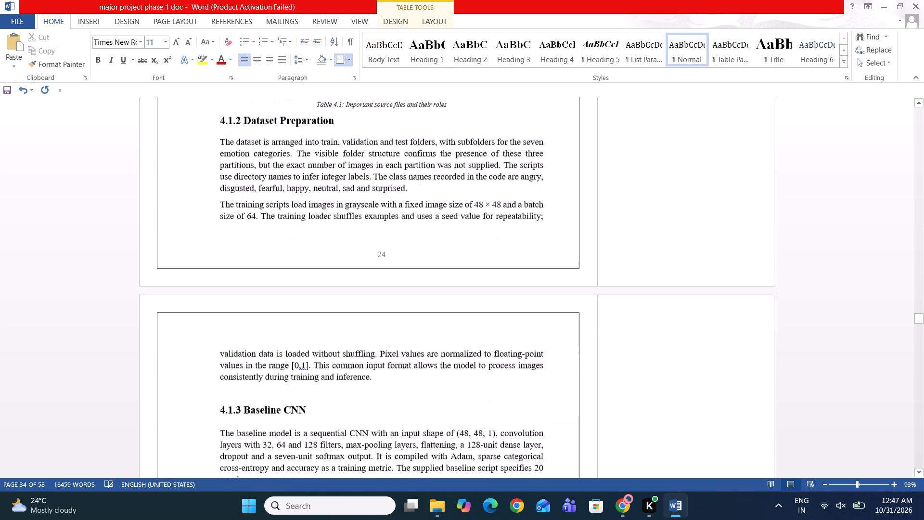
scroll(475, 284, "down", 4)
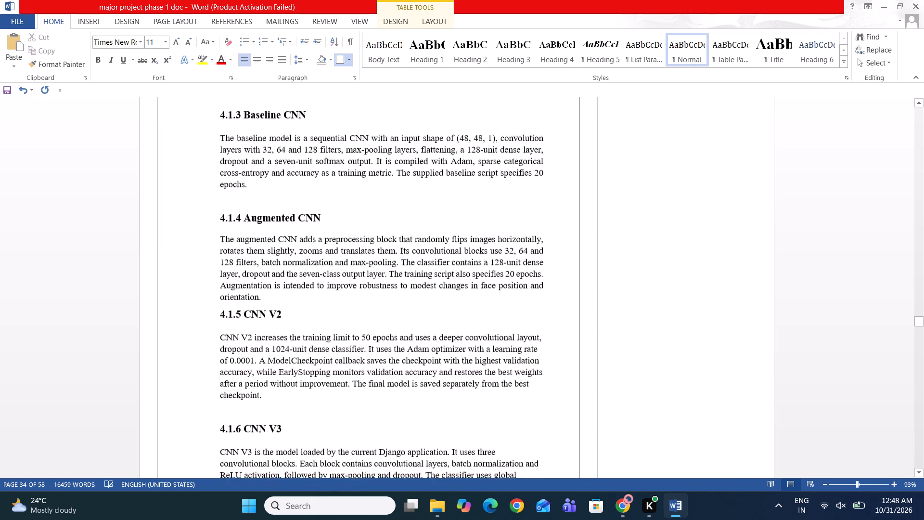
scroll(475, 284, "down", 3)
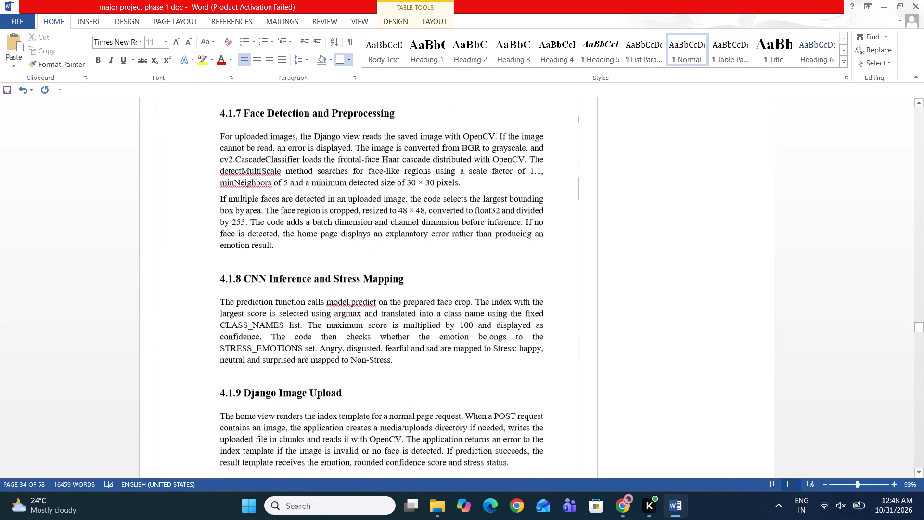
right_click(234, 170)
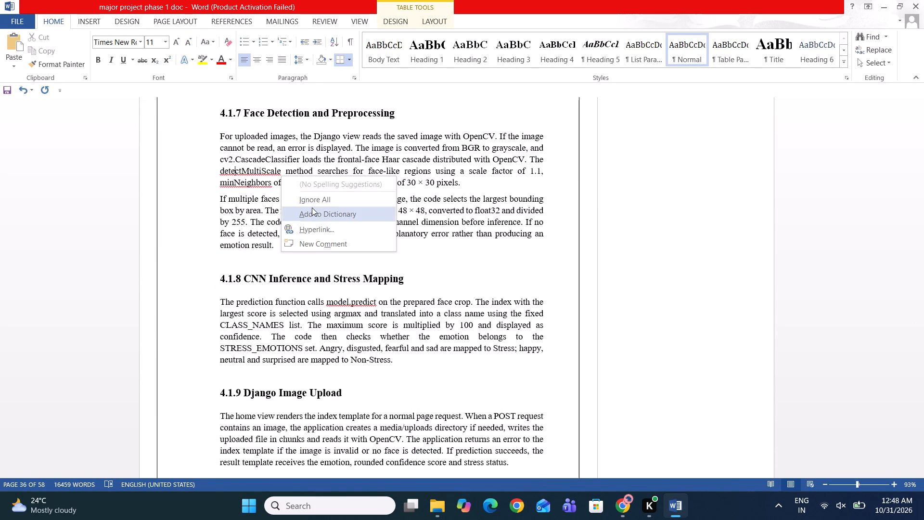
left_click(312, 208)
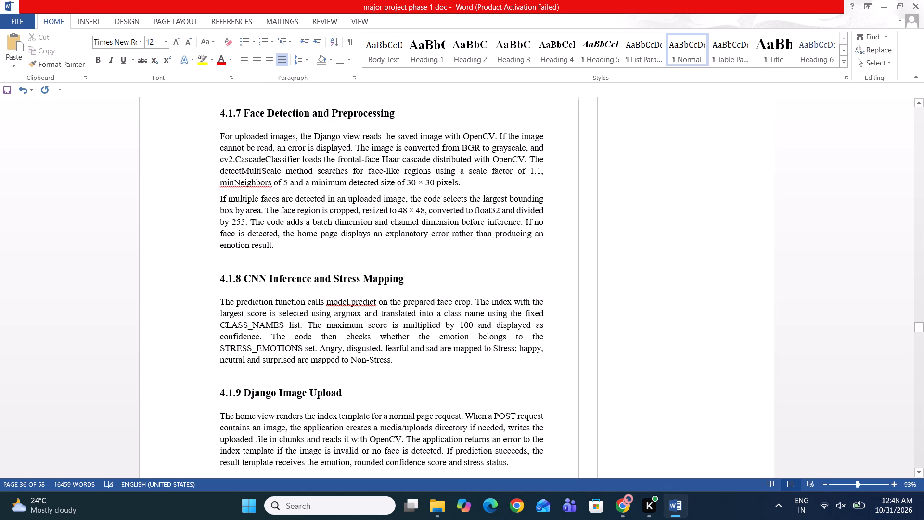
right_click(243, 180)
left_click(305, 216)
Replace "model.predict" with the suggested "model. Predict" in section 4.1.8 CNN Inference and Stress Mapping.
scroll(305, 216, "down", 1)
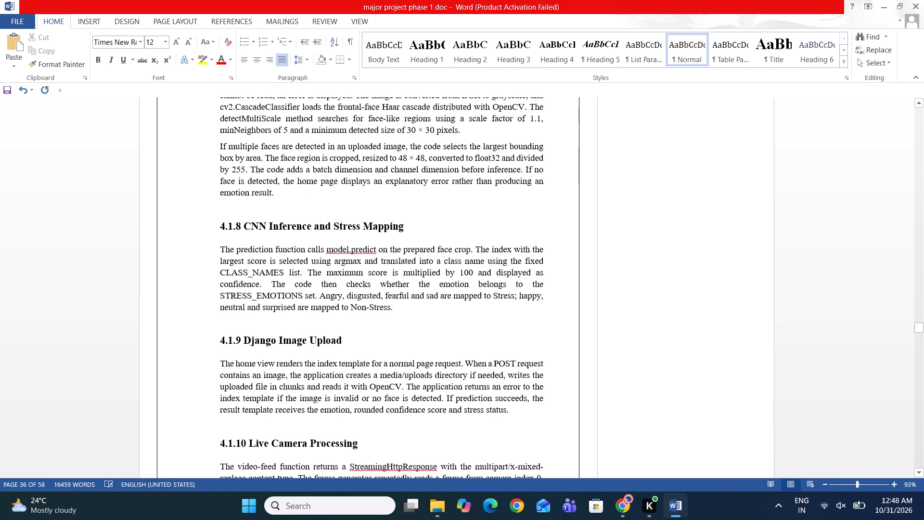
right_click(362, 248)
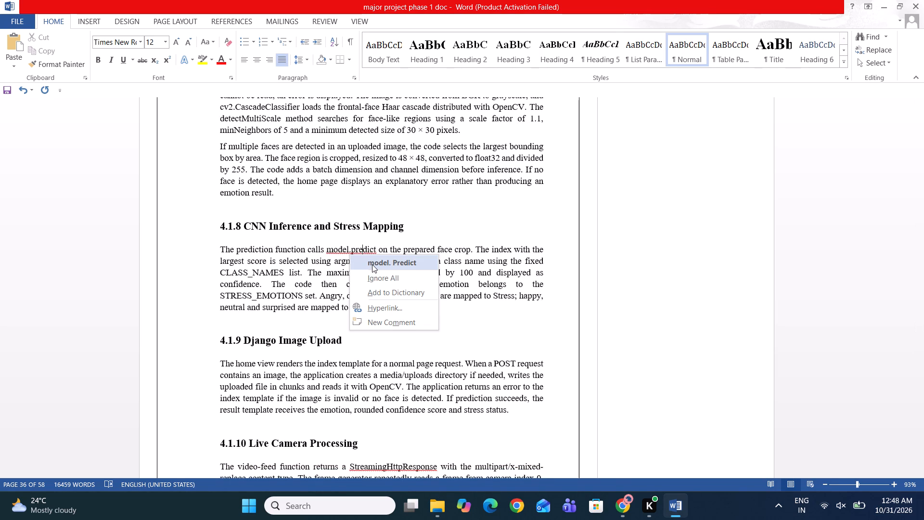
left_click(372, 264)
Have the spelling checker ignore all occurrences of "StreamingHttpResponse", starting from section 4.1.10 Live Camera Processing.
scroll(372, 264, "down", 2)
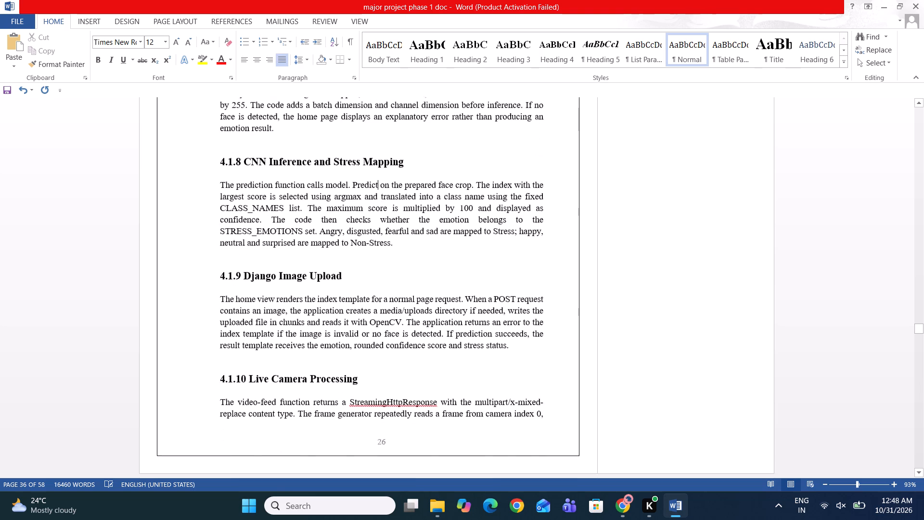
scroll(372, 264, "down", 1)
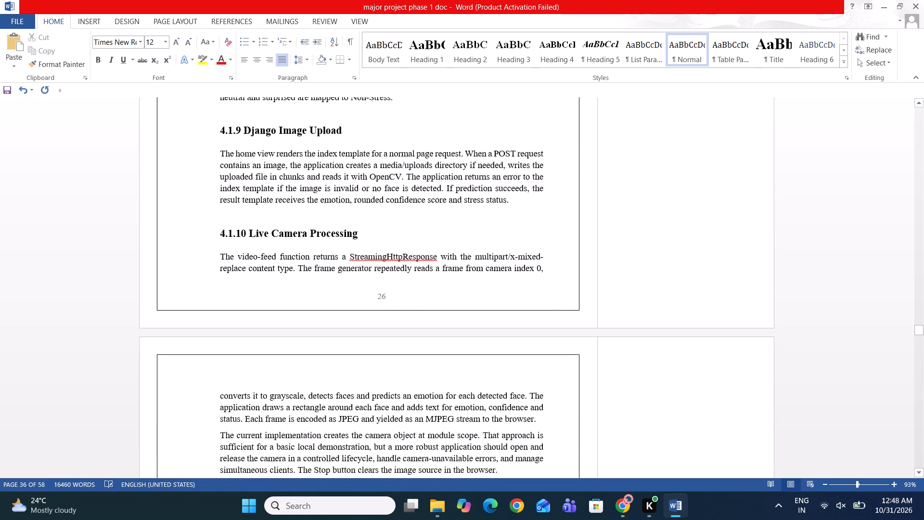
right_click(394, 259)
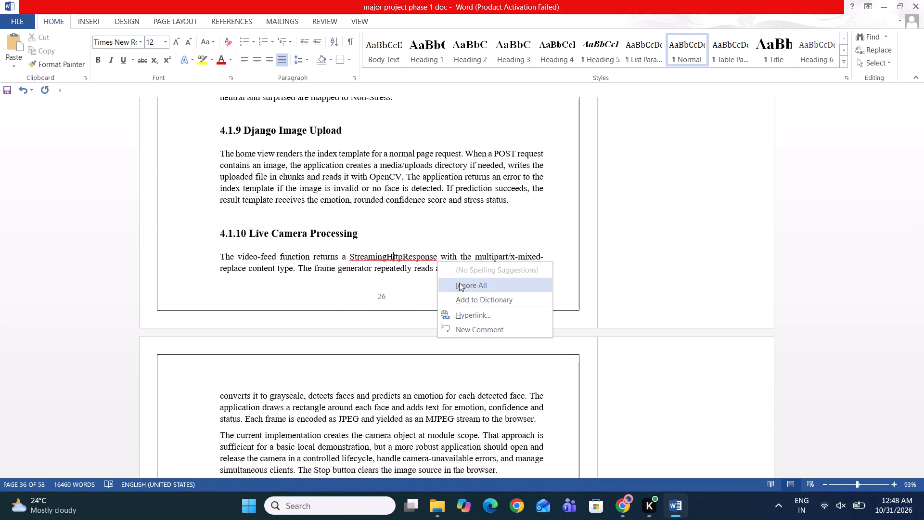
left_click(459, 283)
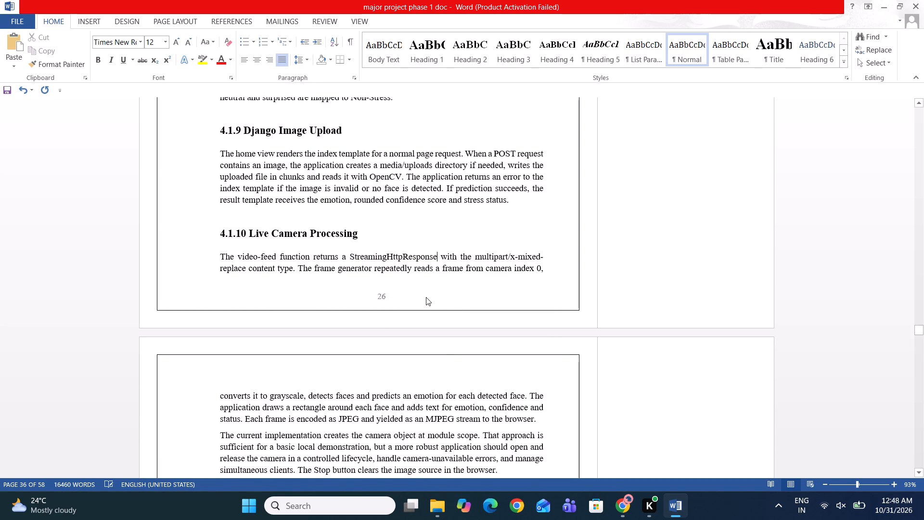
Have the spelling checker ignore all occurrences of "NumPy" and "scikit", flagged in Table 4.2 of section 4.2.
scroll(426, 297, "down", 1)
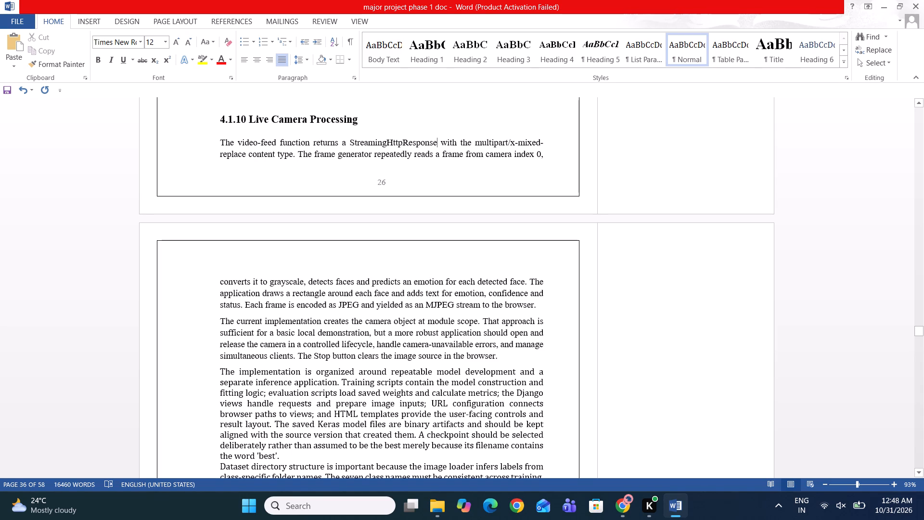
scroll(426, 297, "down", 1)
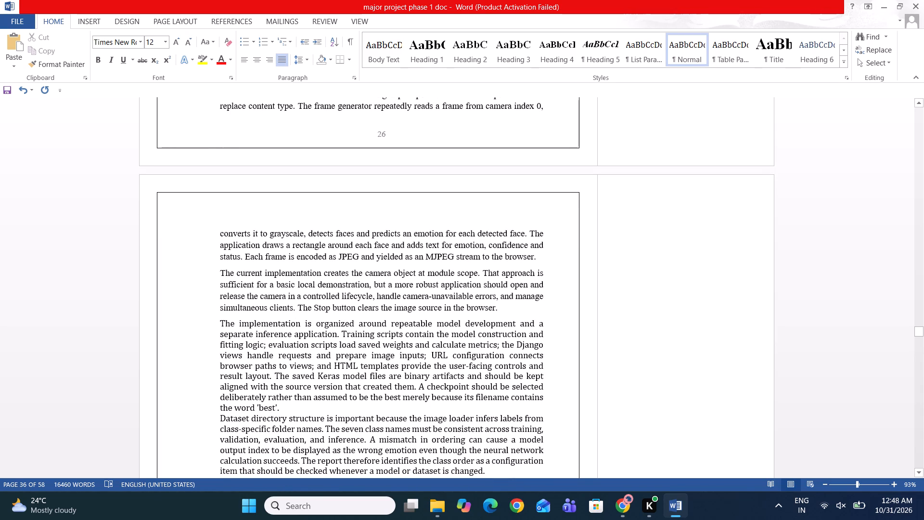
scroll(370, 352, "down", 2)
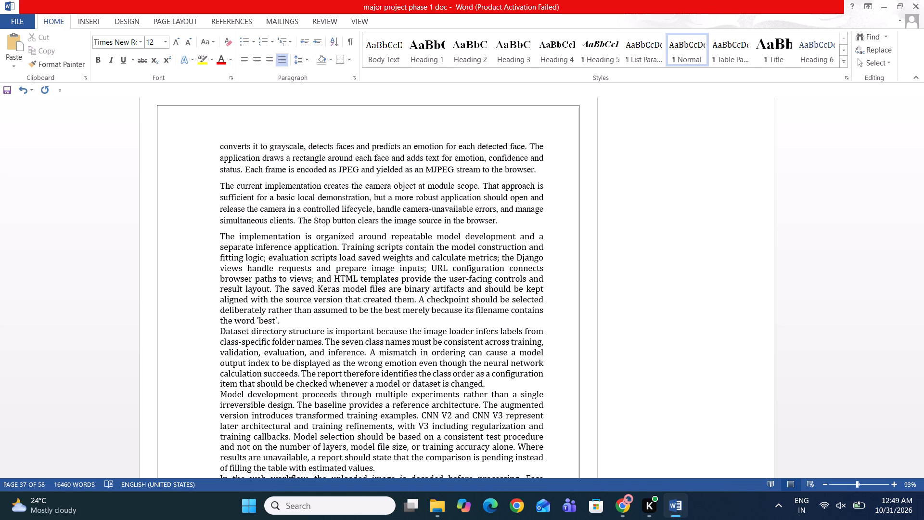
scroll(372, 276, "up", 2)
scroll(372, 276, "down", 1)
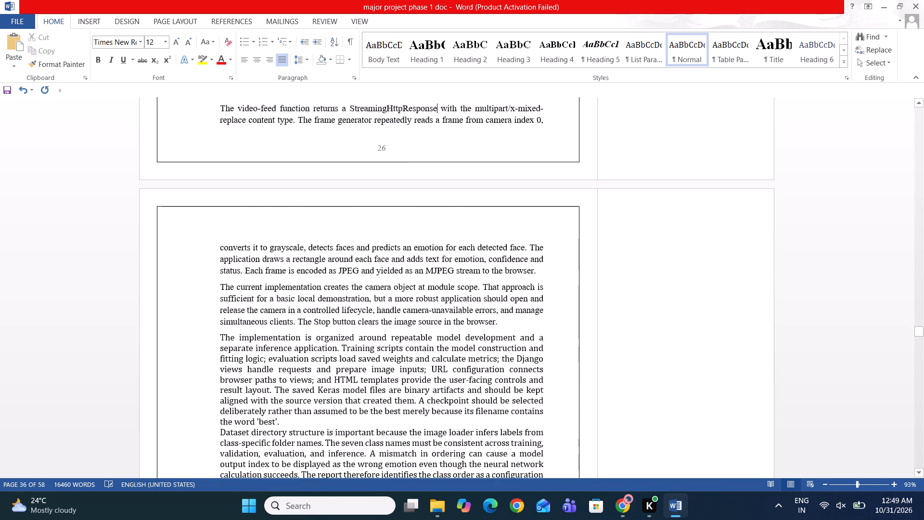
scroll(372, 276, "down", 4)
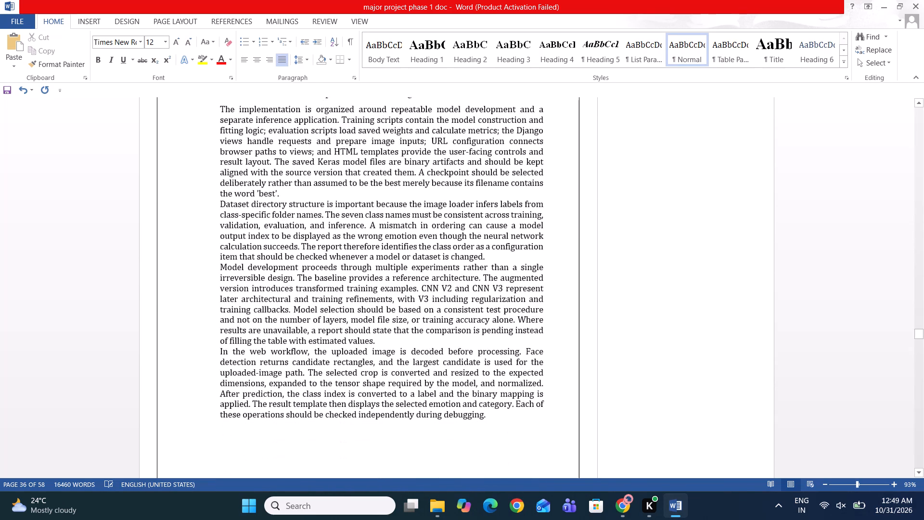
scroll(372, 276, "down", 4)
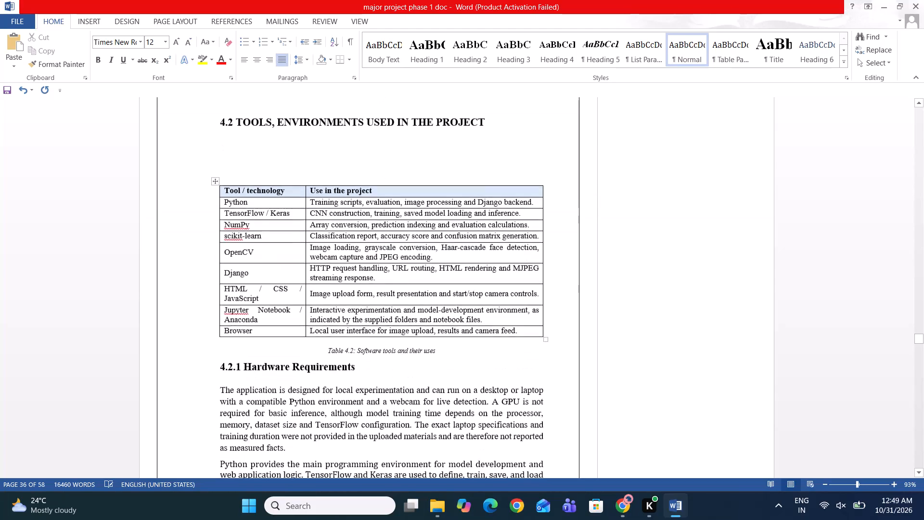
left_click(242, 222)
right_click(242, 222)
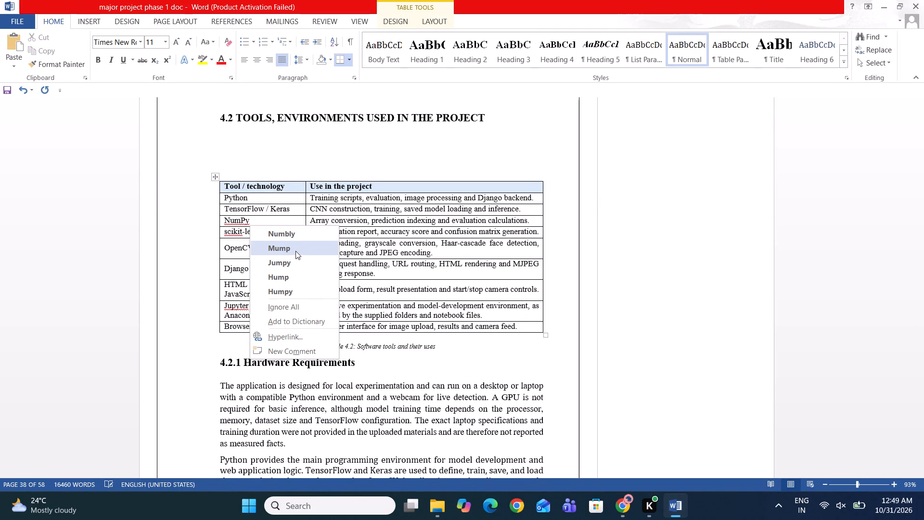
left_click(293, 302)
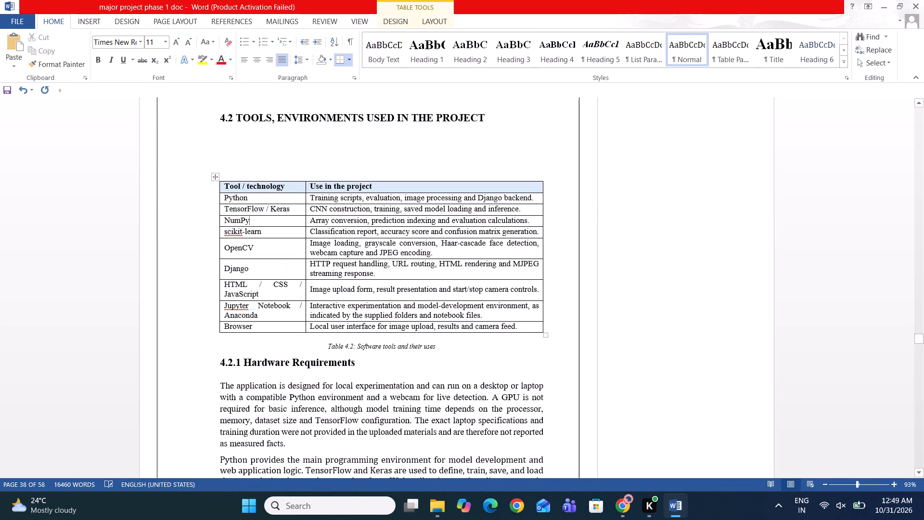
right_click(230, 230)
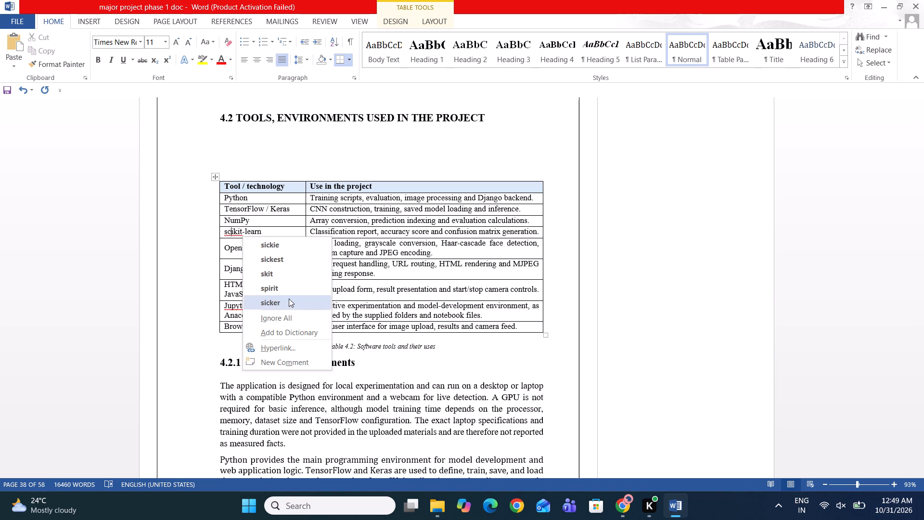
left_click(297, 315)
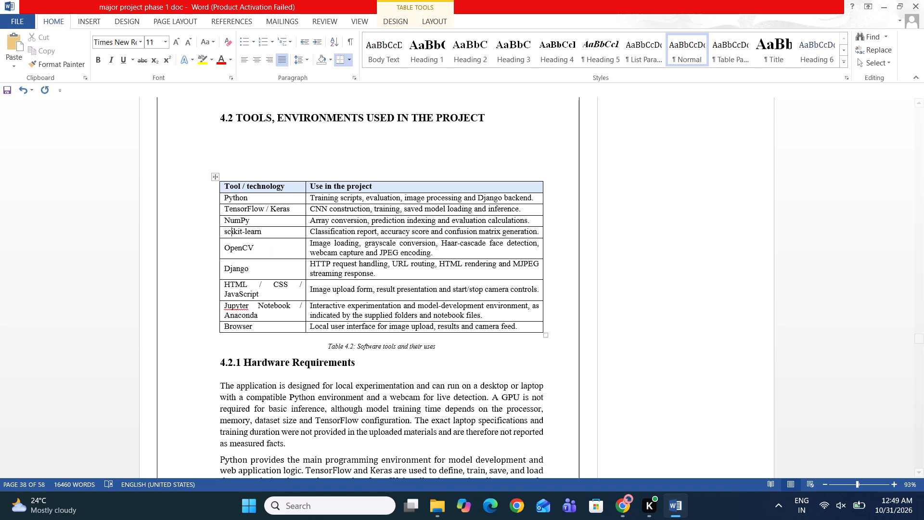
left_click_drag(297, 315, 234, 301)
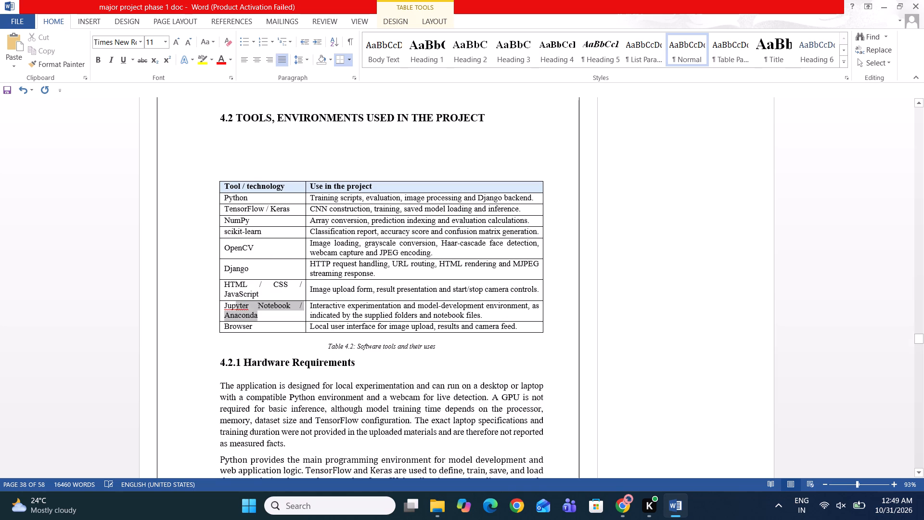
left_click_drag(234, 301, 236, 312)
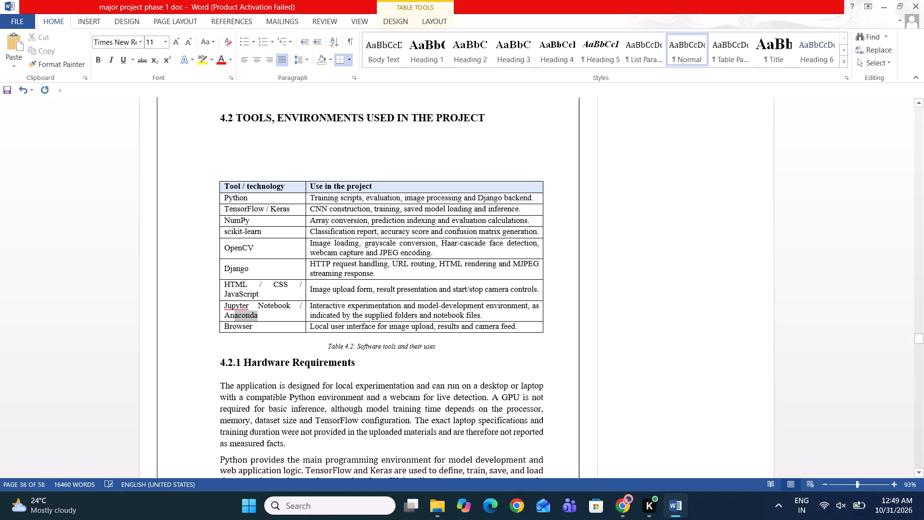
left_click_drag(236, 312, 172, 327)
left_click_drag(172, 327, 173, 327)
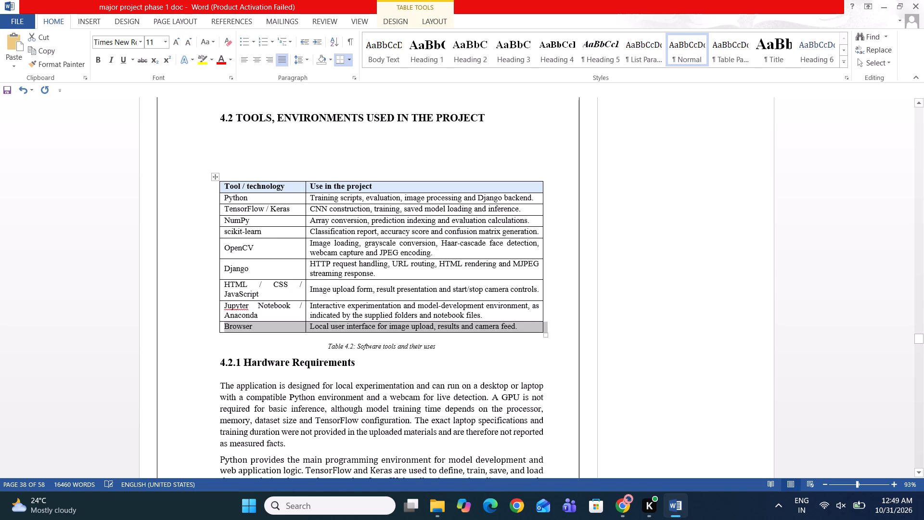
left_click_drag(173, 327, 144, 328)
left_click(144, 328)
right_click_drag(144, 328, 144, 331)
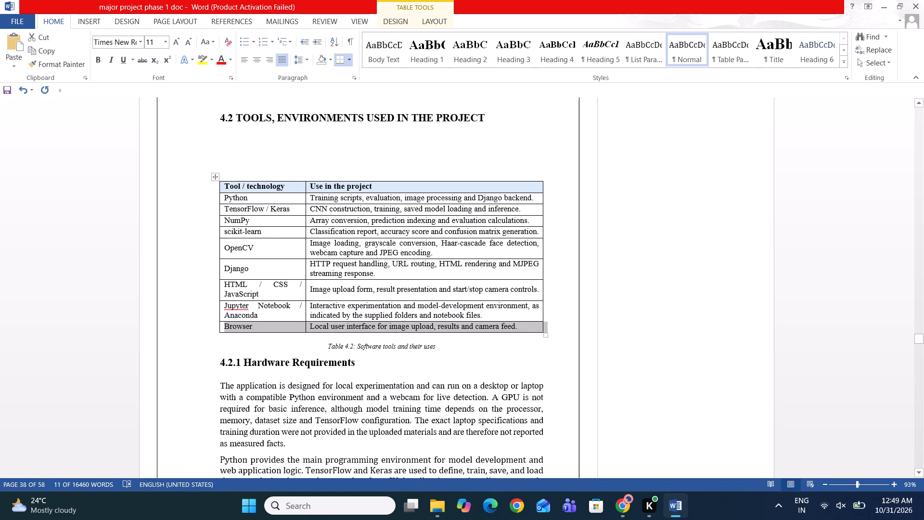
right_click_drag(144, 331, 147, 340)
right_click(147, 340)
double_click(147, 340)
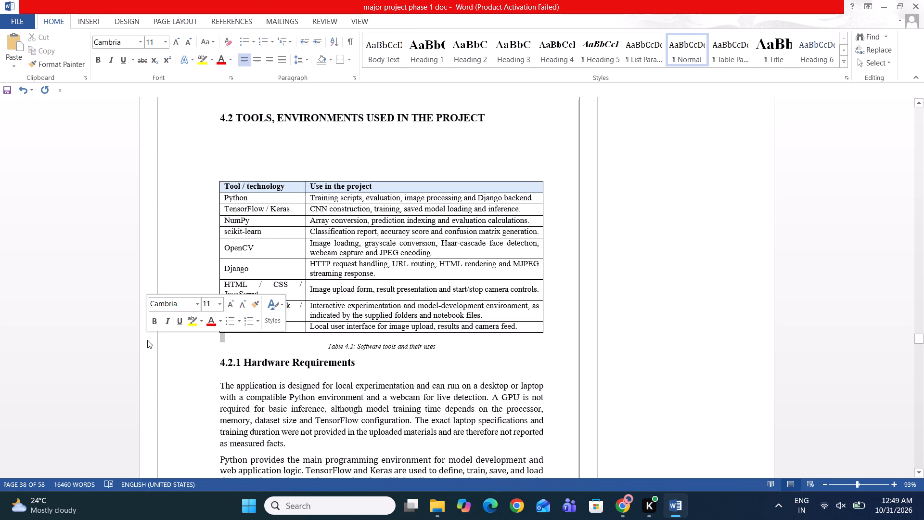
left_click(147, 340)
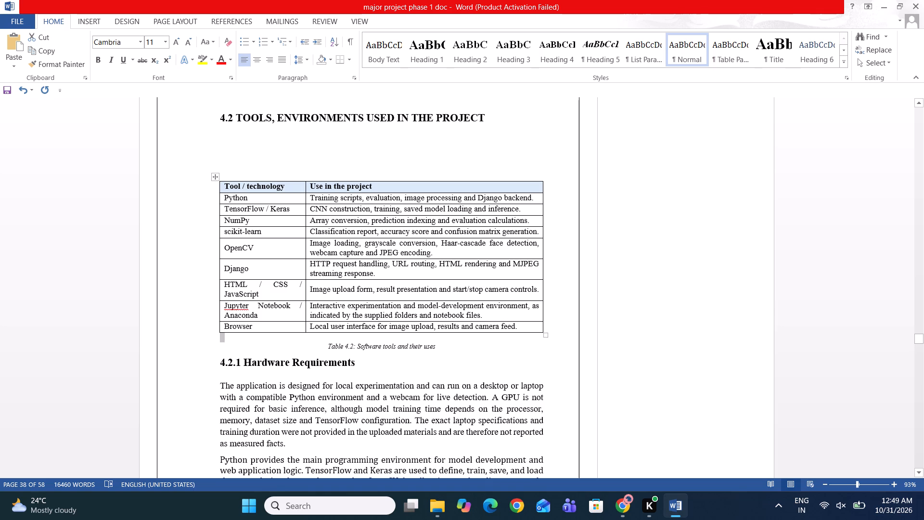
Replace "Jupyter" with the suggested "Jupiter" in the Notebook / Anaconda row of Table 4.2.
right_click(238, 308)
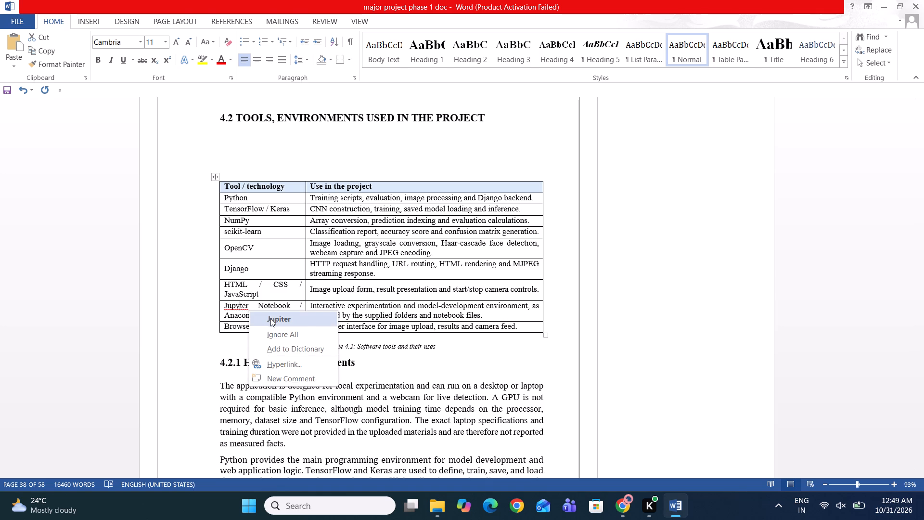
left_click(270, 318)
Have the spelling checker ignore all occurrences of "augmented_cnn.keras", flagged in section 5.2.1 Training and Evaluation Artifacts.
scroll(270, 318, "down", 1)
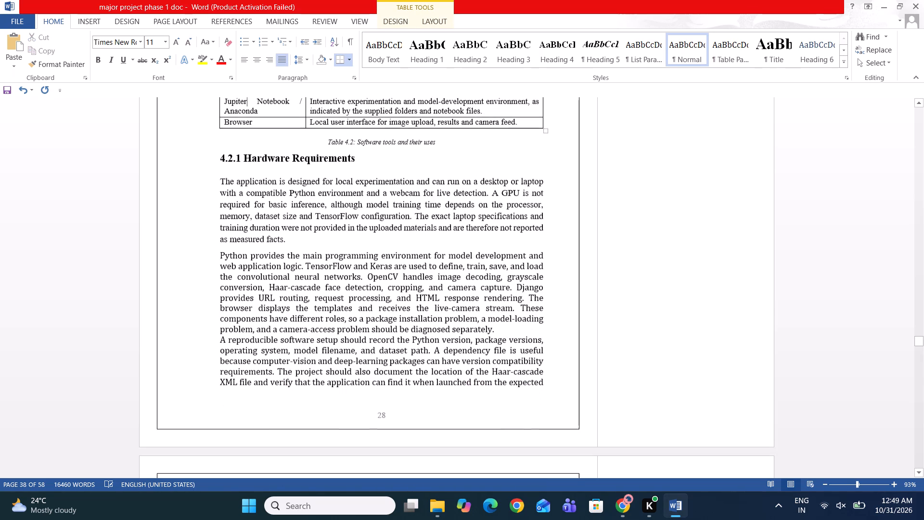
scroll(270, 318, "down", 2)
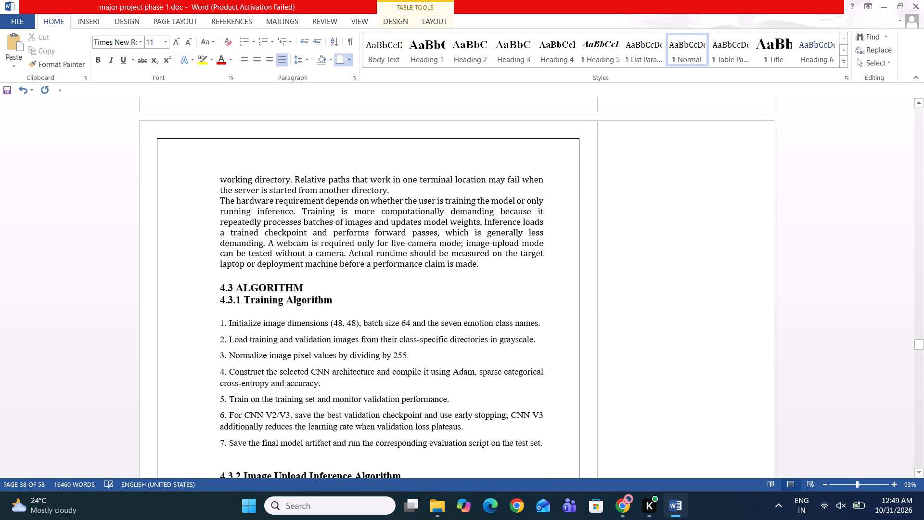
scroll(278, 252, "down", 4)
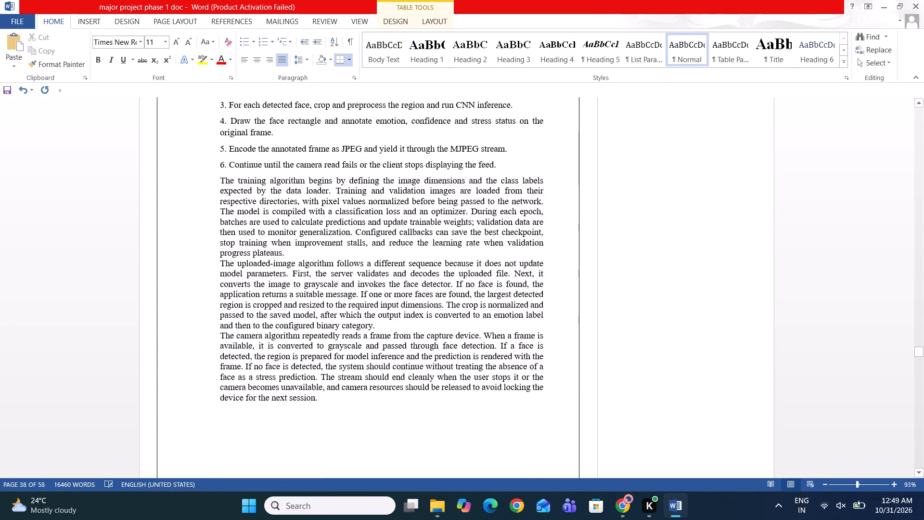
scroll(278, 252, "down", 5)
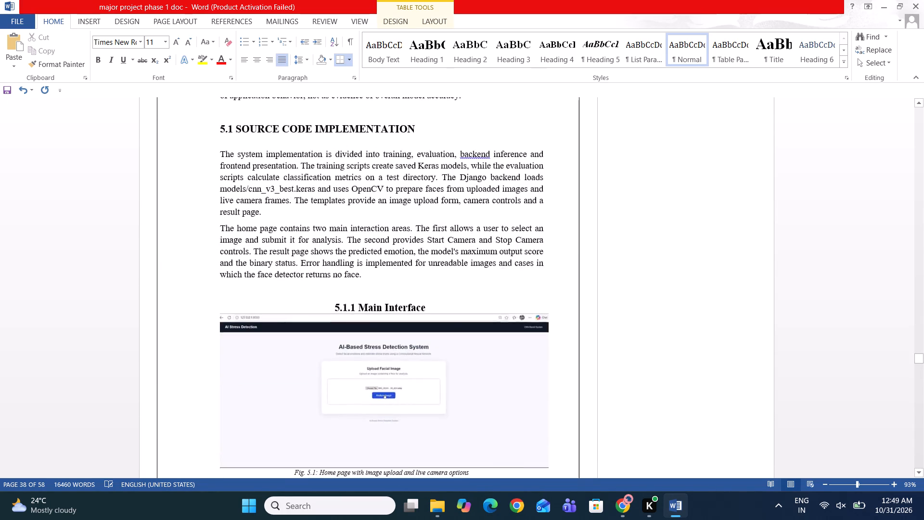
scroll(278, 252, "down", 2)
scroll(286, 201, "down", 4)
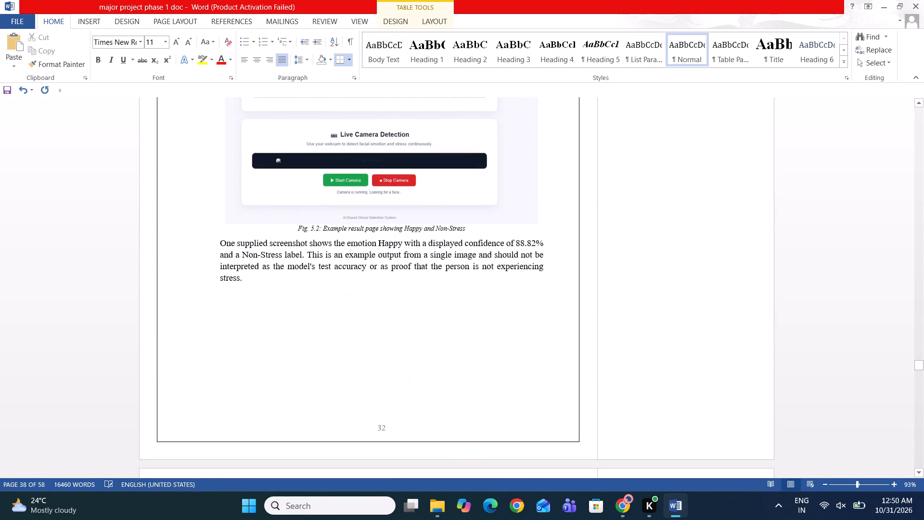
scroll(286, 201, "down", 4)
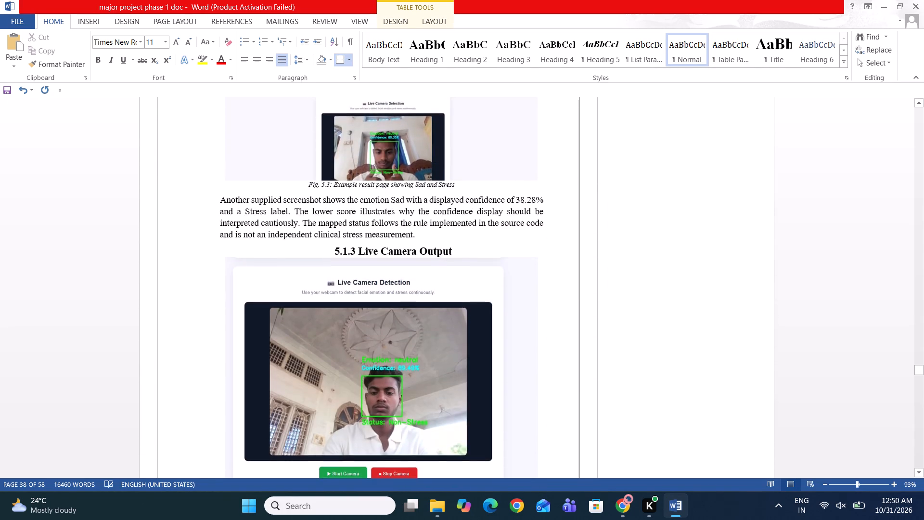
scroll(286, 201, "down", 3)
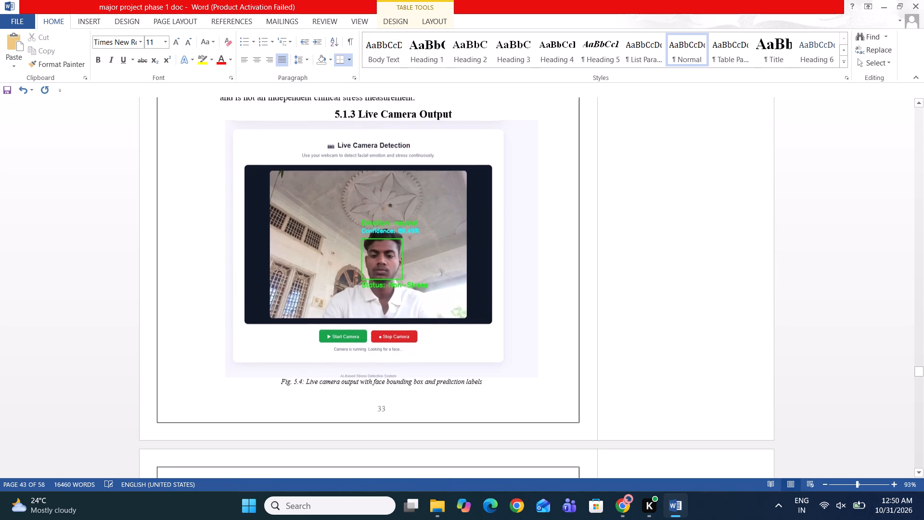
scroll(286, 201, "down", 4)
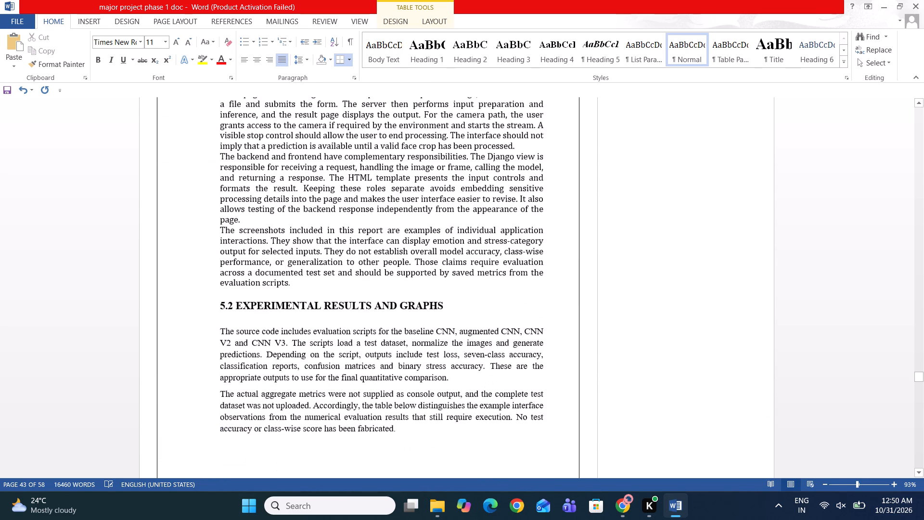
scroll(286, 201, "down", 4)
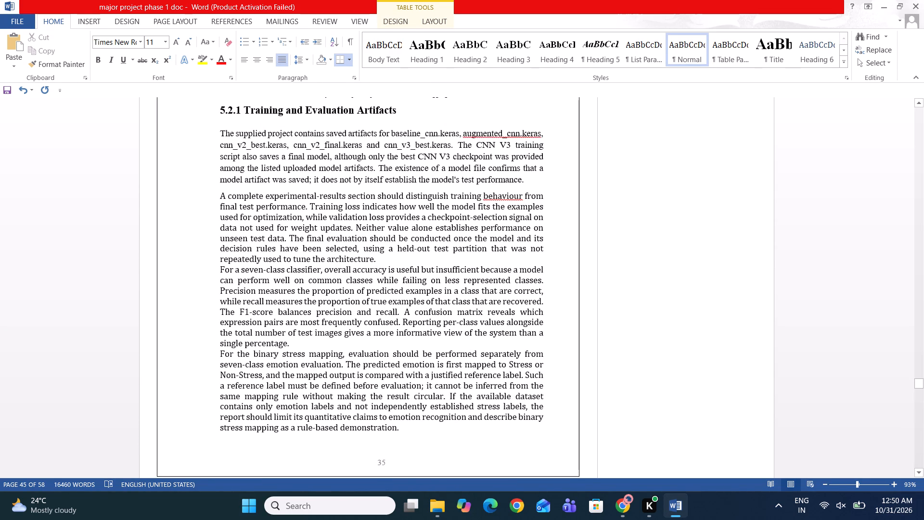
right_click(497, 137)
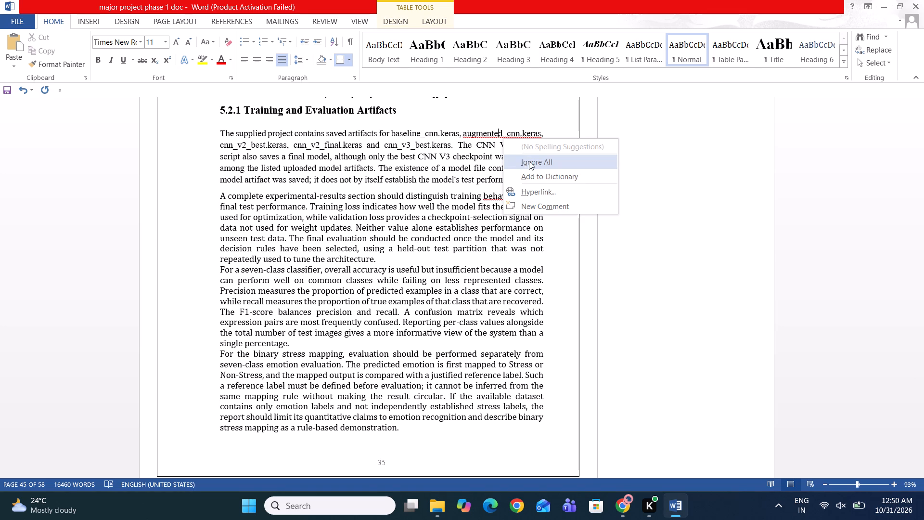
left_click(529, 161)
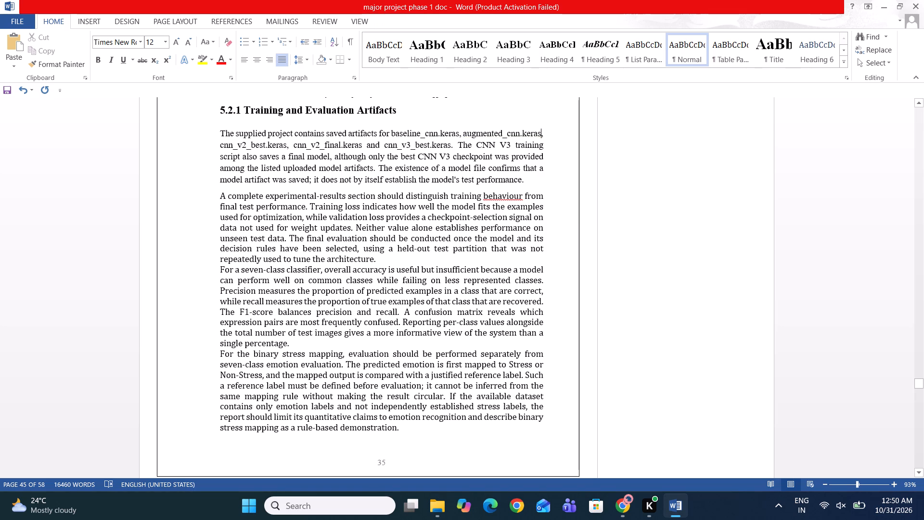
Replace "behaviour" with the suggested "behavior" in the second paragraph of section 5.2.1.
left_click(494, 193)
right_click_drag(494, 193, 476, 177)
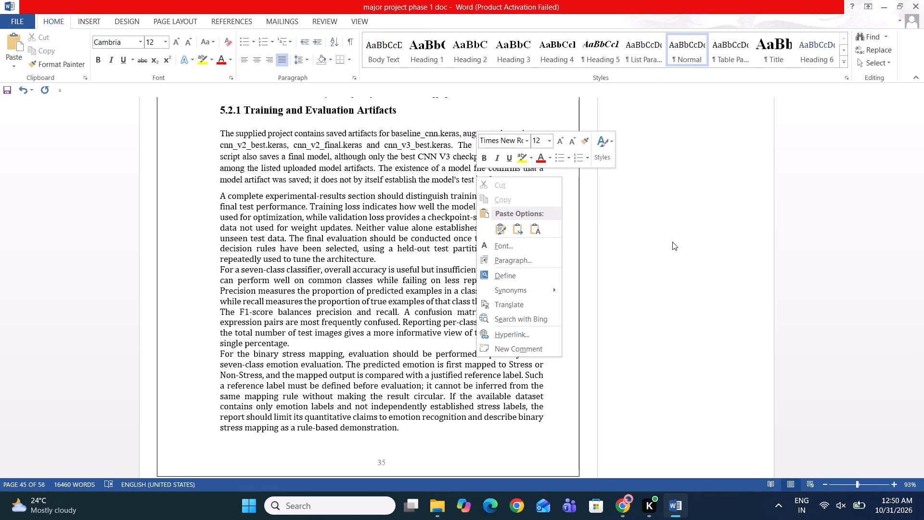
left_click(672, 242)
right_click(505, 196)
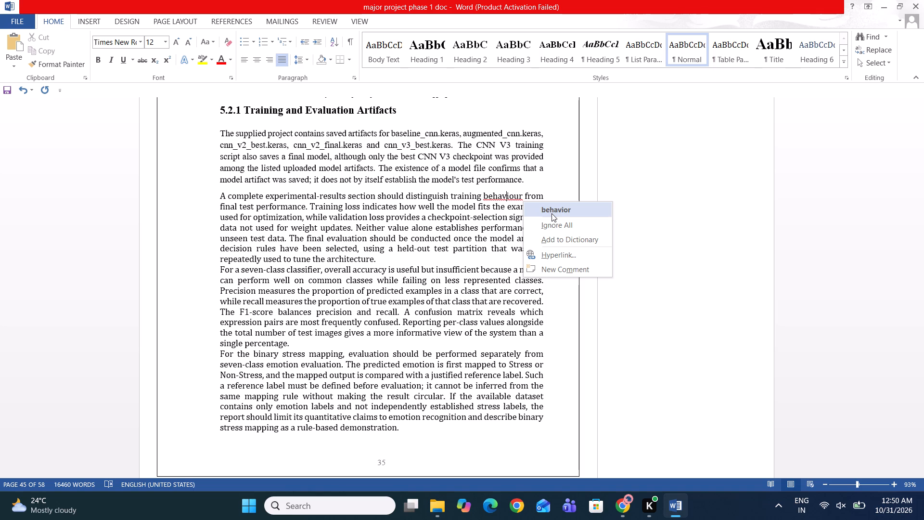
left_click(552, 213)
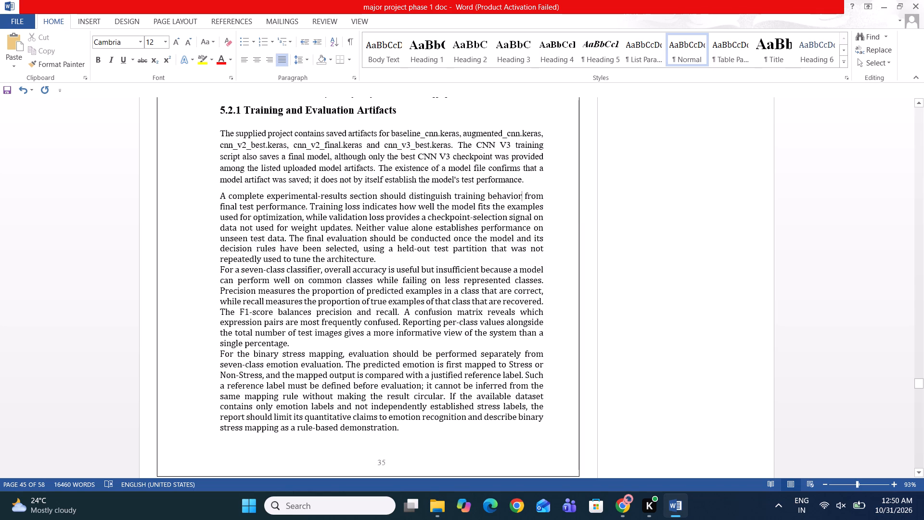
Replace both flagged occurrences of "behaviour" with "behavior" in the functional testing paragraph below Table 5.3.
scroll(476, 230, "down", 4)
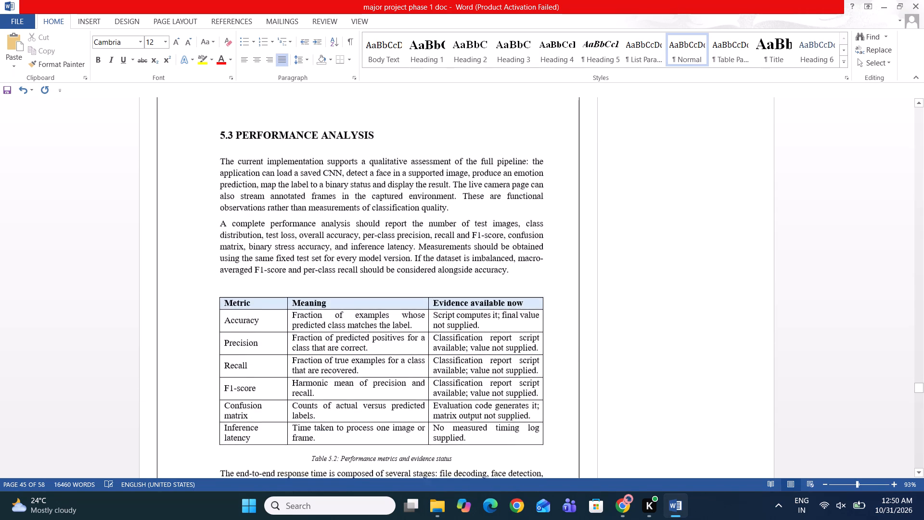
scroll(476, 230, "down", 4)
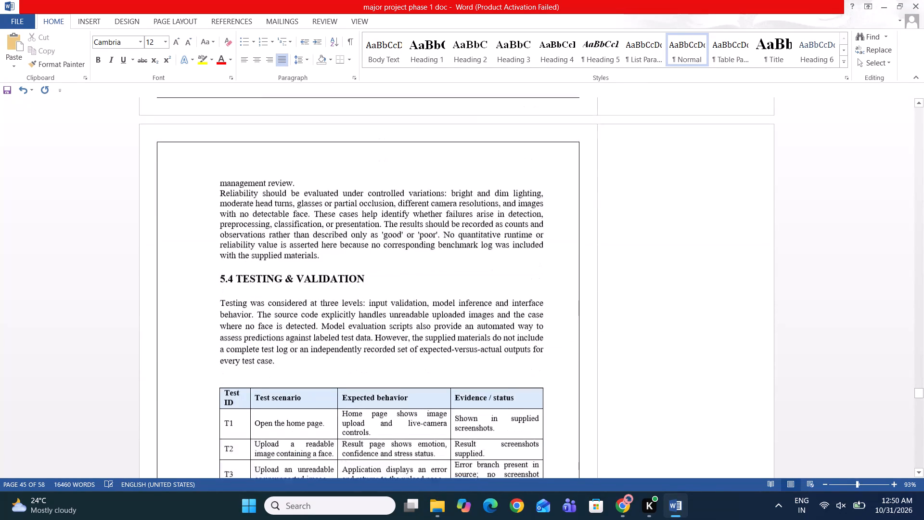
scroll(476, 230, "down", 2)
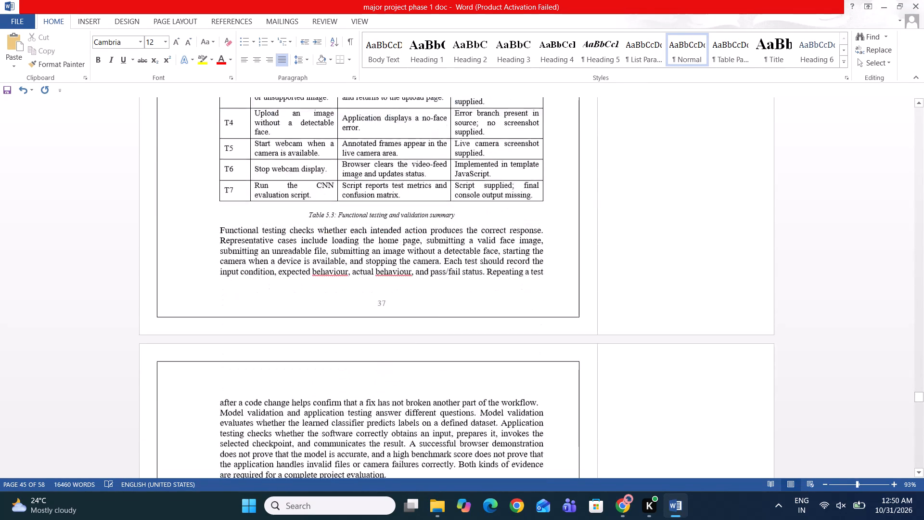
scroll(476, 230, "down", 1)
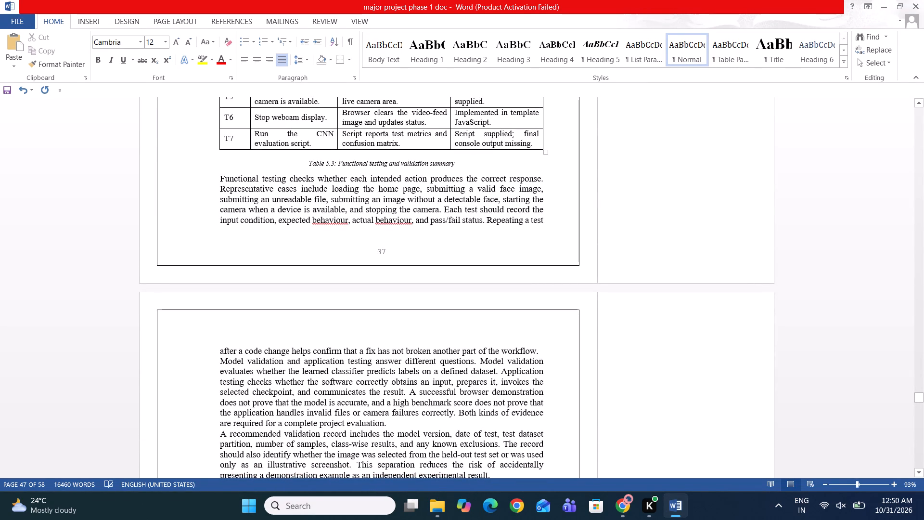
right_click(326, 219)
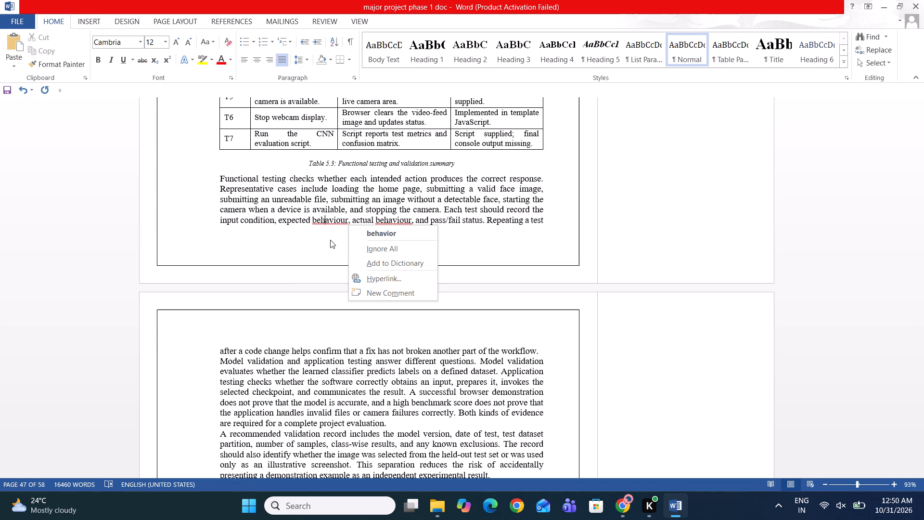
left_click(390, 230)
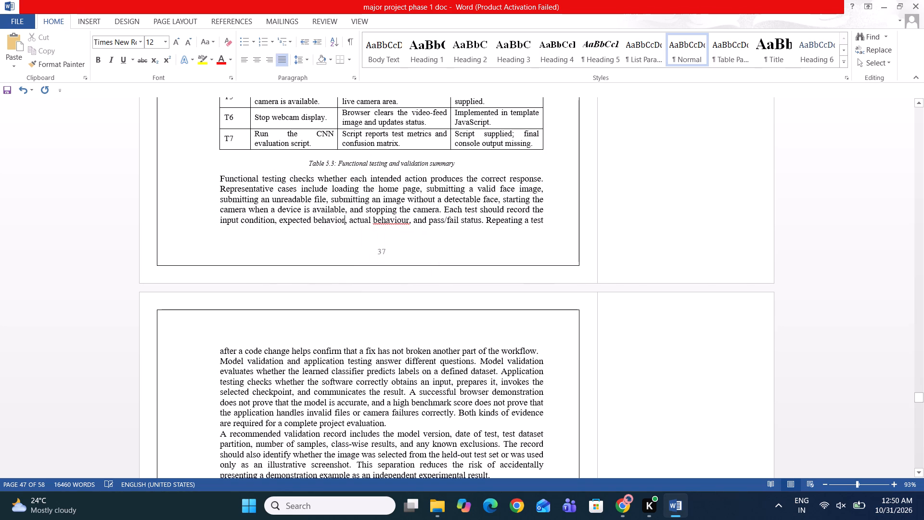
right_click(386, 221)
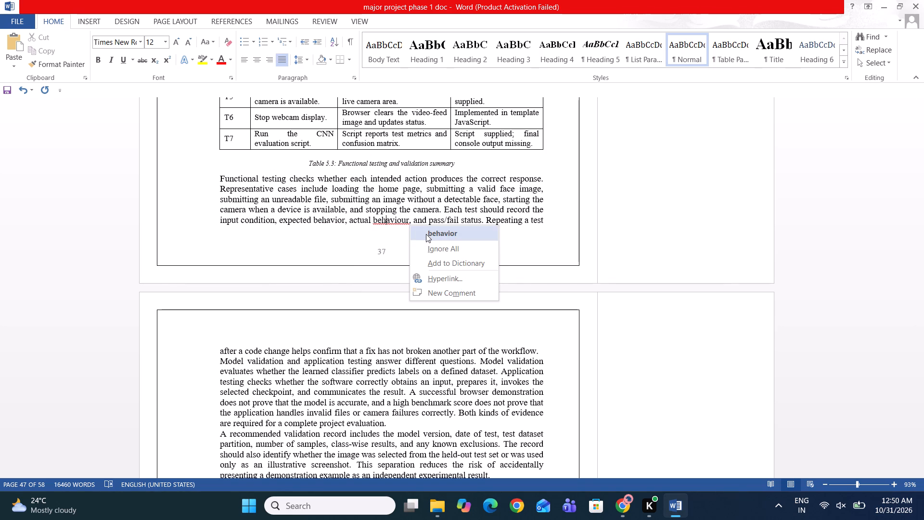
left_click(426, 234)
Ignore once the grammar flag on "number" in the paragraph about the next validation step on page 39.
scroll(402, 269, "down", 2)
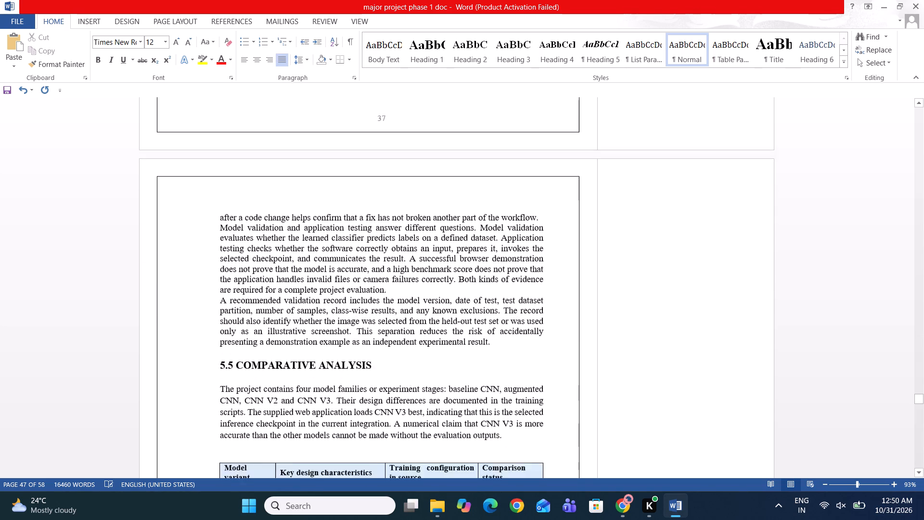
scroll(402, 269, "down", 3)
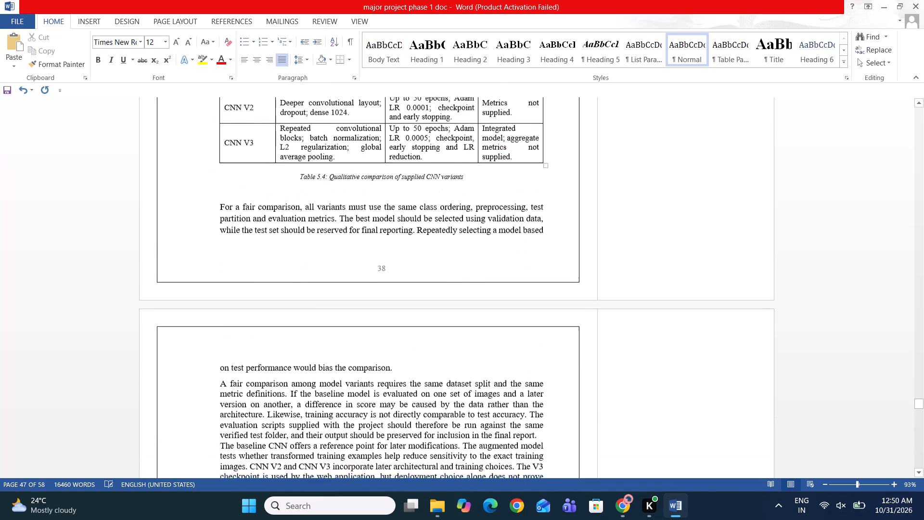
scroll(402, 269, "down", 3)
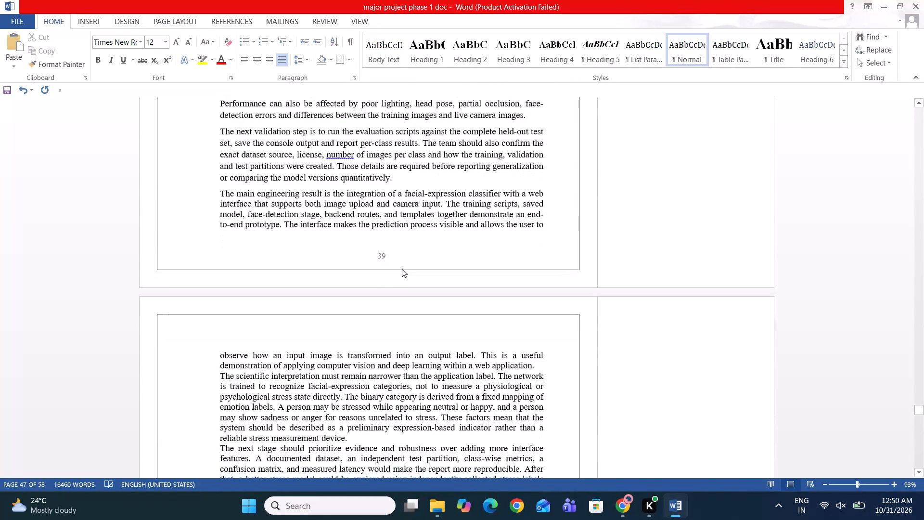
right_click(334, 152)
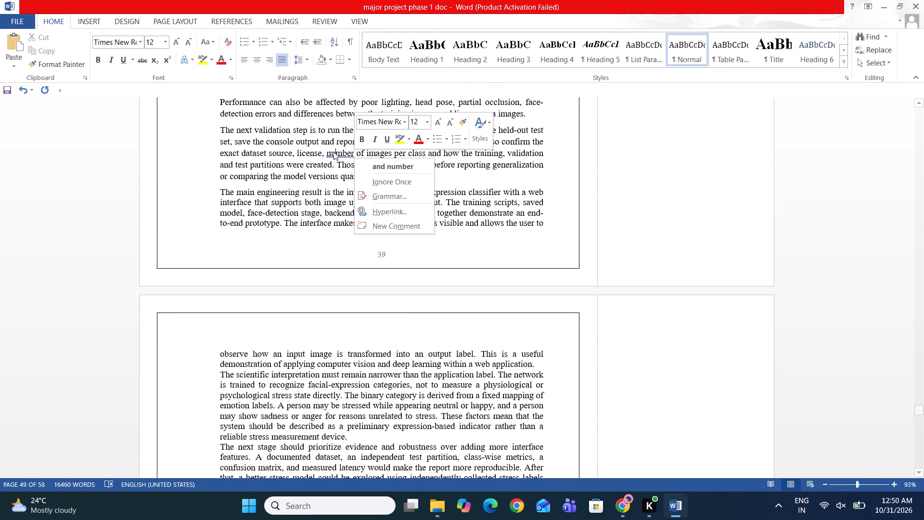
left_click(386, 182)
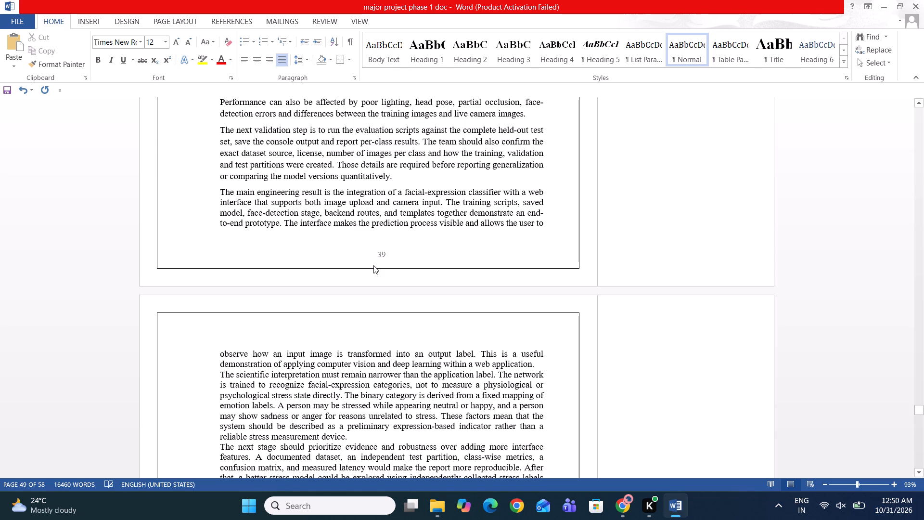
Look through Chapter 6, from the conclusion to the limitations and future scope, for flagged spelling or grammar.
scroll(373, 265, "down", 3)
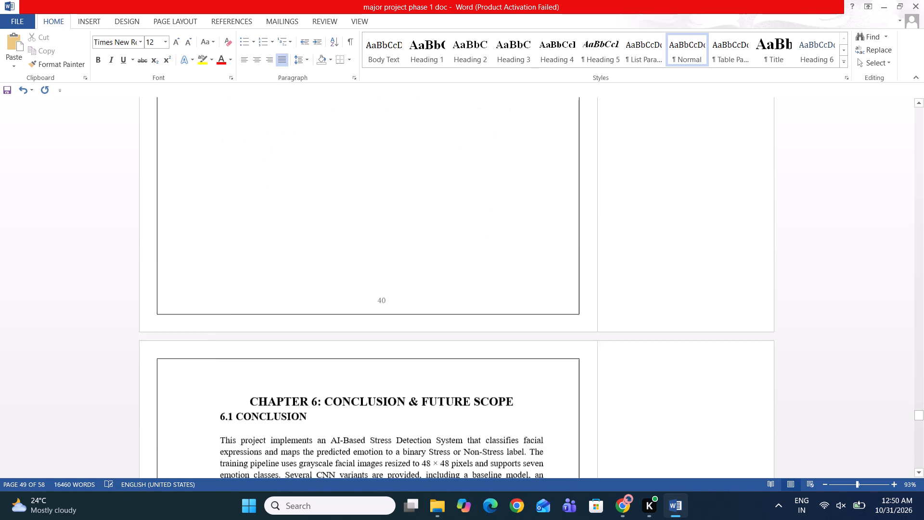
scroll(373, 265, "down", 4)
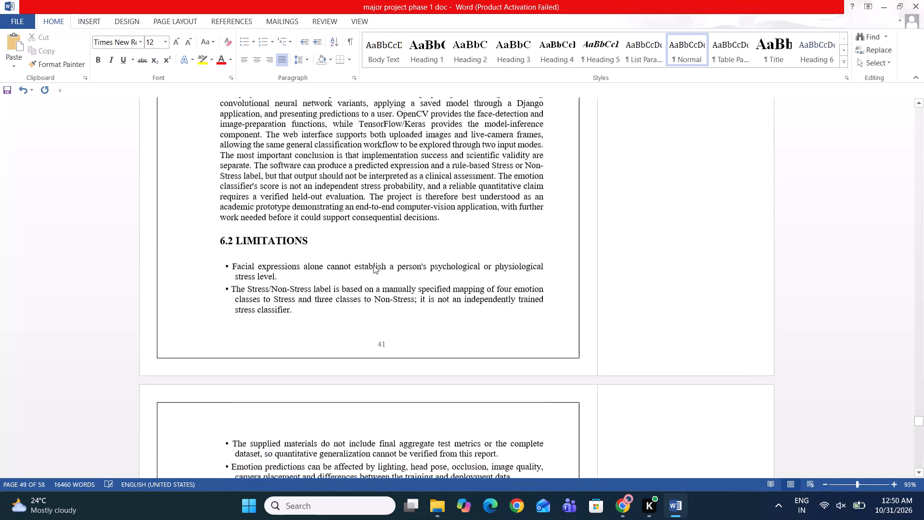
scroll(373, 265, "down", 3)
scroll(373, 265, "up", 1)
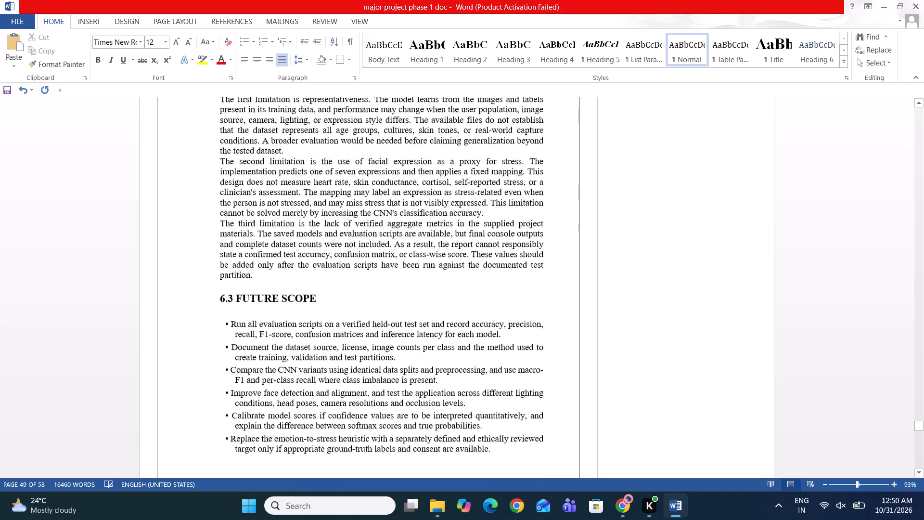
scroll(373, 265, "up", 1)
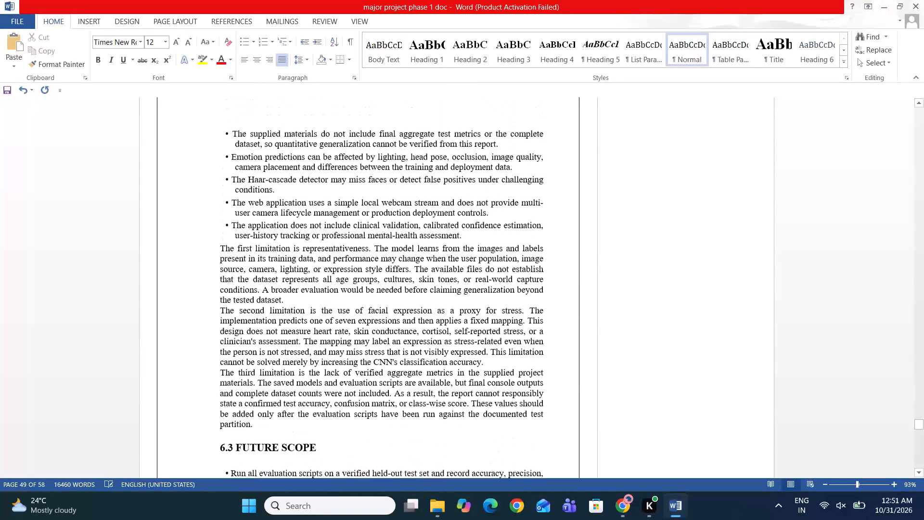
scroll(373, 265, "up", 1)
scroll(373, 265, "down", 2)
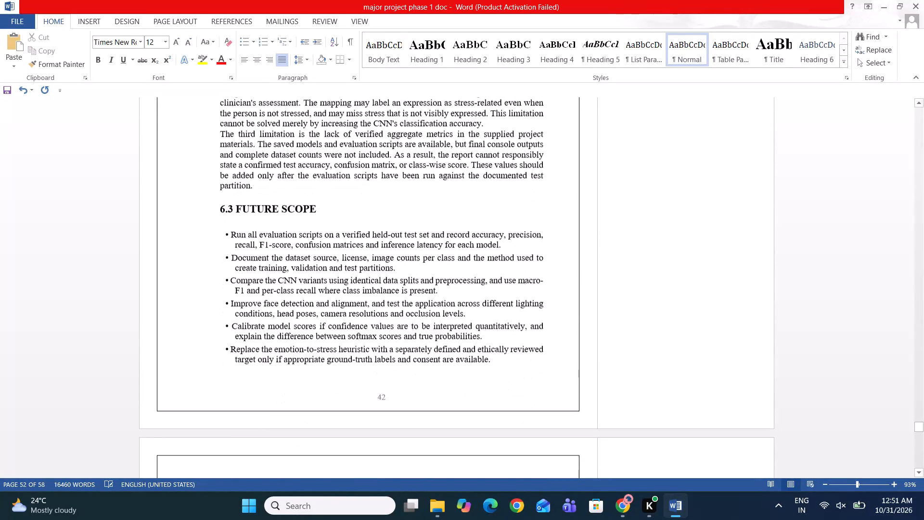
Replace the underscored terms in Table B.1's Metrics row with the suggested "classification report", "confusion matrix" and "accuracy score".
scroll(373, 265, "down", 4)
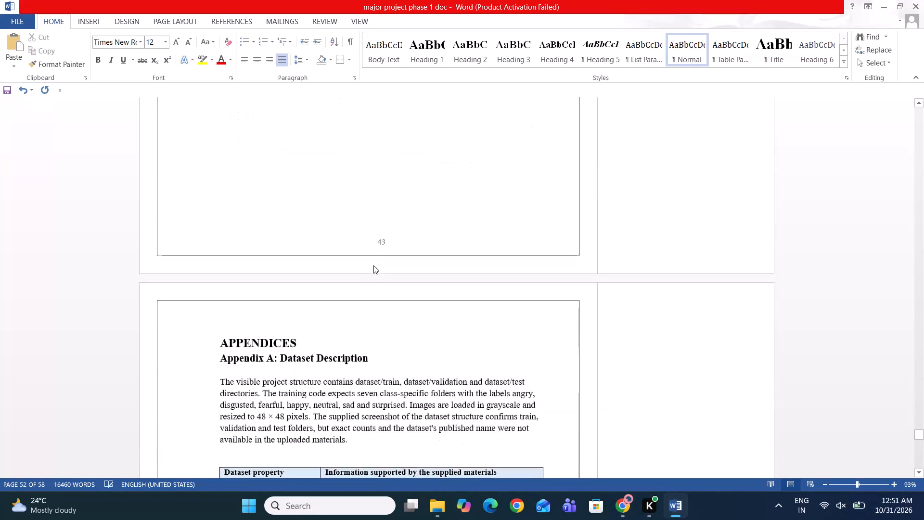
scroll(373, 265, "down", 4)
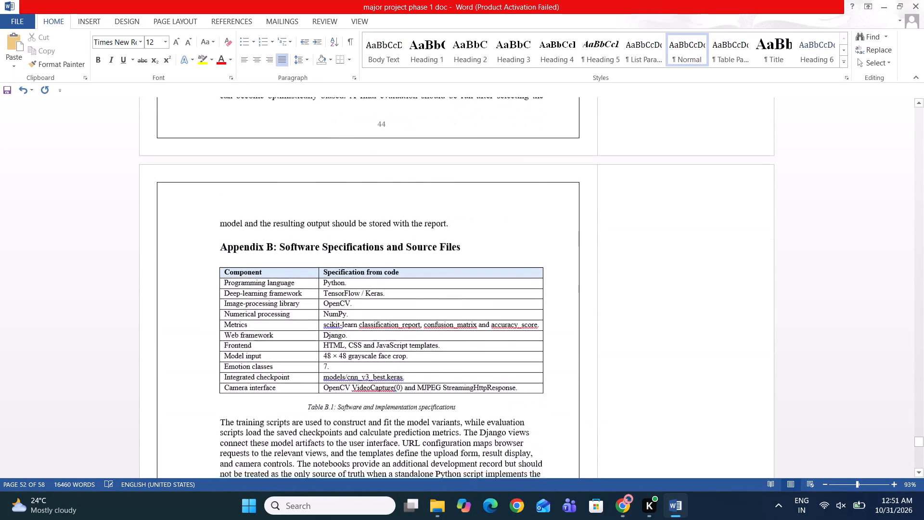
scroll(373, 265, "down", 1)
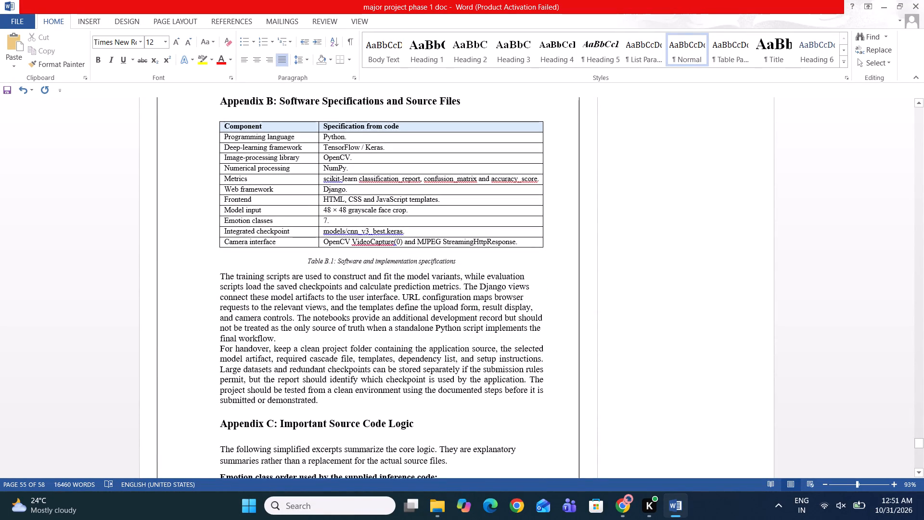
right_click(386, 183)
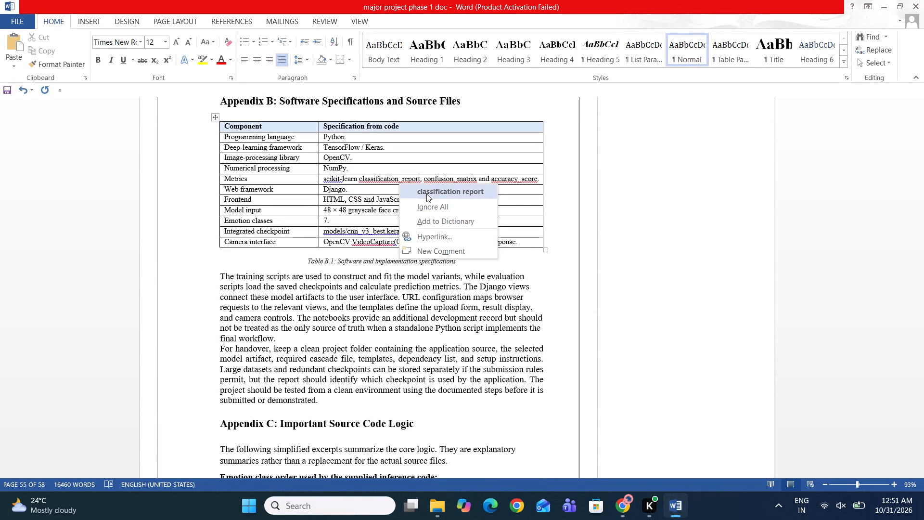
left_click(426, 194)
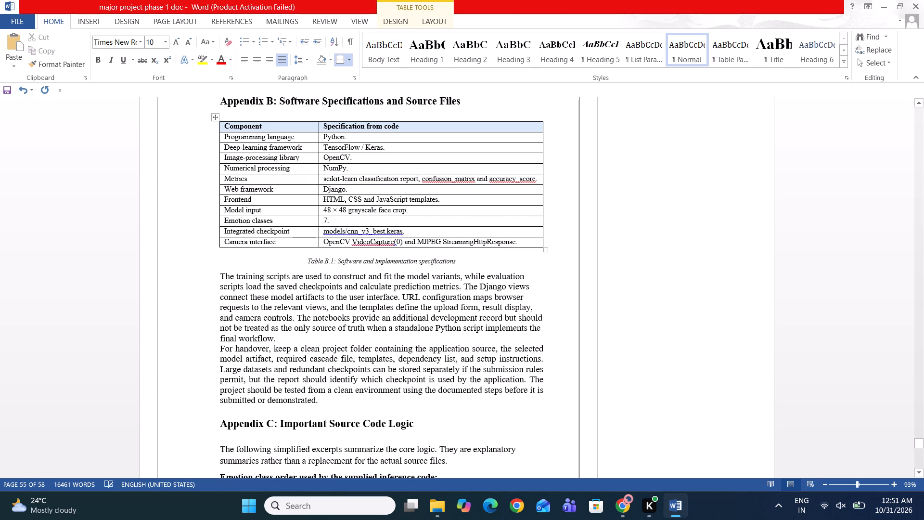
right_click(447, 178)
left_click(472, 192)
left_click(496, 179)
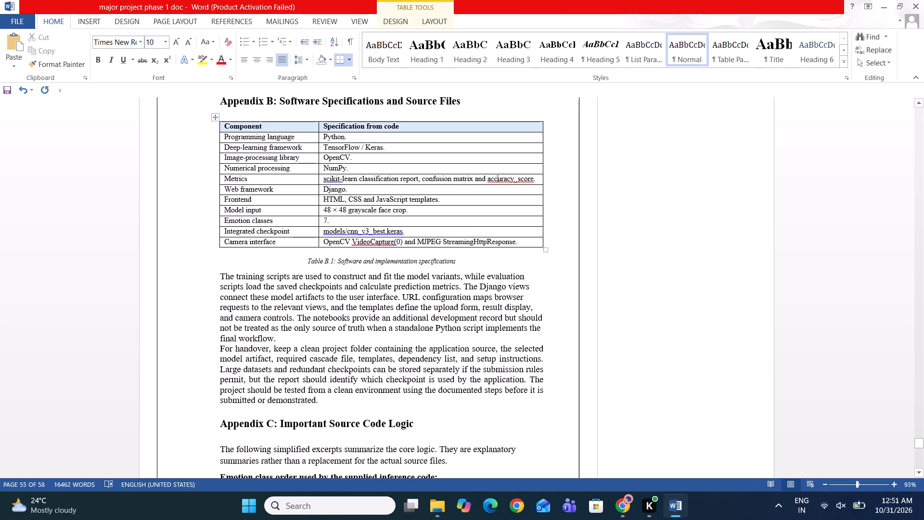
right_click(504, 182)
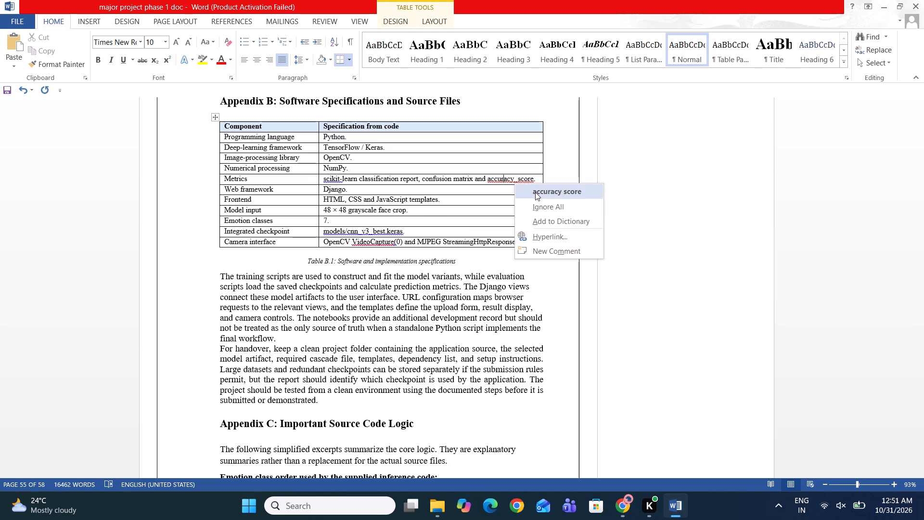
left_click(535, 192)
Replace "VideoCapture" with the suggested "Video Capture" in the Camera interface row of Table B.1.
right_click(382, 242)
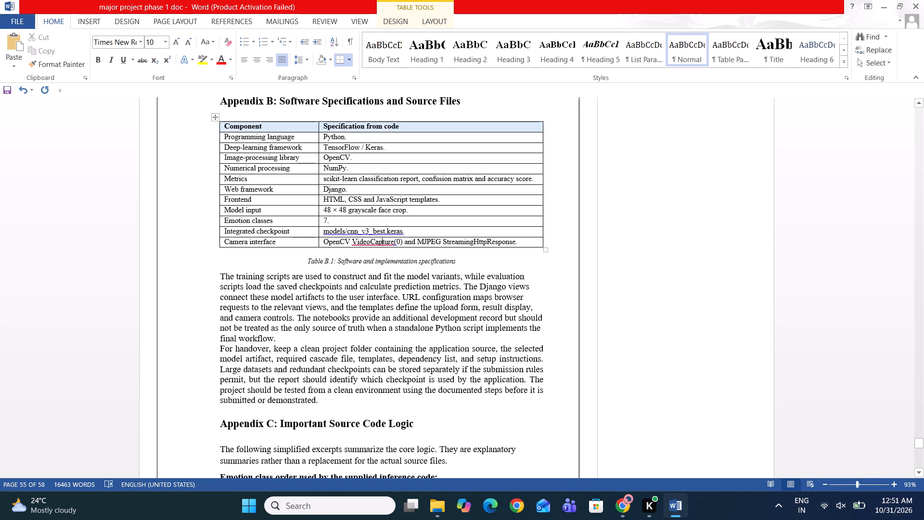
left_click(408, 249)
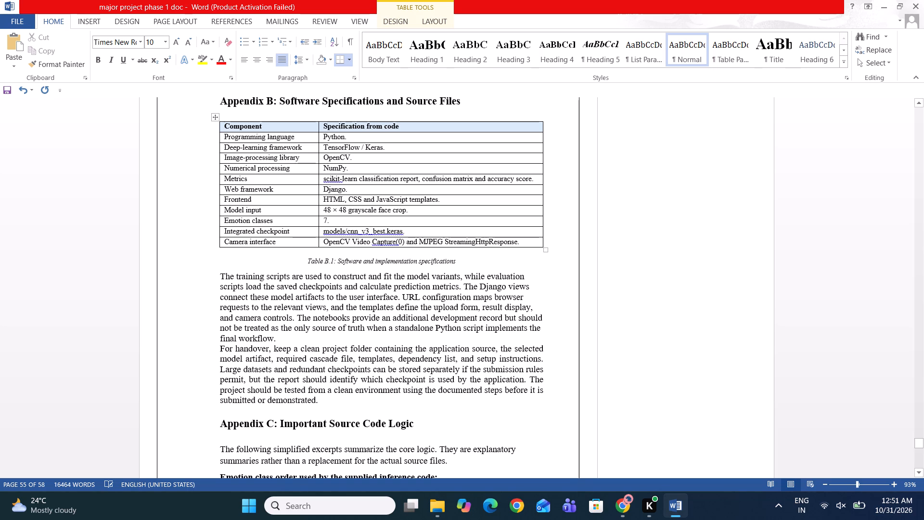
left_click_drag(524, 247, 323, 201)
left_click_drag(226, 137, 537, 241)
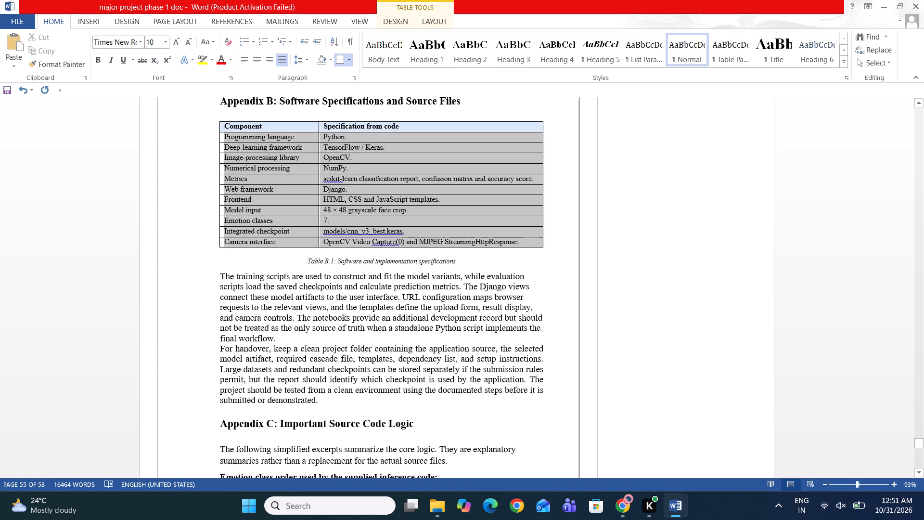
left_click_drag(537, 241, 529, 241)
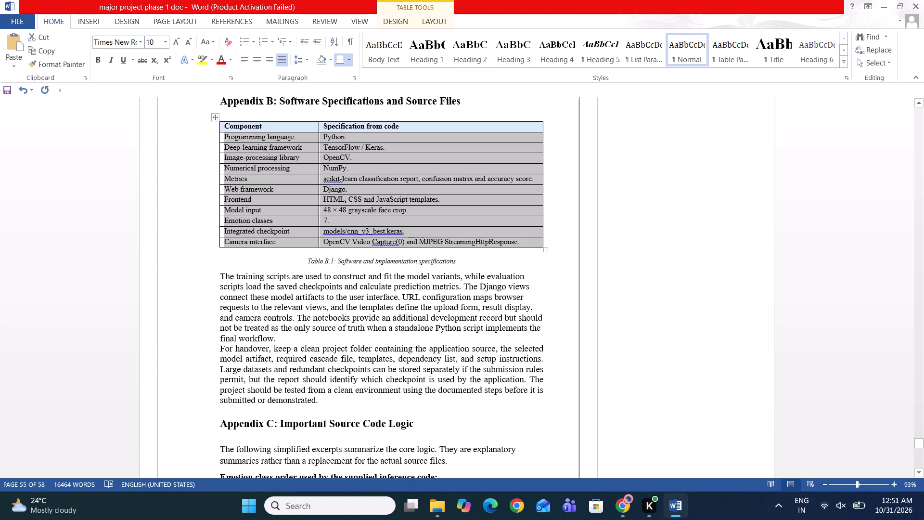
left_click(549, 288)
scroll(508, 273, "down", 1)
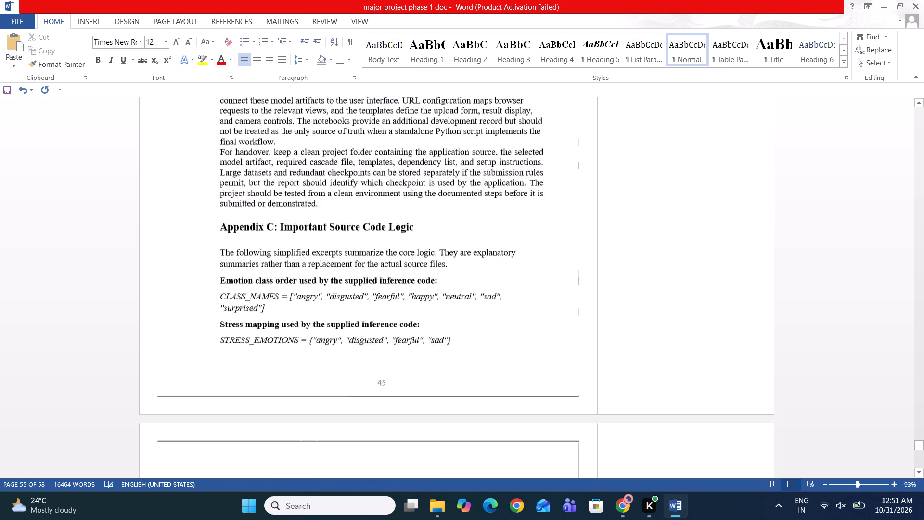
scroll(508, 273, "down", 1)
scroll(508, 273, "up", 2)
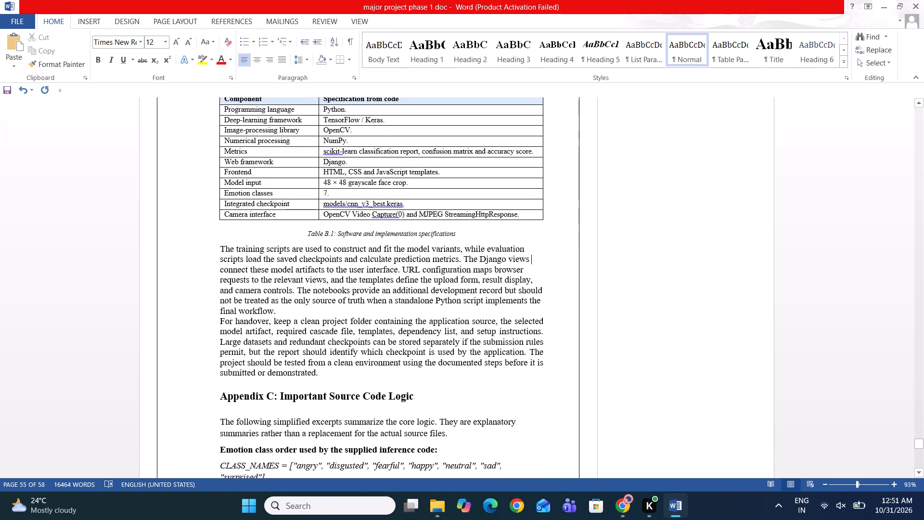
Accept the suggested spacing "Capture (0)" for the flagged text in the Camera interface row of Table B.1.
left_click(381, 216)
right_click(381, 216)
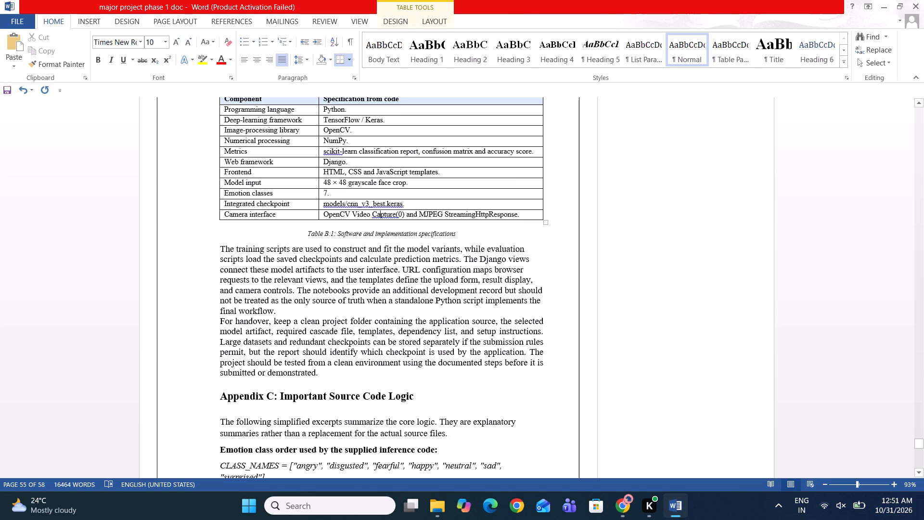
left_click(431, 229)
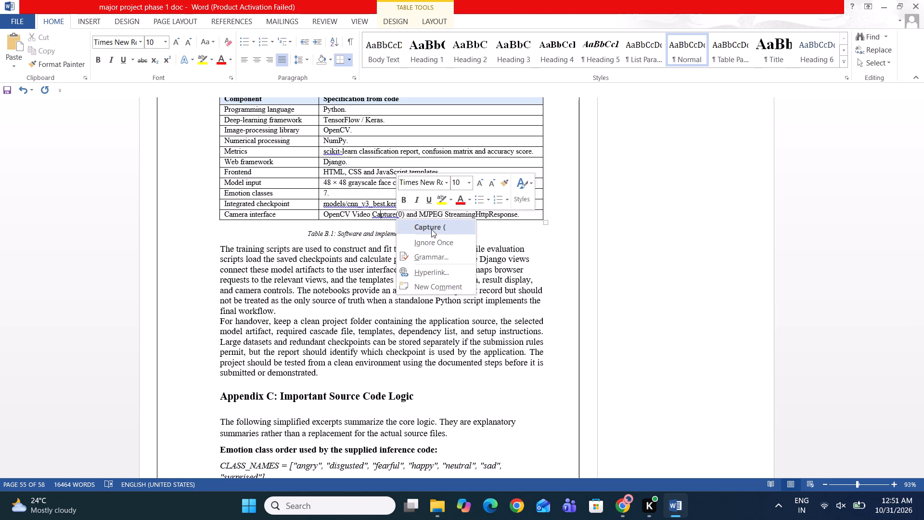
Accept the suggested capitalization "Models/cnn_v3_best.keras" in Table B.1's Integrated checkpoint row and "Scikit-" in its Metrics row.
right_click(378, 205)
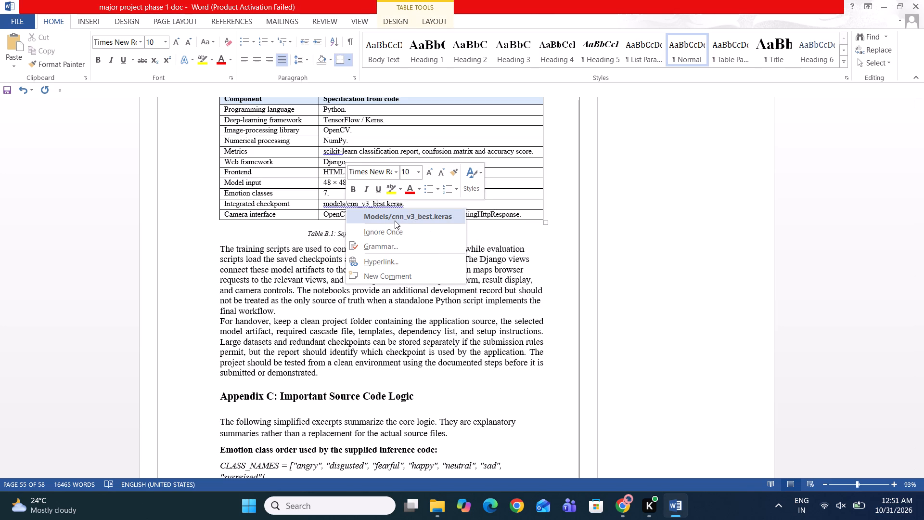
left_click(395, 221)
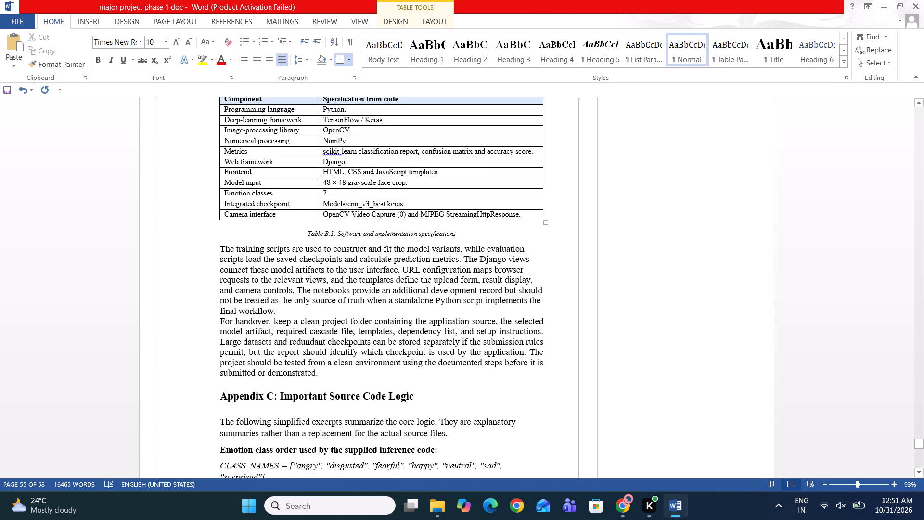
right_click(326, 154)
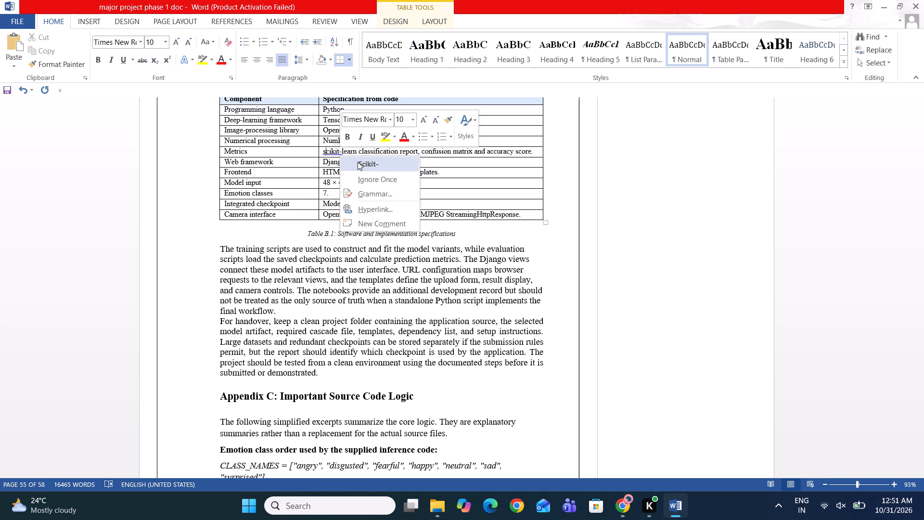
left_click(358, 162)
Replace both flagged occurrences of "pseudocode" in Appendix C, before and after the numbered list, with the suggested "pseudo code".
scroll(394, 221, "down", 1)
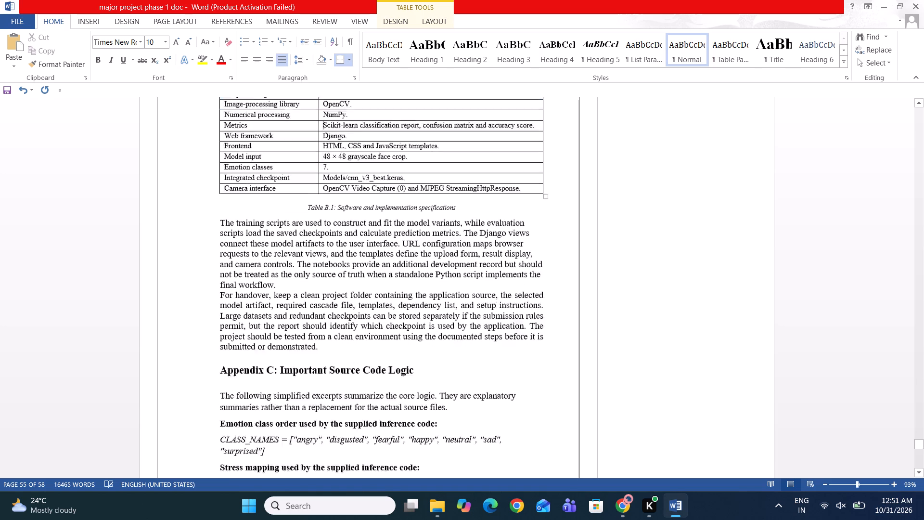
scroll(394, 221, "down", 2)
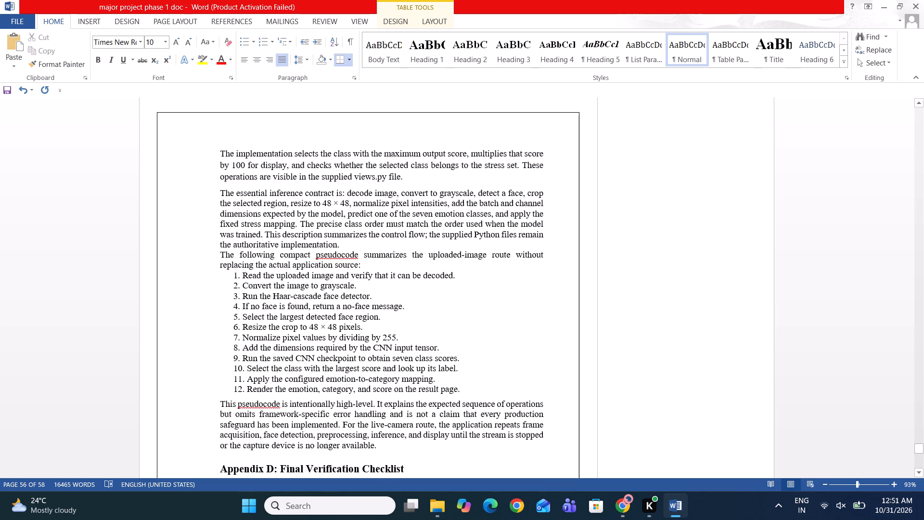
left_click(315, 251)
right_click(315, 251)
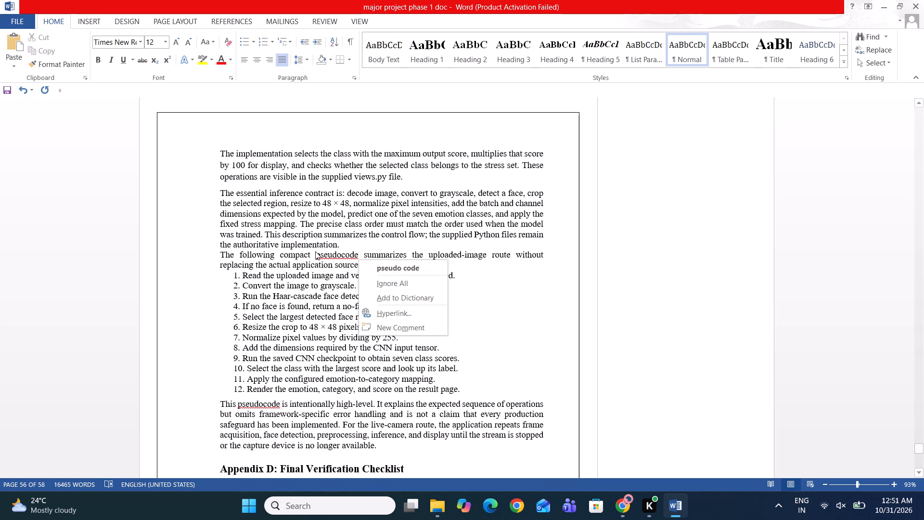
left_click(382, 272)
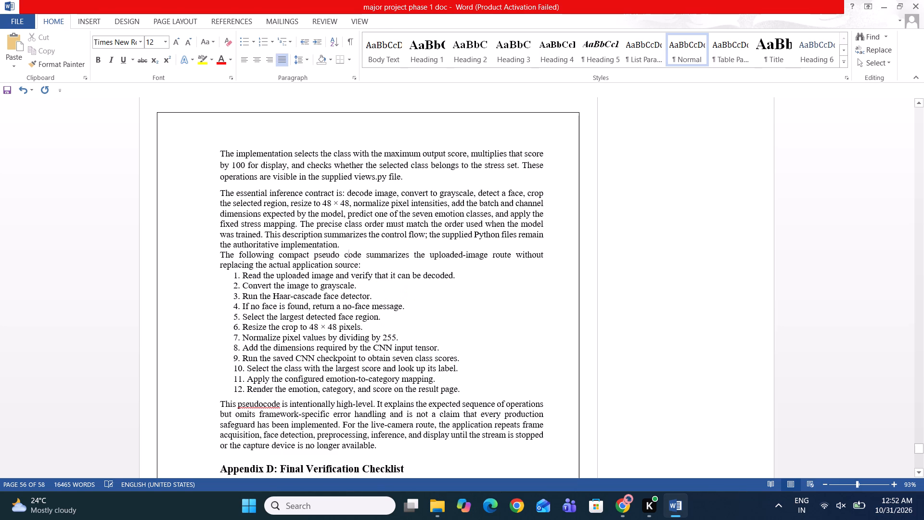
scroll(382, 272, "down", 1)
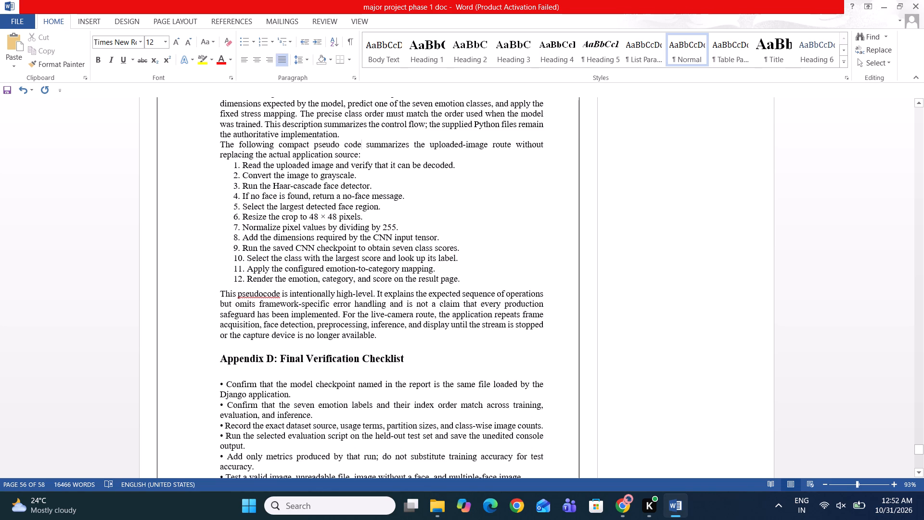
right_click(257, 286)
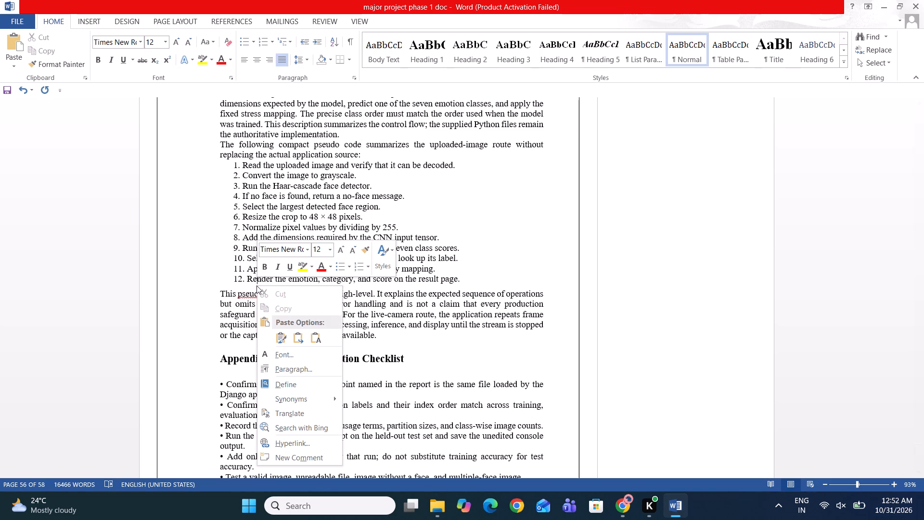
right_click(248, 296)
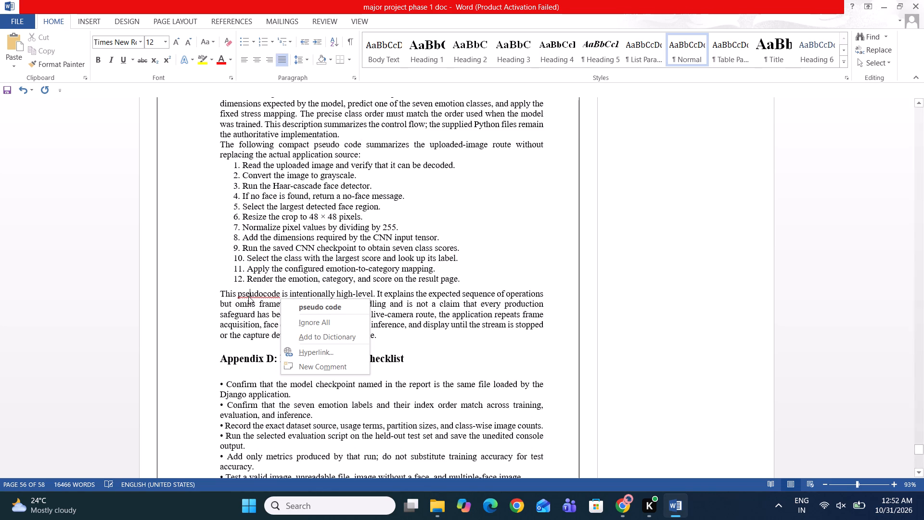
left_click(297, 311)
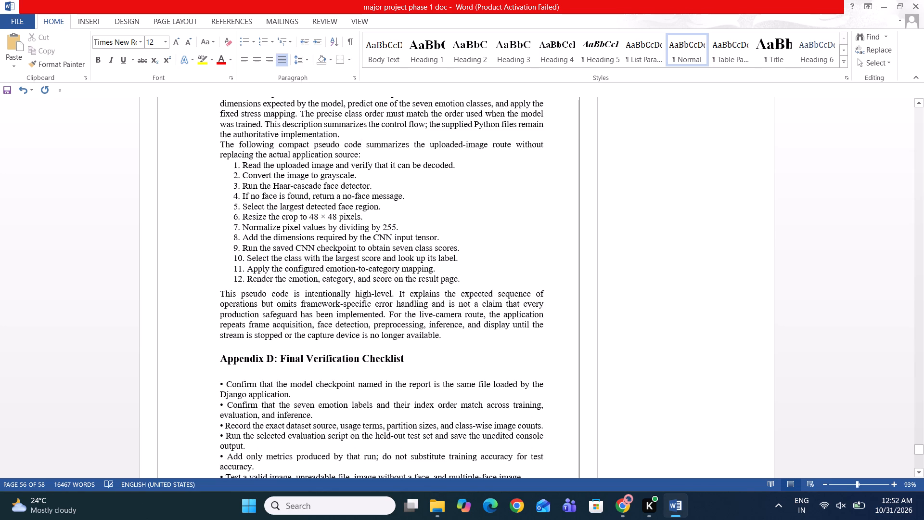
Replace "behaviour" with the suggested "behavior" in the camera start and stop item of the Appendix D checklist.
scroll(297, 311, "down", 1)
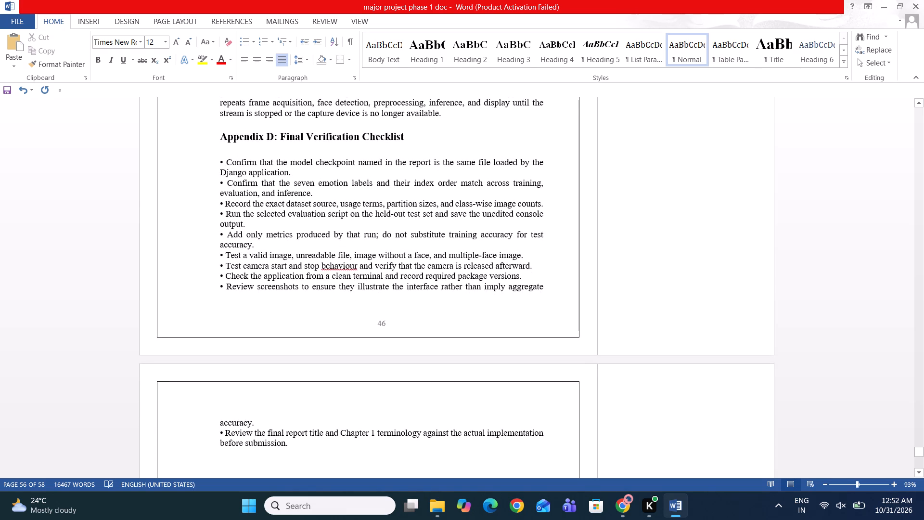
right_click(330, 265)
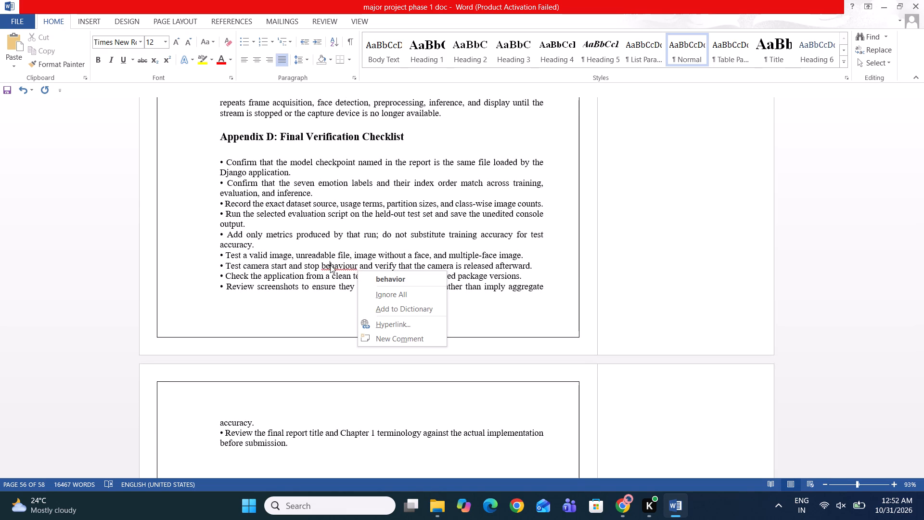
left_click(383, 281)
Open the spelling suggestions for the flagged author surname in entry [2] of the References.
scroll(358, 337, "down", 1)
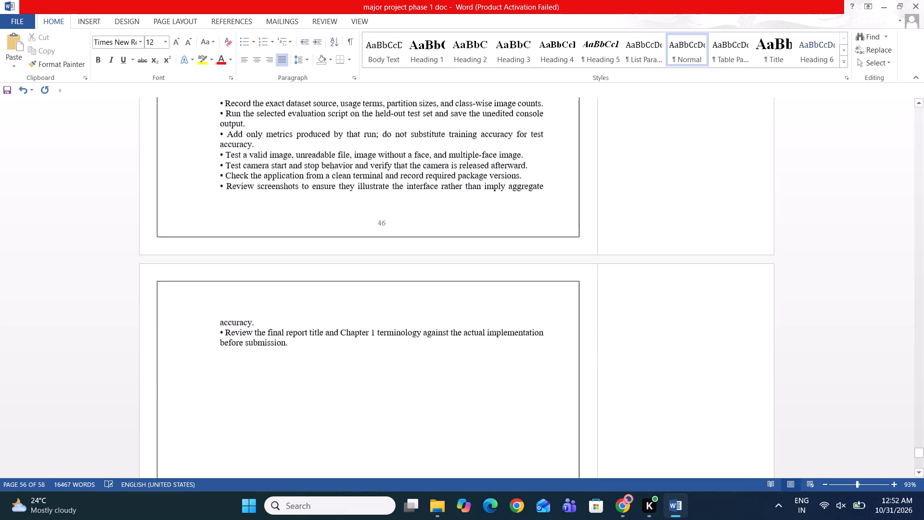
scroll(358, 337, "down", 5)
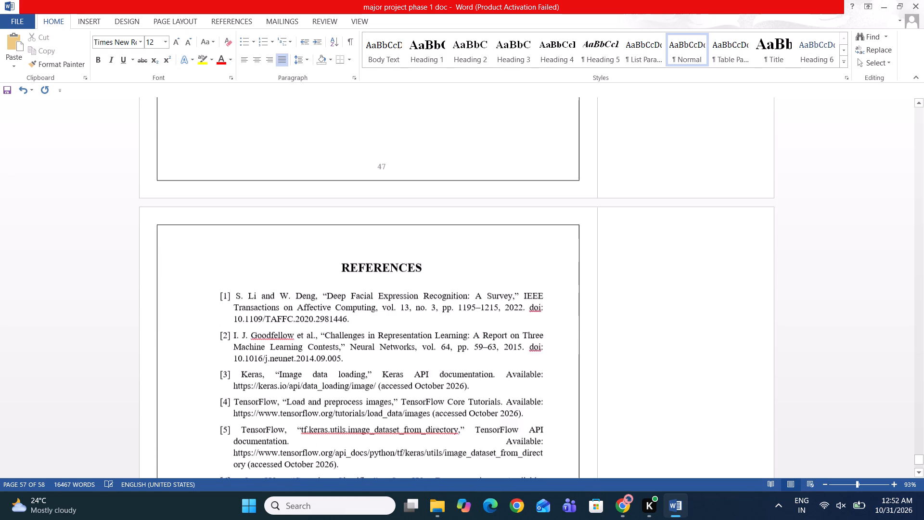
scroll(358, 337, "down", 2)
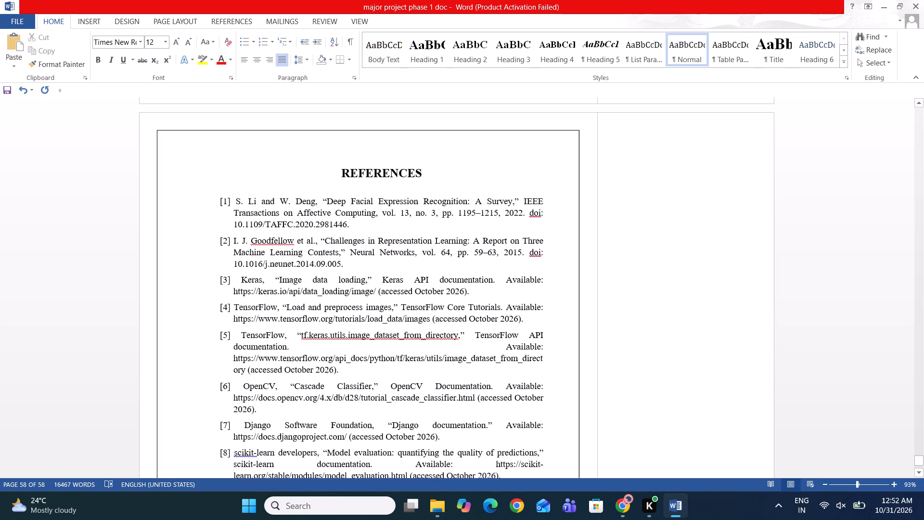
right_click(261, 213)
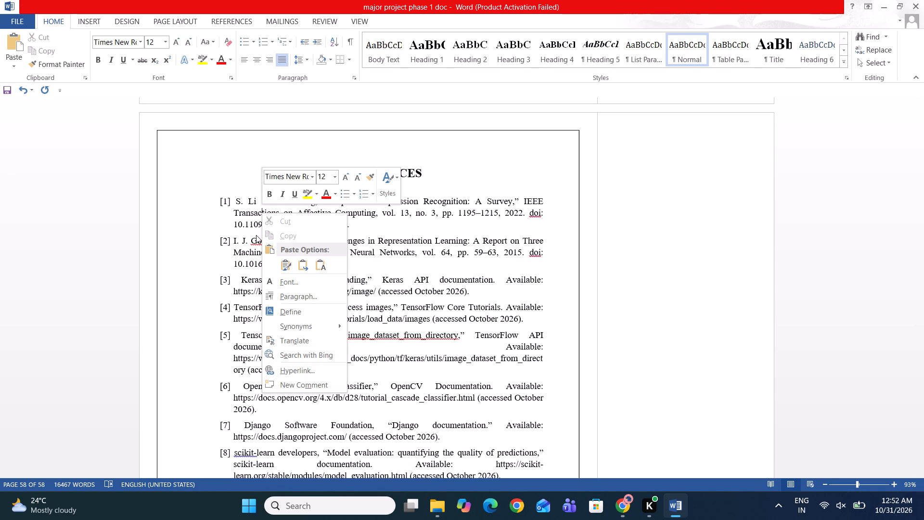
right_click(256, 235)
right_click(255, 241)
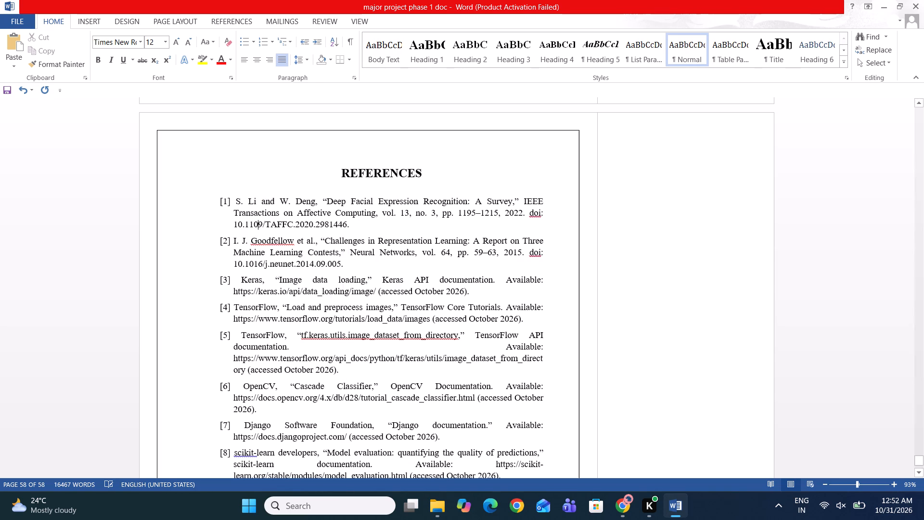
Replace the flagged author surname in reference [2] with the suggested "Good fellow".
left_click(356, 260)
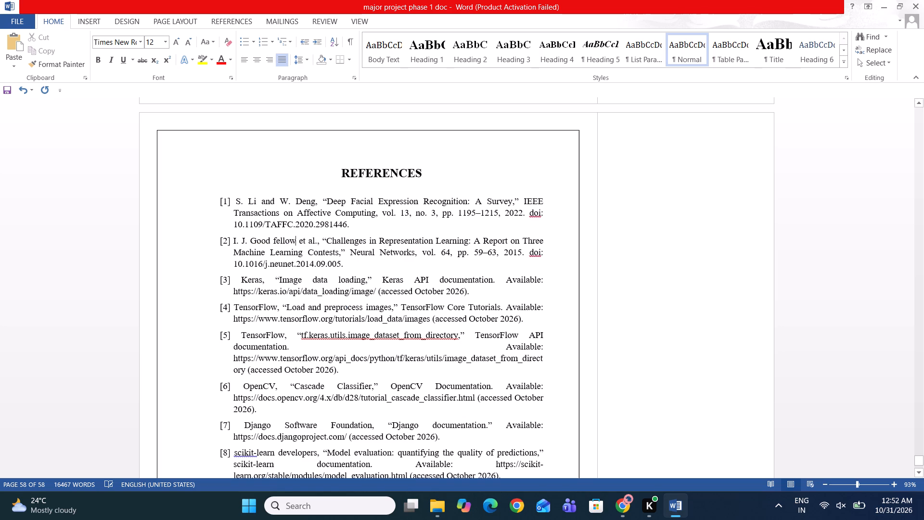
Ignore all spelling flags on "doi" and accept the suggested capitalization "Doi" in references [1] and [2].
right_click(535, 217)
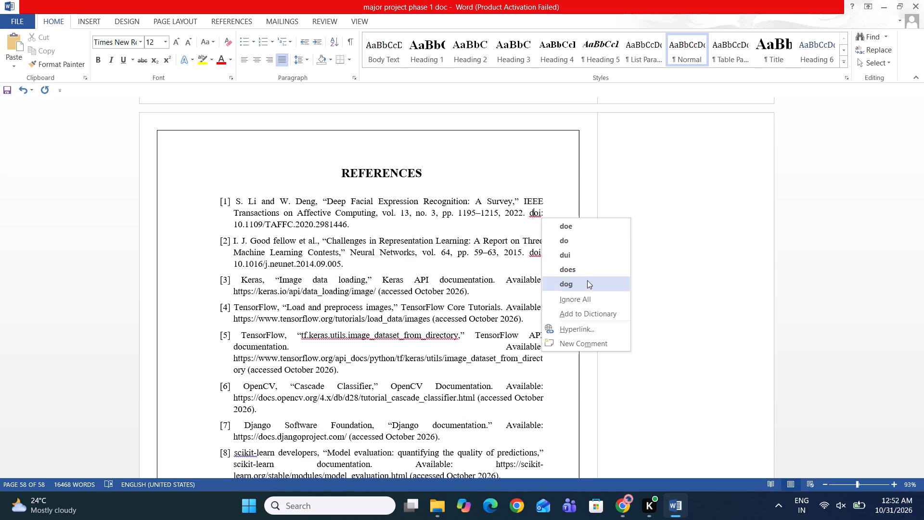
left_click(590, 298)
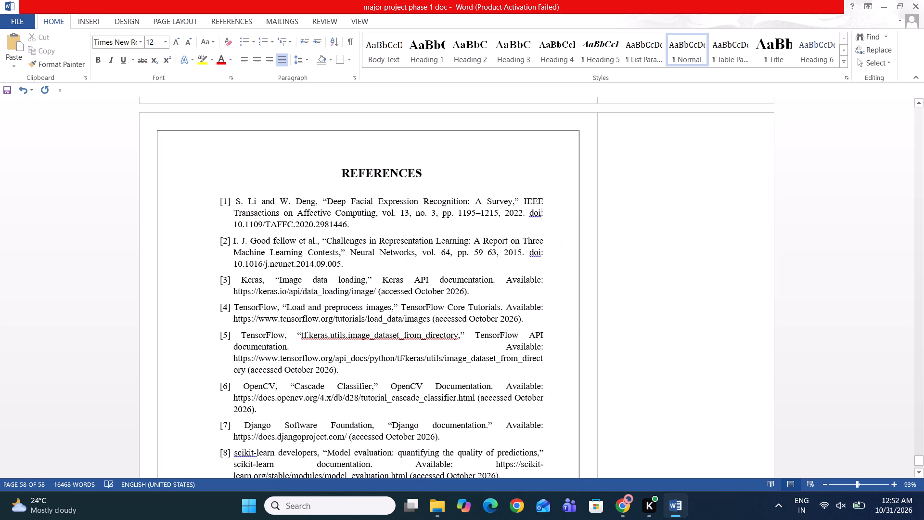
right_click(532, 219)
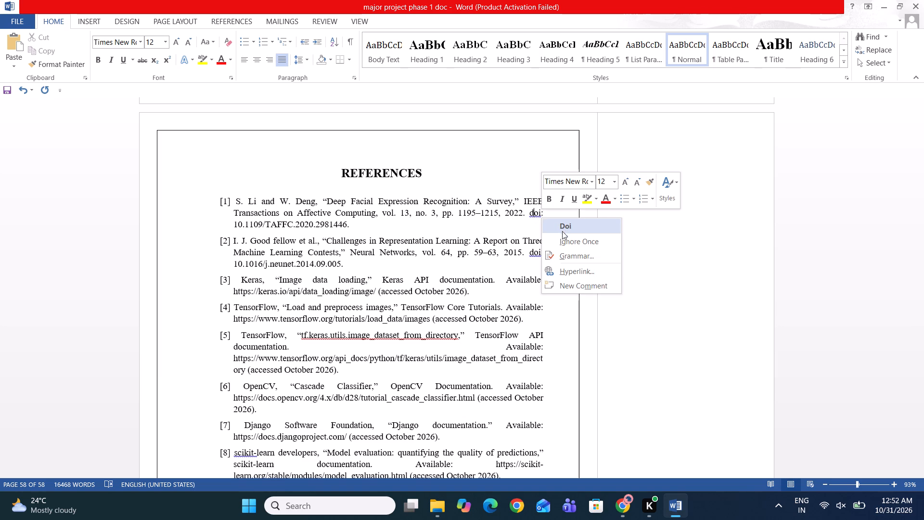
left_click(559, 229)
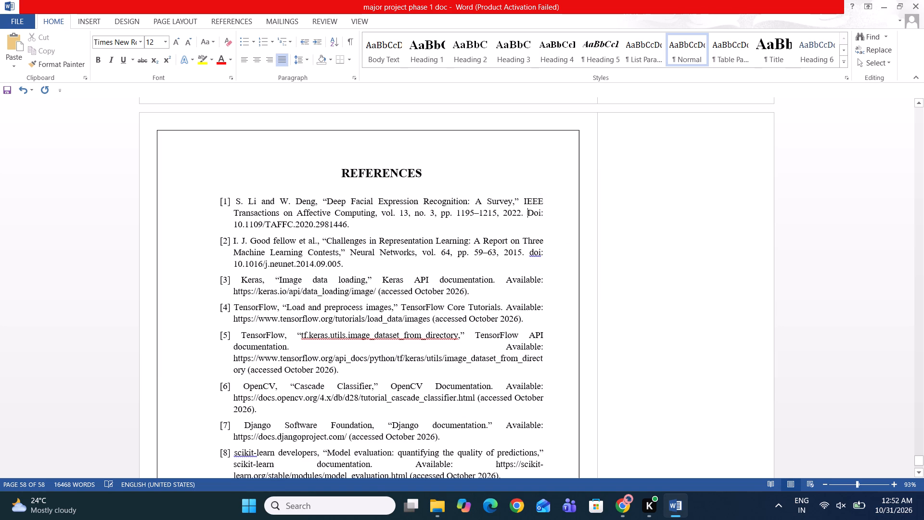
right_click(539, 253)
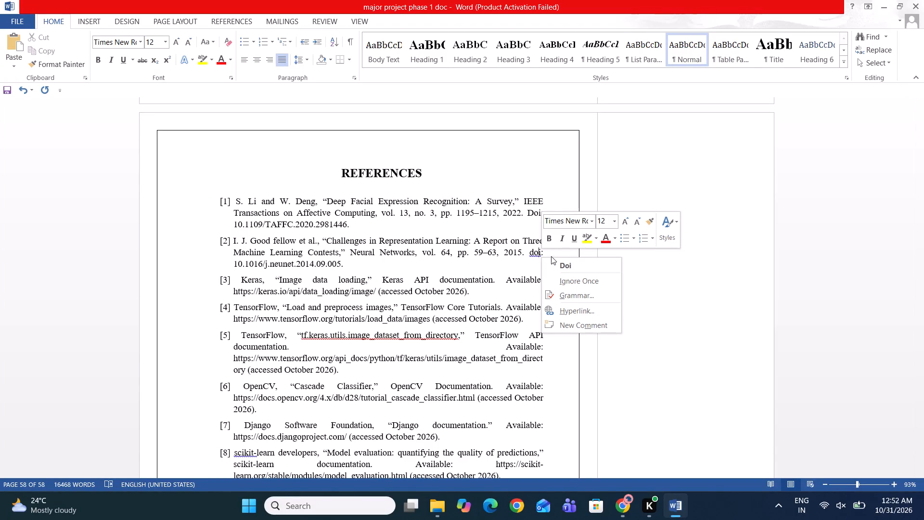
left_click(560, 260)
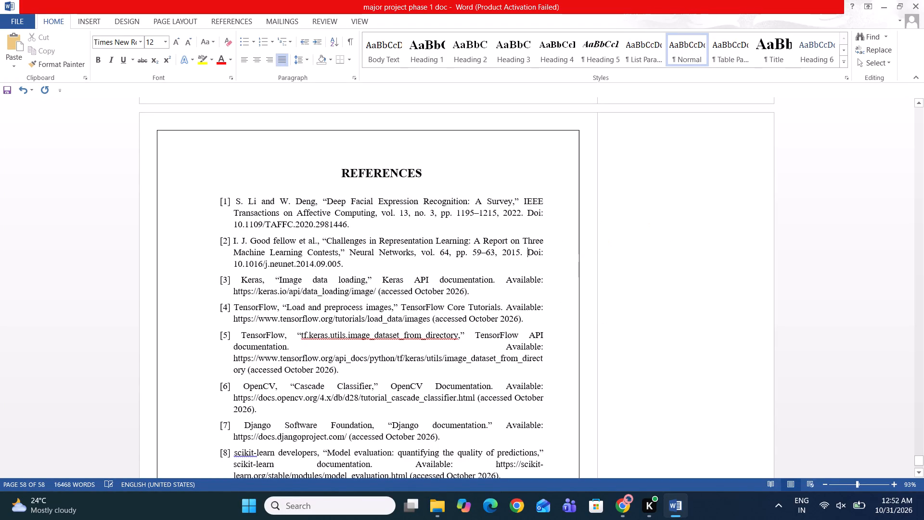
Ignore all spelling flags on "tf.keras.utils.image_dataset_from_directory" in reference [5].
right_click(359, 343)
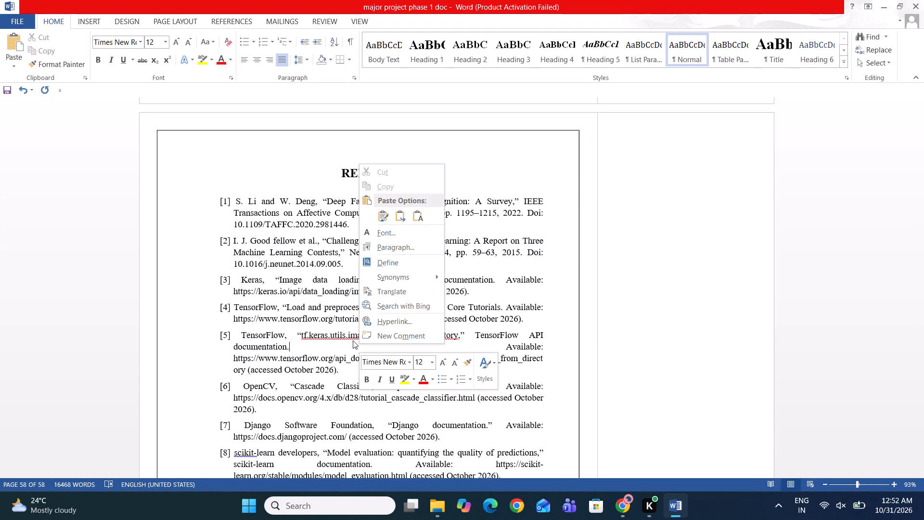
right_click(347, 338)
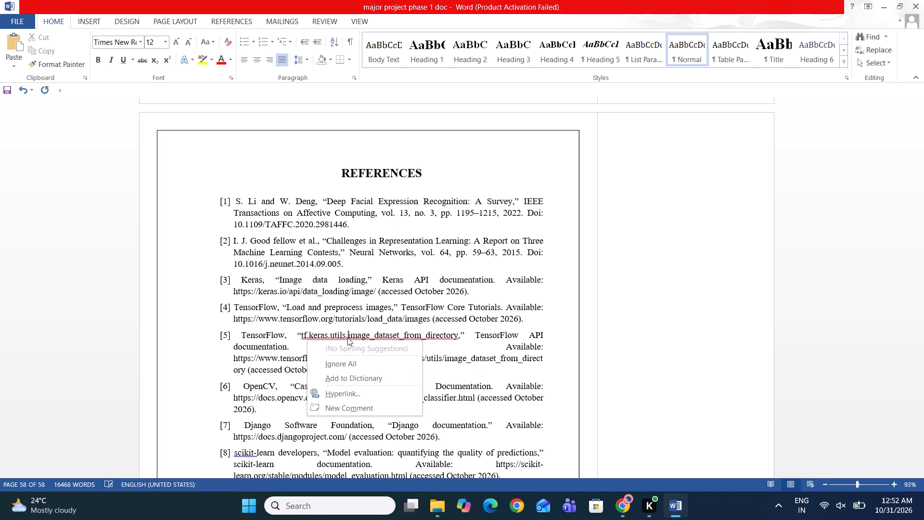
left_click(354, 361)
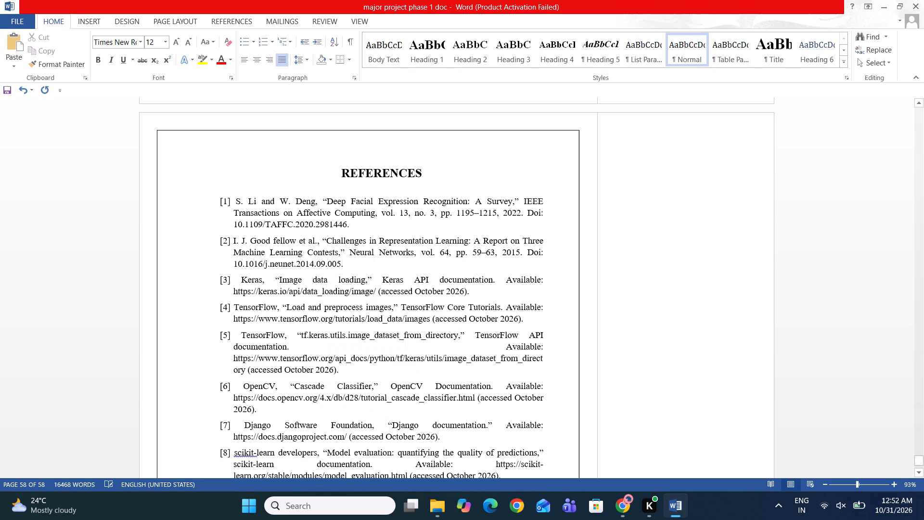
Ignore all spelling flags on the author surname in reference [9] and the two flagged author surnames in reference [10].
scroll(381, 349, "down", 2)
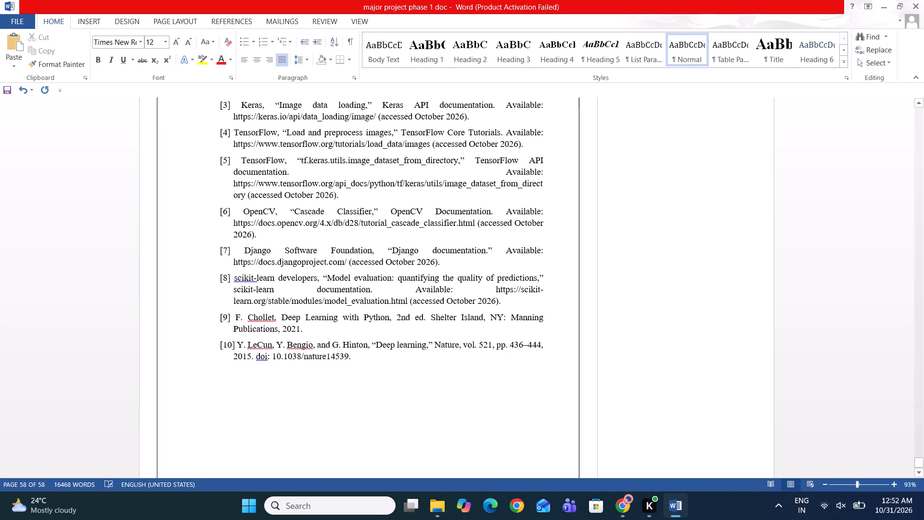
right_click(256, 317)
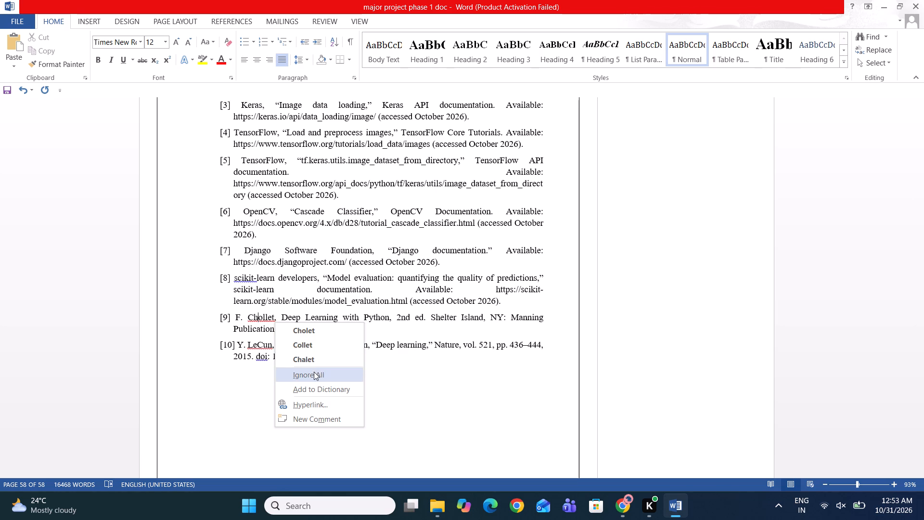
left_click(314, 372)
right_click(287, 346)
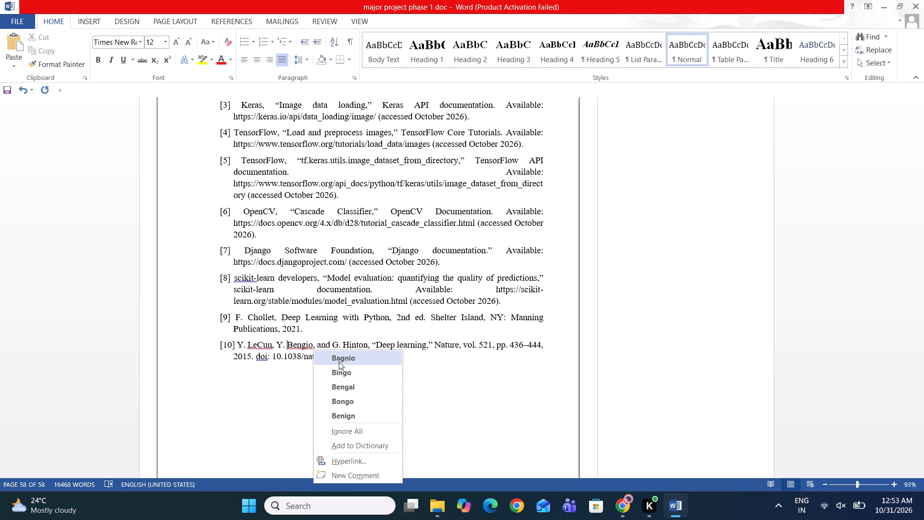
left_click_drag(297, 406, 301, 341)
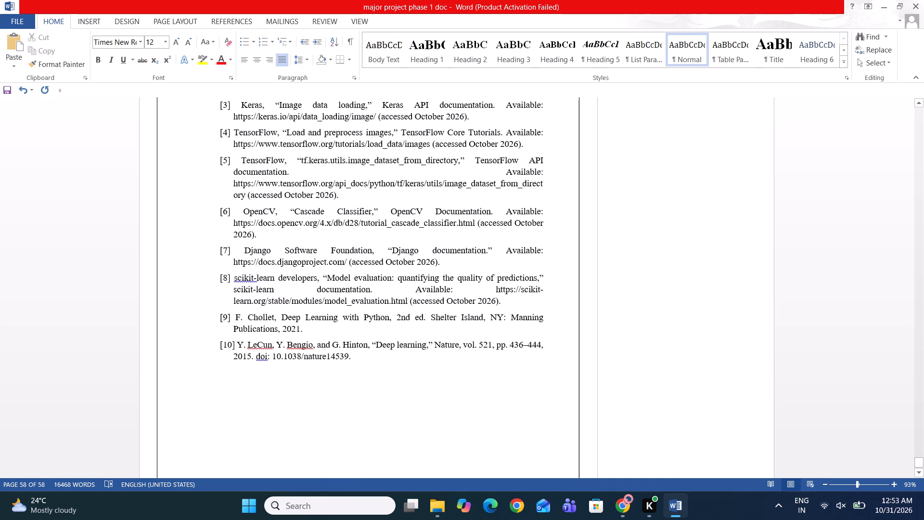
right_click(301, 341)
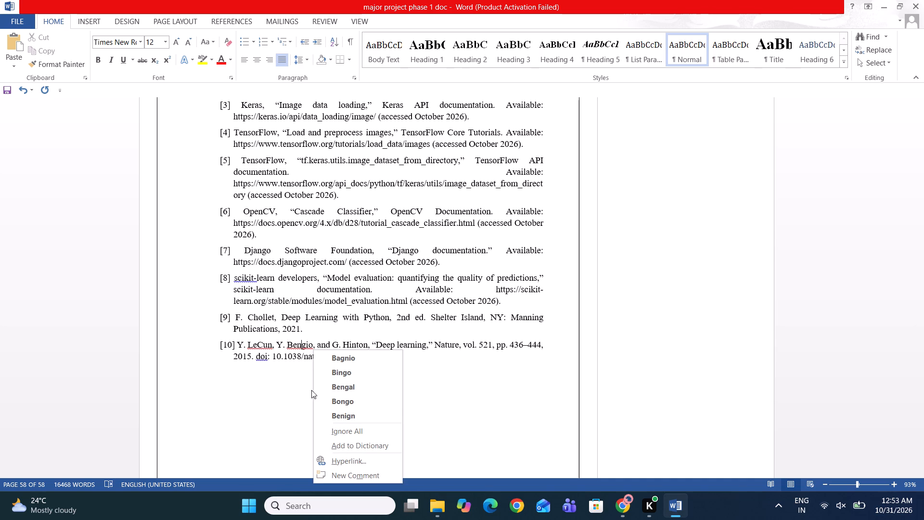
left_click(338, 430)
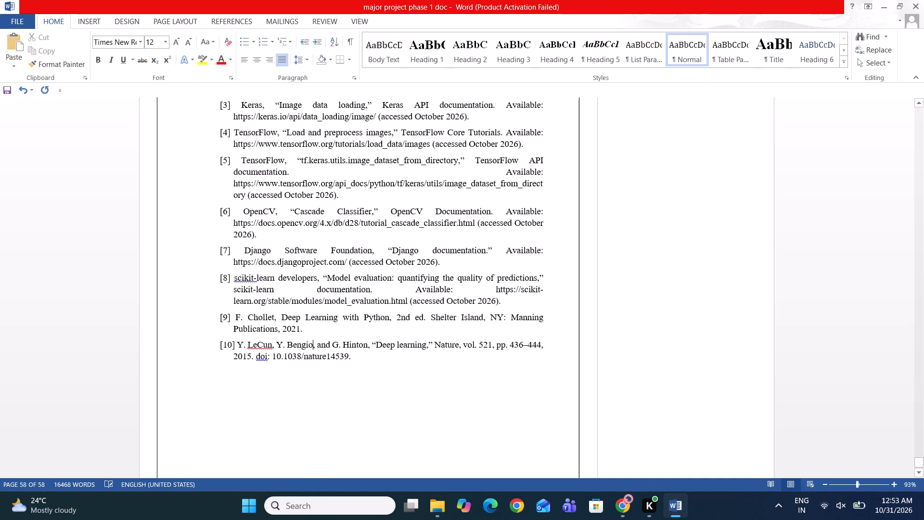
right_click(256, 347)
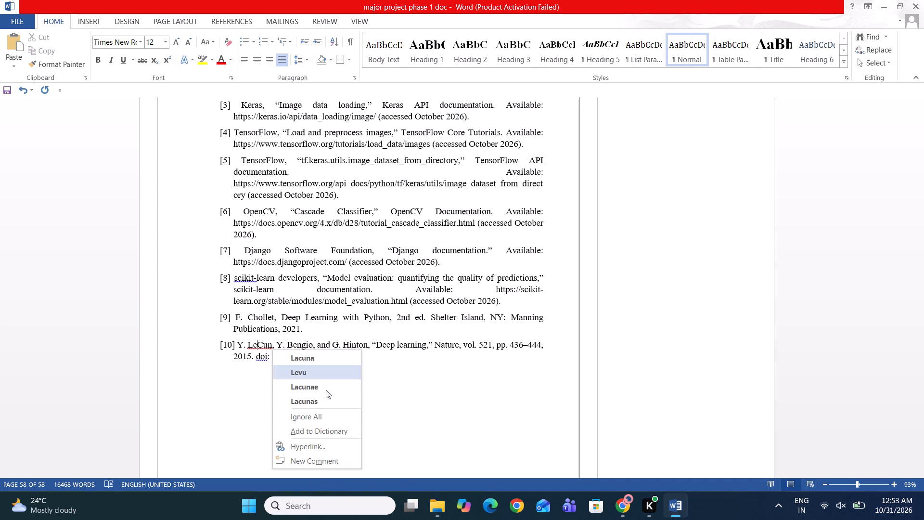
left_click(334, 418)
Review the layout and remaining flags from the end of the References back through the appendices to section 6.3 Future Scope.
scroll(334, 418, "down", 4)
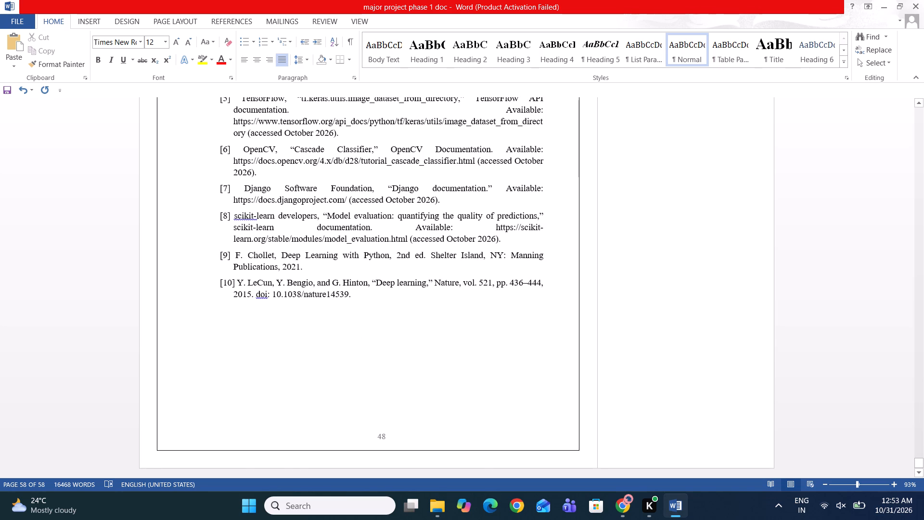
scroll(334, 418, "down", 5)
scroll(334, 418, "up", 9)
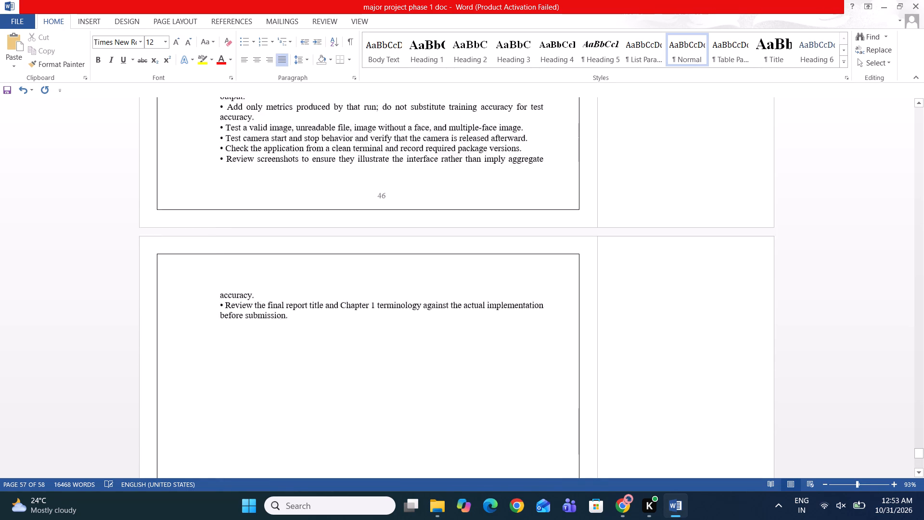
scroll(334, 418, "up", 6)
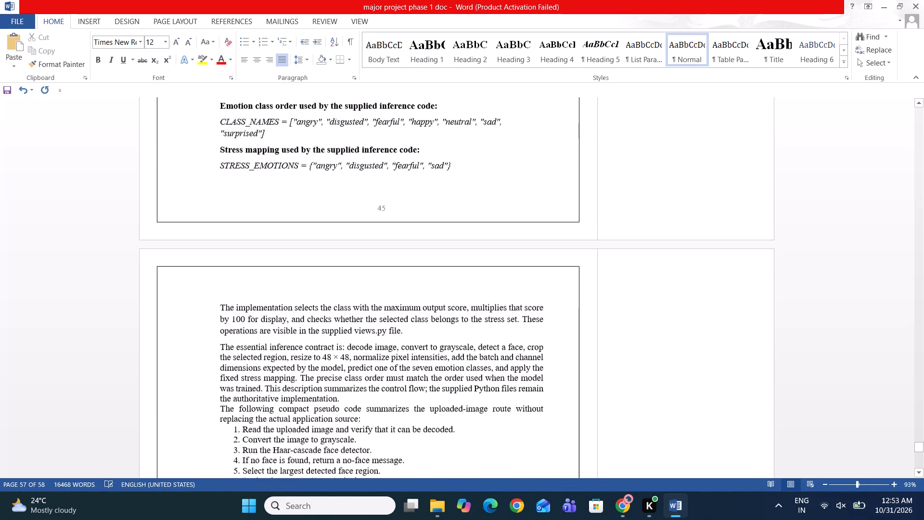
scroll(334, 418, "up", 6)
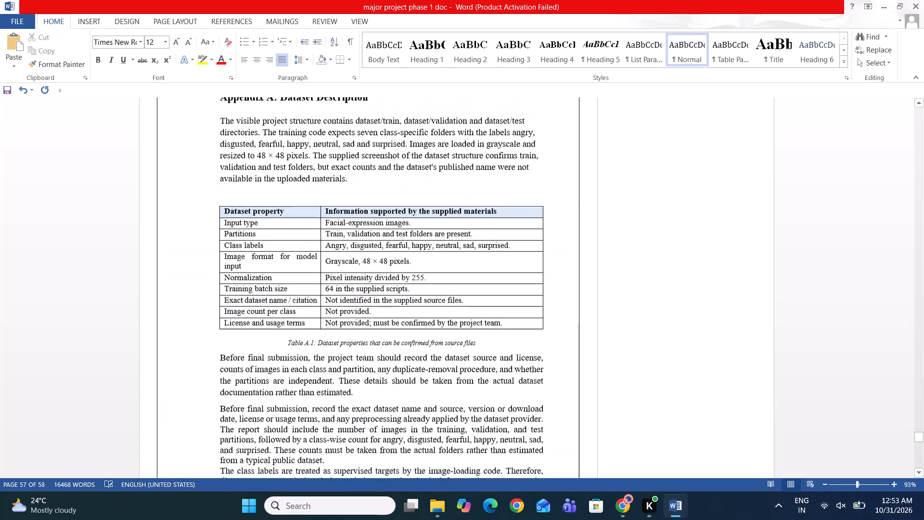
scroll(334, 418, "up", 5)
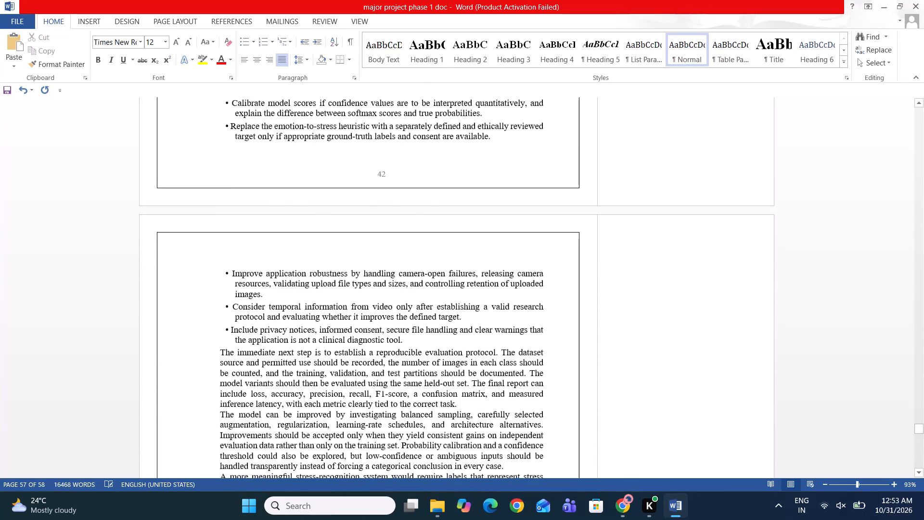
scroll(334, 418, "up", 2)
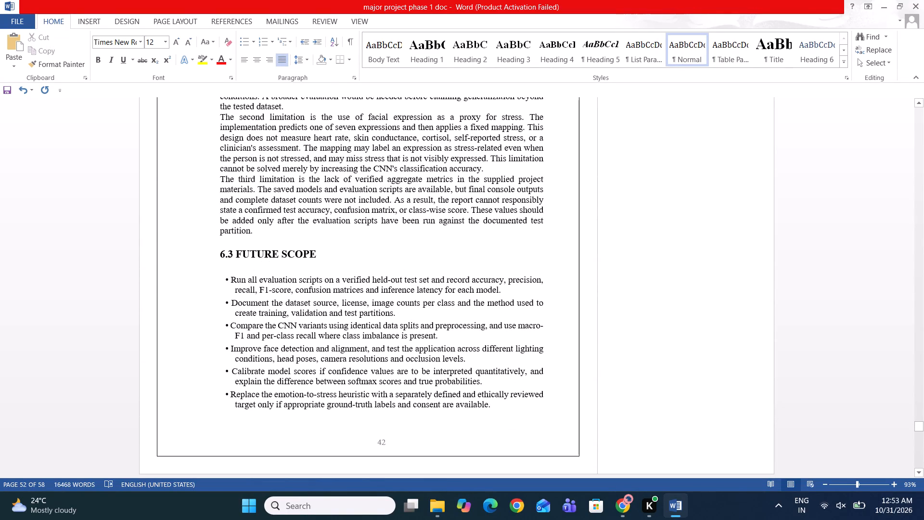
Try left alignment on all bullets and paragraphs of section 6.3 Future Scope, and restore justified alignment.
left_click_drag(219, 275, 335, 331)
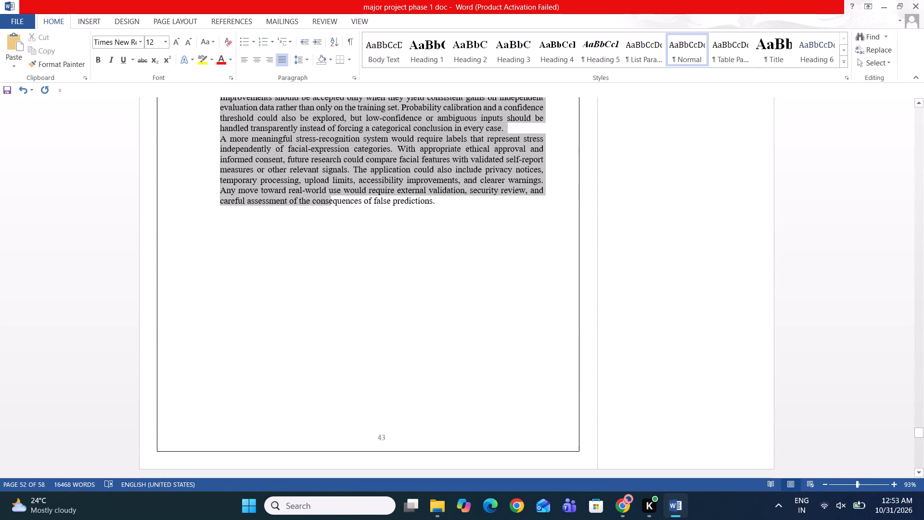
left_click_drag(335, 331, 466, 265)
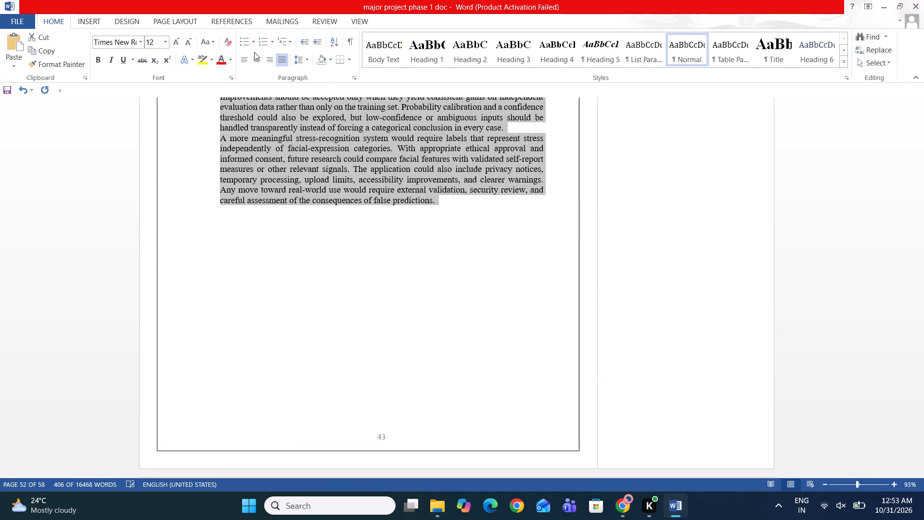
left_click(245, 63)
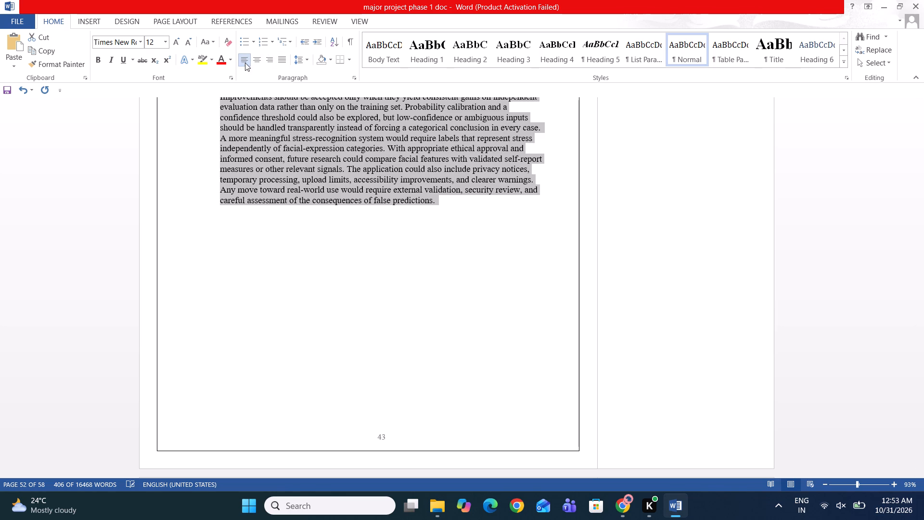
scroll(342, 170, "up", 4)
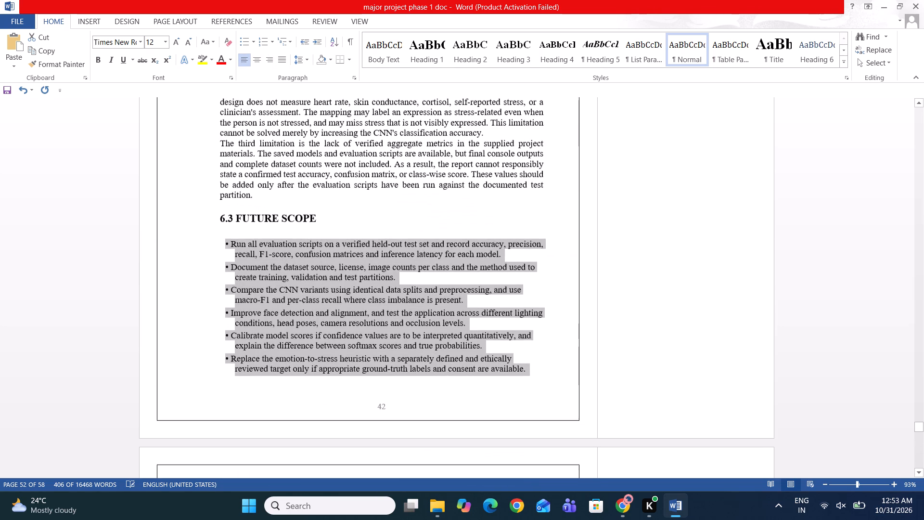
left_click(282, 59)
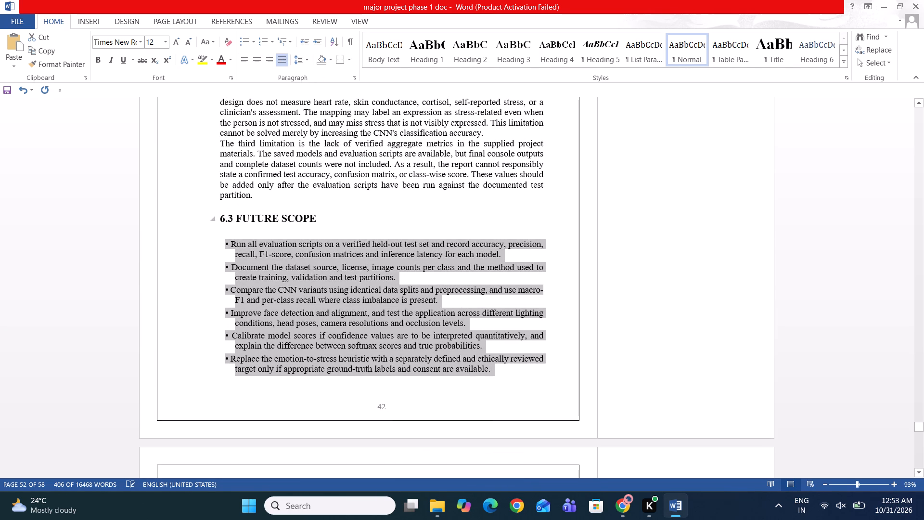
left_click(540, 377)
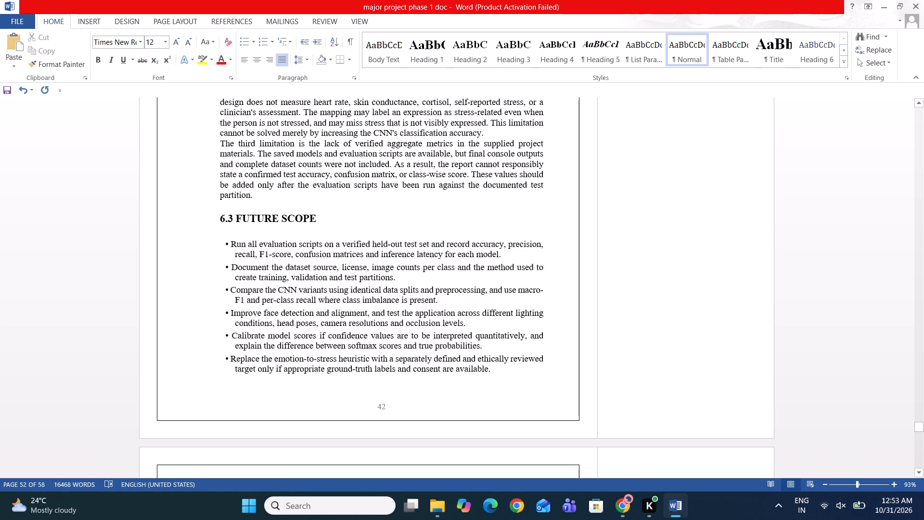
Copy the last two bullets of section 6.3 Future Scope and paste them below its final paragraph, after a blank line.
scroll(540, 377, "down", 4)
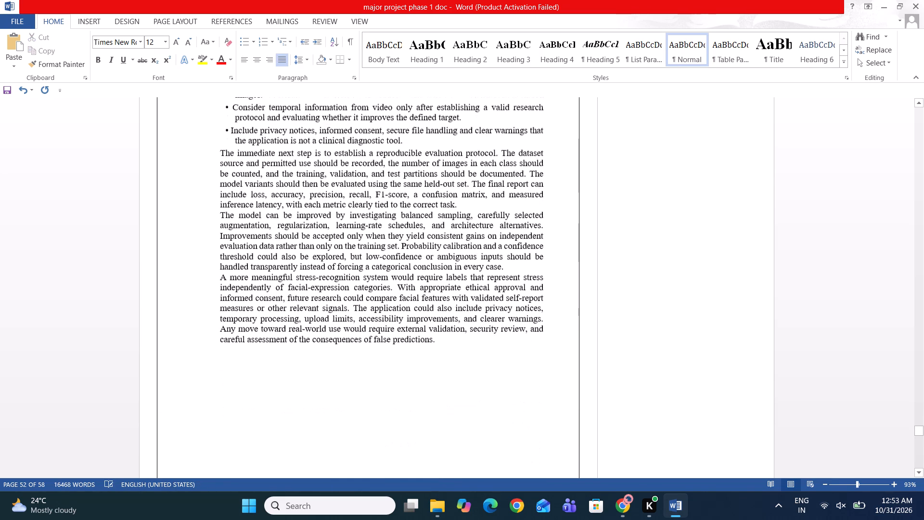
scroll(540, 377, "down", 3)
scroll(540, 377, "up", 2)
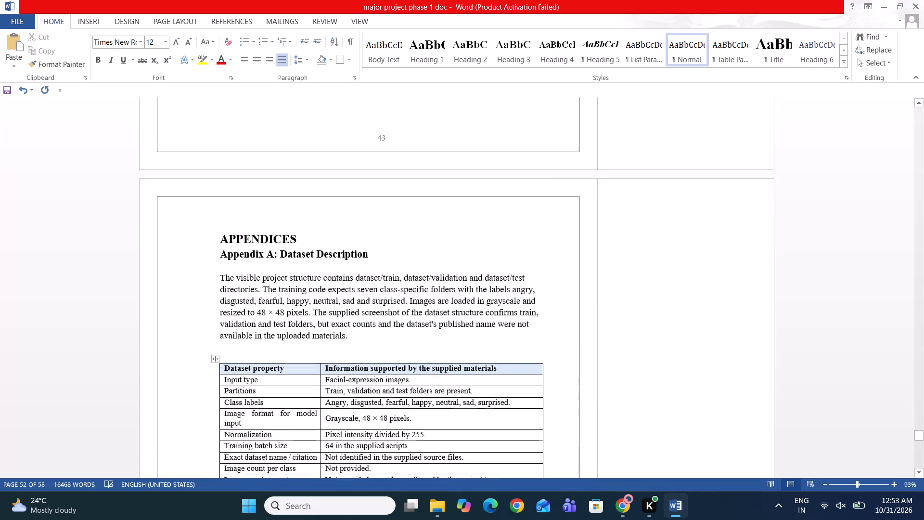
scroll(540, 377, "up", 3)
scroll(454, 220, "up", 1)
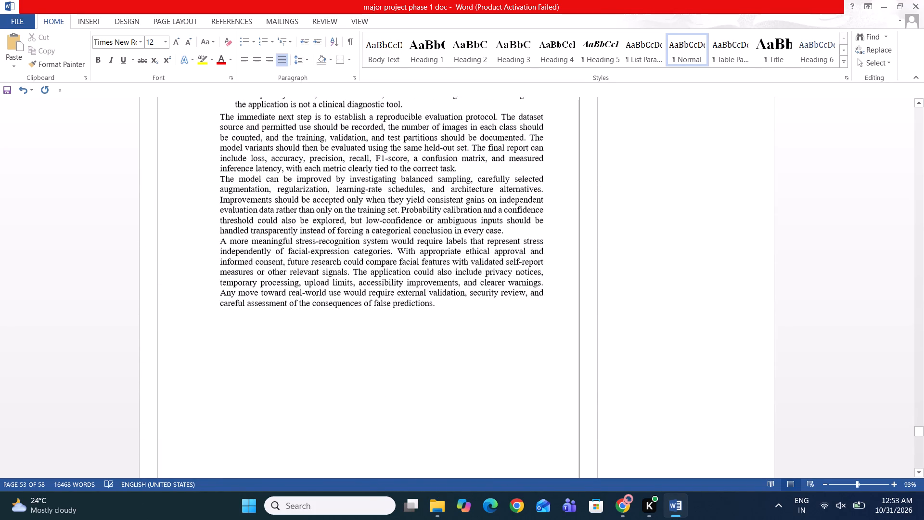
scroll(454, 220, "up", 1)
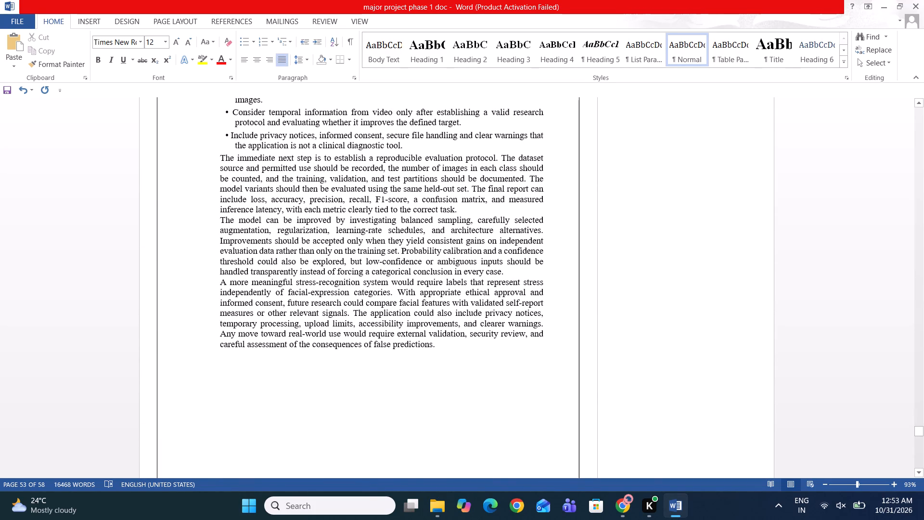
left_click_drag(220, 115, 411, 149)
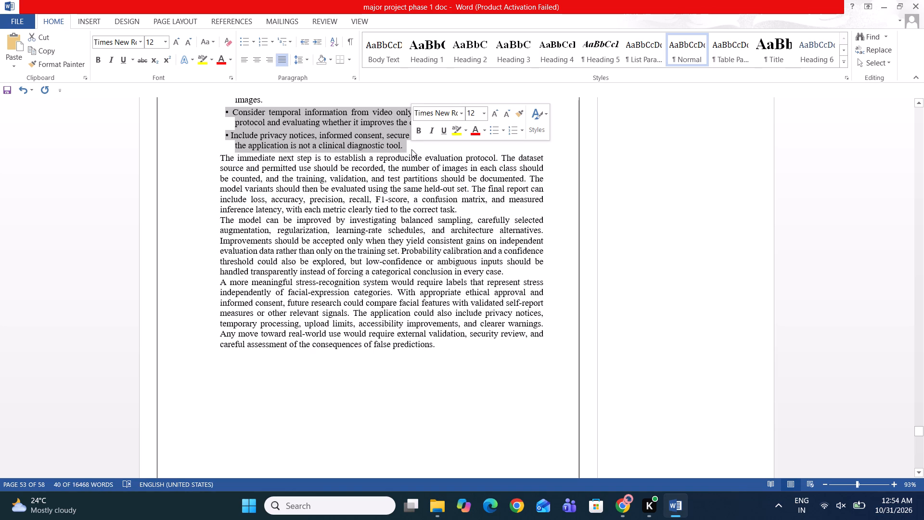
key("ctrl+c")
key("ctrl+c")
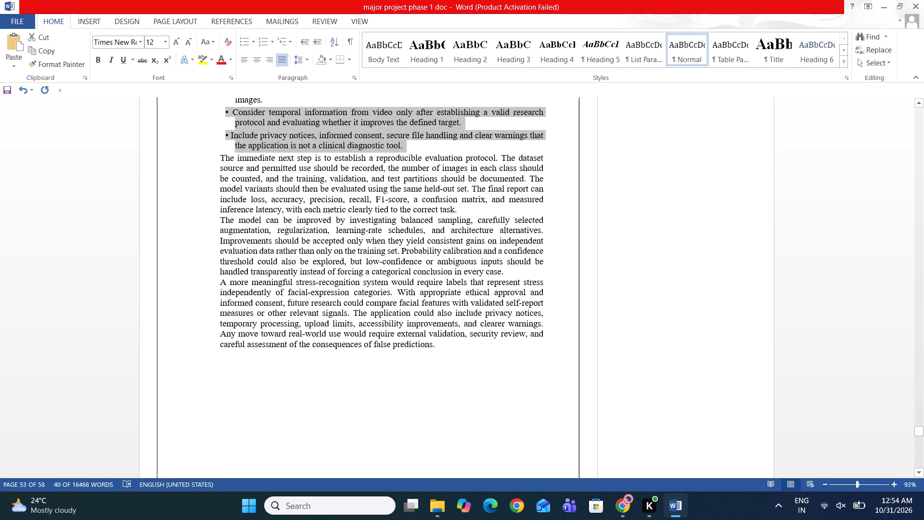
left_click(490, 179)
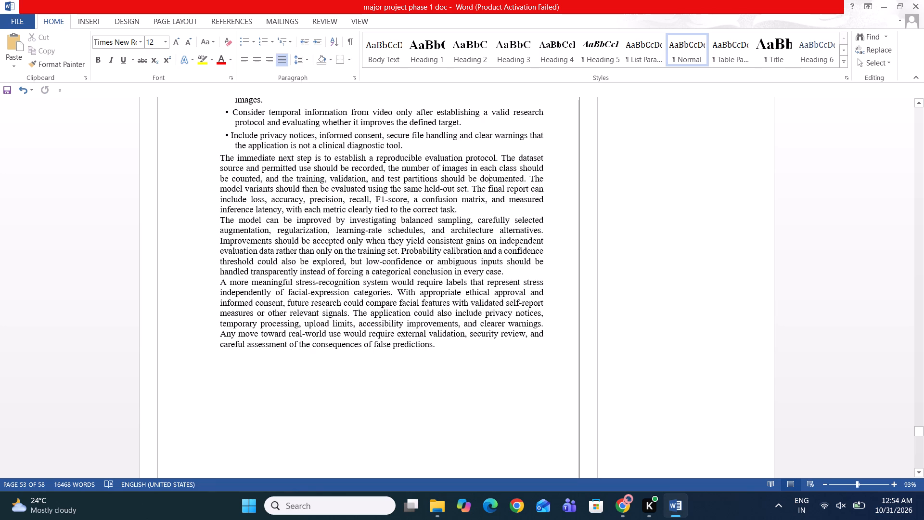
left_click(465, 345)
key("Return")
key("Return")
key("ctrl+v")
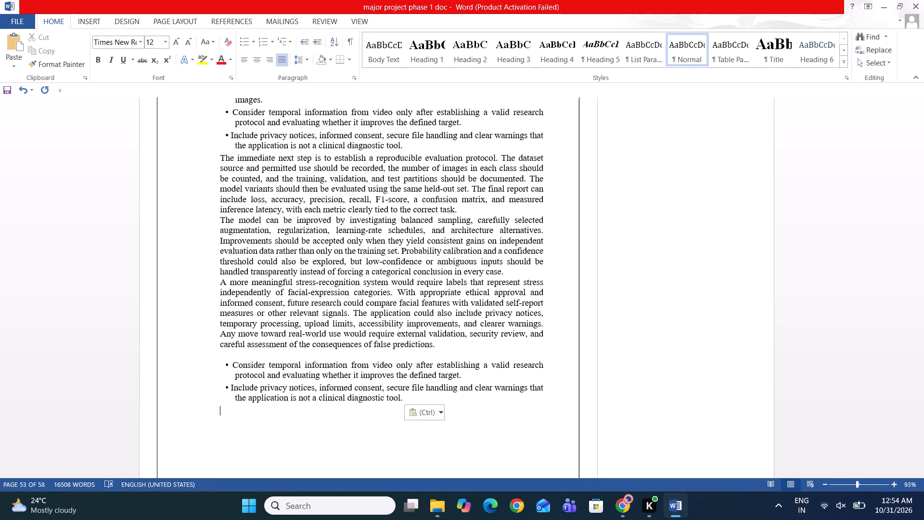
Remove the hanging indent from the pasted bullet that begins "Include privacy notices".
left_click(456, 304)
key("Up")
key("Left")
scroll(454, 283, "down", 1)
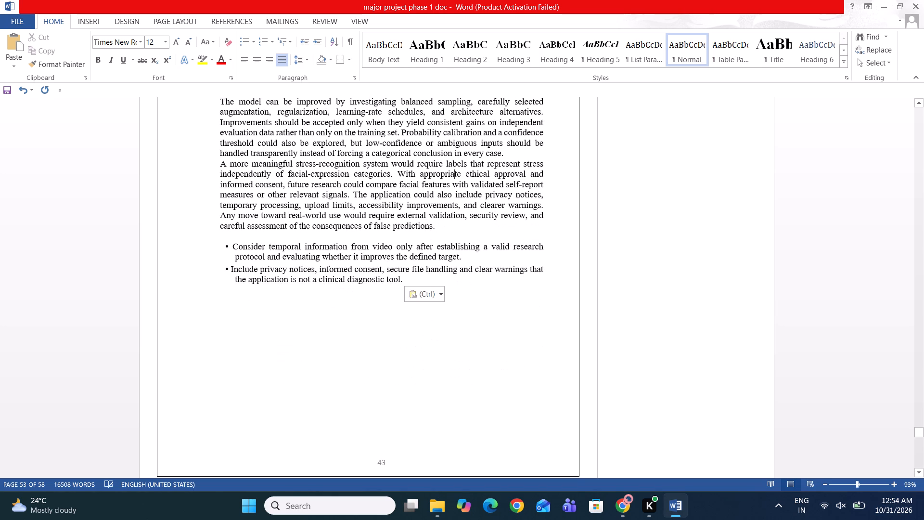
left_click(354, 256)
left_click(223, 267)
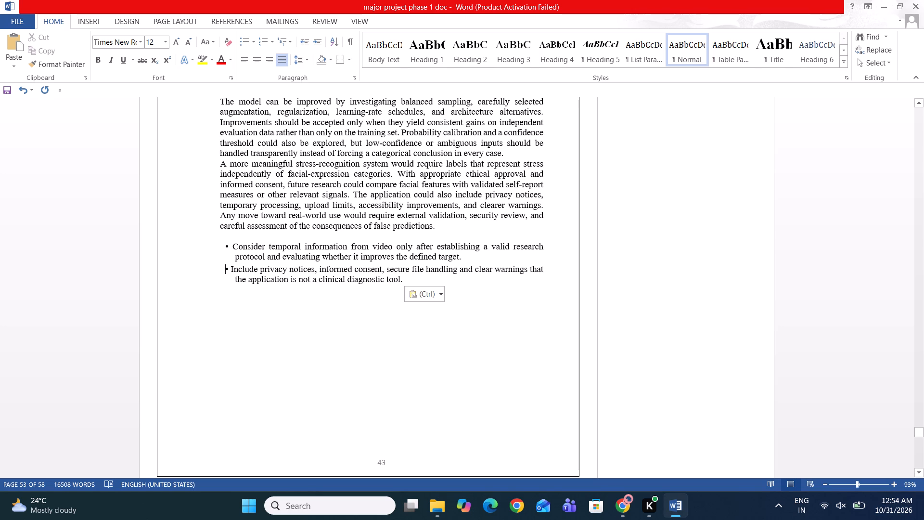
key("BackSpace")
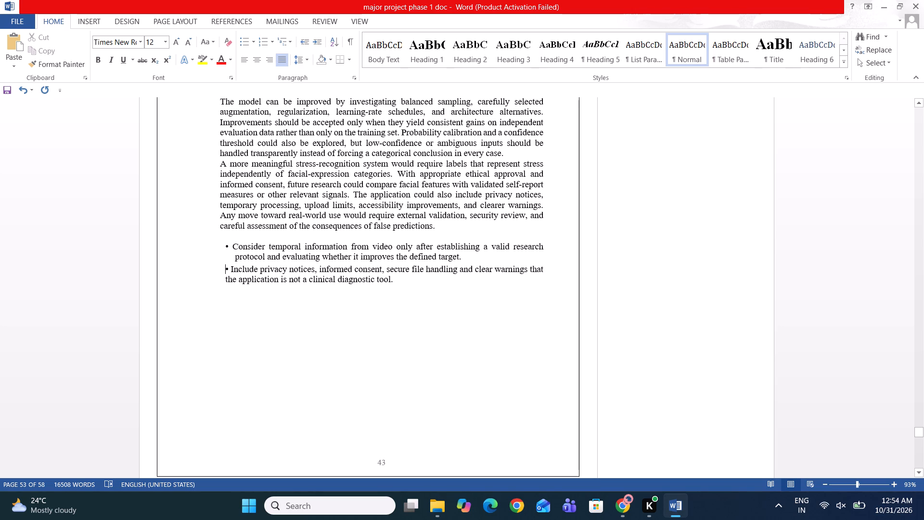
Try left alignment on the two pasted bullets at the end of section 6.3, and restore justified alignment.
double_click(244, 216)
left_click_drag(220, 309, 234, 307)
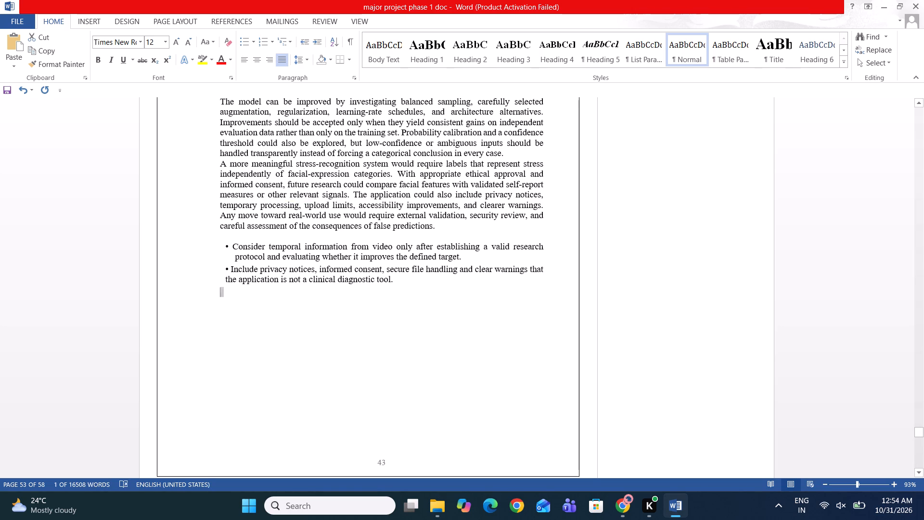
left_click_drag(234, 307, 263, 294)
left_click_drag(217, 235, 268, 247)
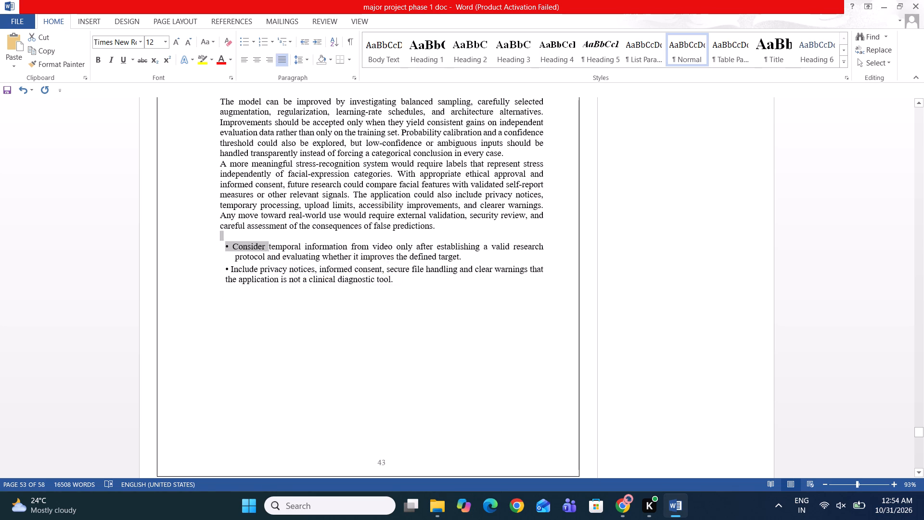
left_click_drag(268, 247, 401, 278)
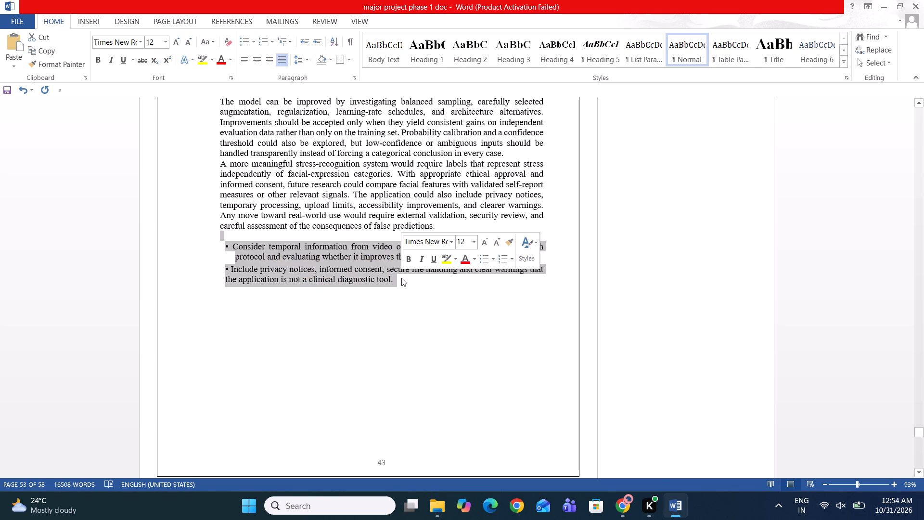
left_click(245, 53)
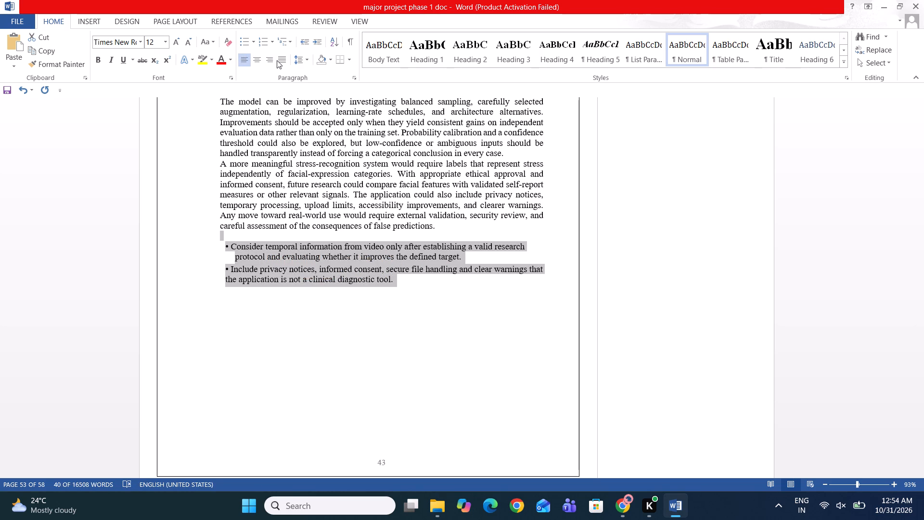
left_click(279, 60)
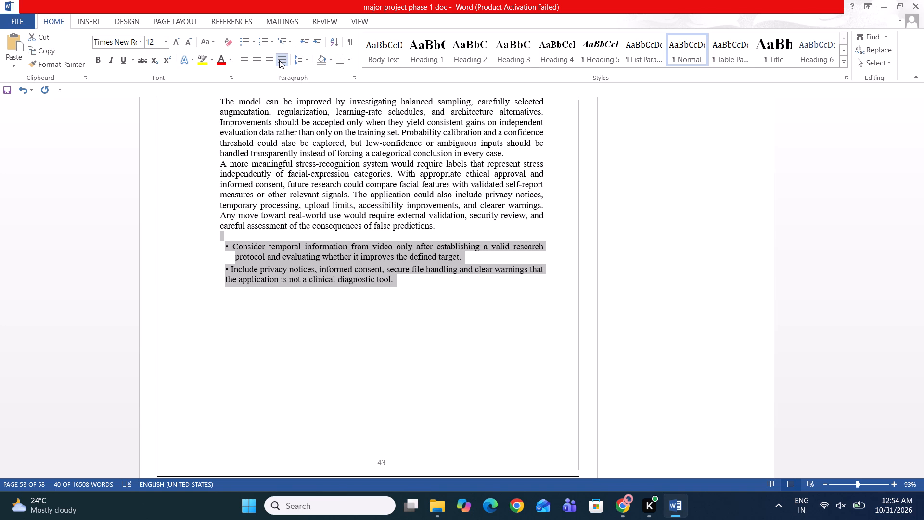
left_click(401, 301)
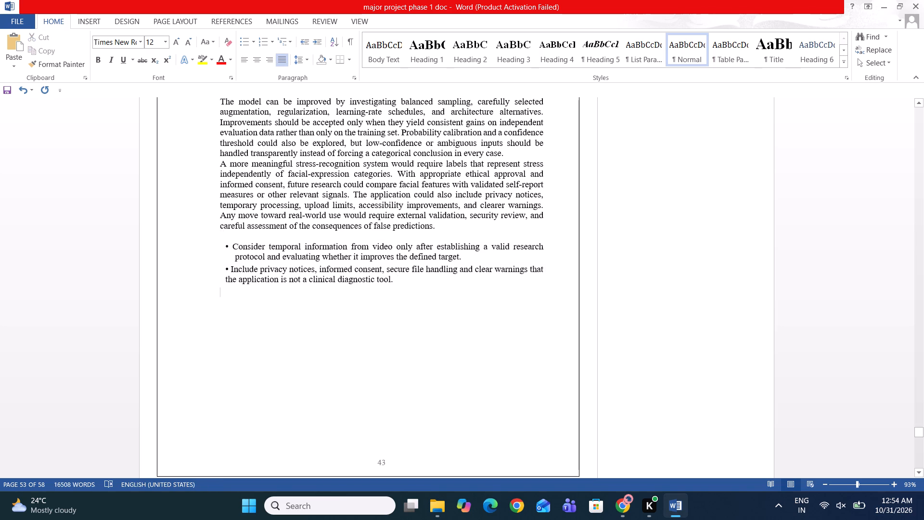
Check the font and size of the report title, the italic submission line and the degree line on the title page.
scroll(401, 301, "up", 10)
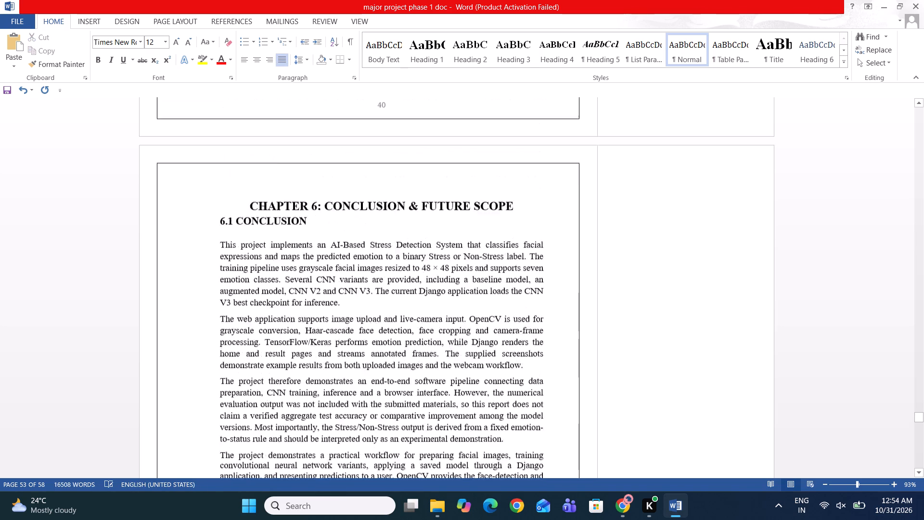
scroll(401, 301, "up", 15)
scroll(401, 301, "up", 8)
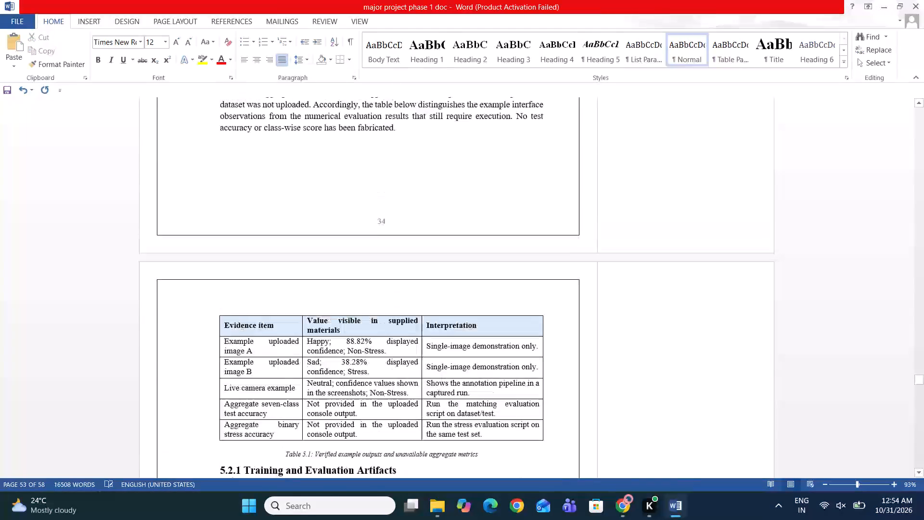
scroll(401, 301, "up", 11)
scroll(401, 301, "right", 1)
scroll(401, 301, "up", 5)
scroll(401, 301, "right", 1)
scroll(401, 301, "up", 3)
scroll(401, 301, "right", 1)
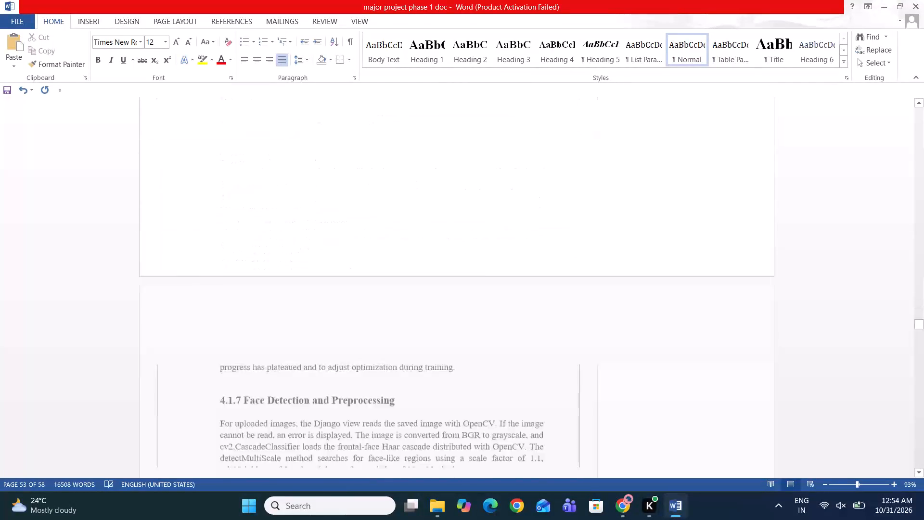
scroll(401, 301, "up", 20)
scroll(401, 301, "up", 20)
scroll(401, 301, "up", 3)
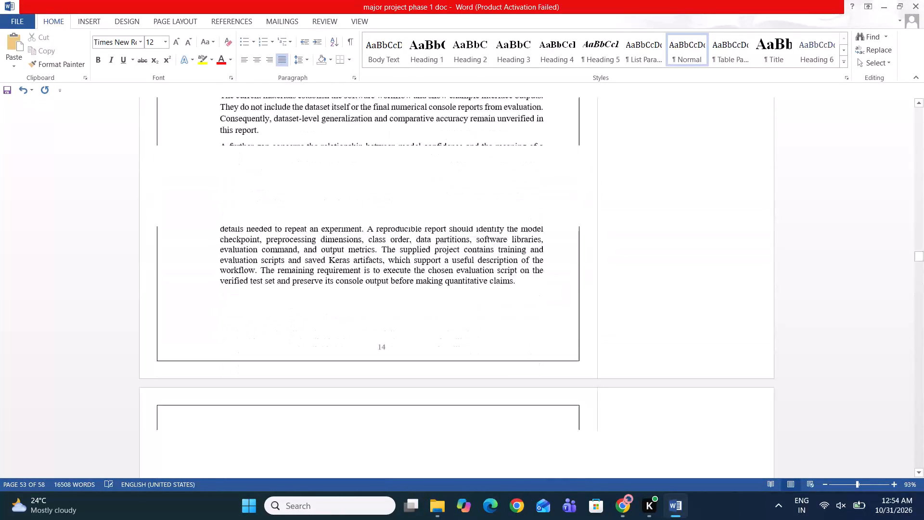
scroll(400, 392, "up", 11)
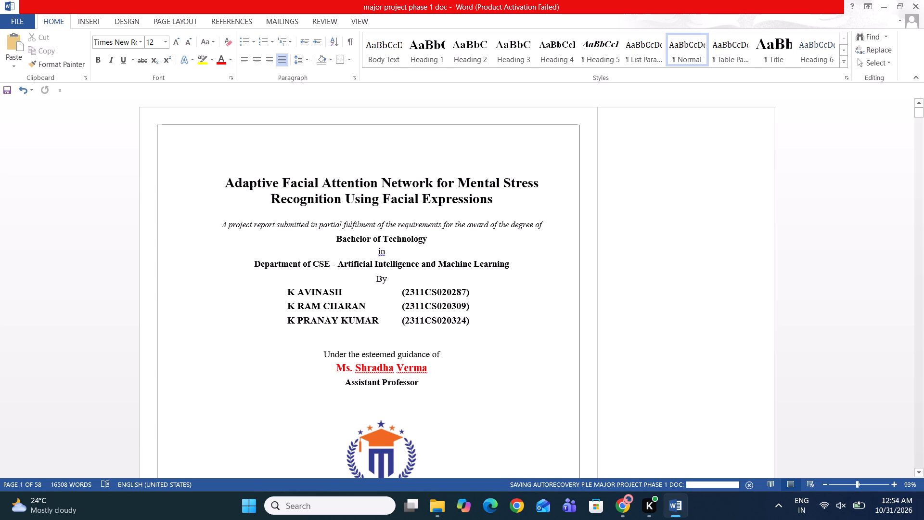
left_click_drag(228, 178, 501, 179)
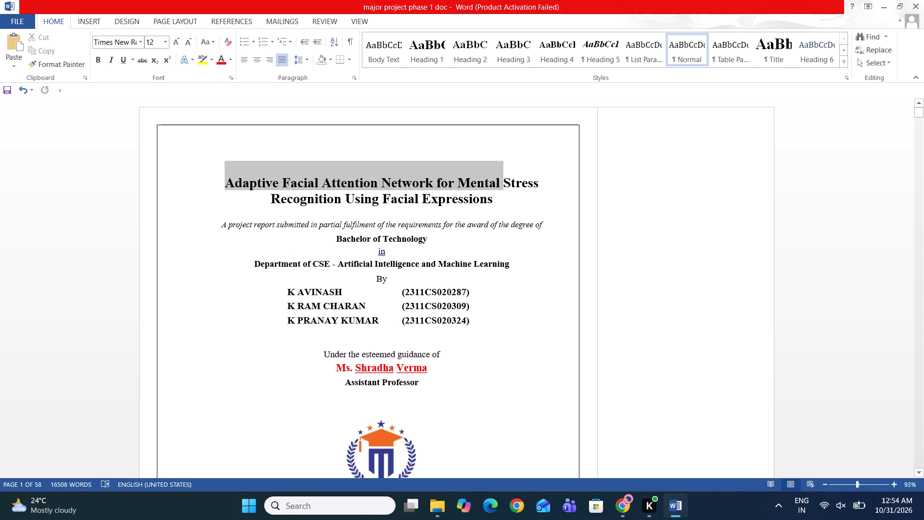
left_click_drag(501, 179, 503, 206)
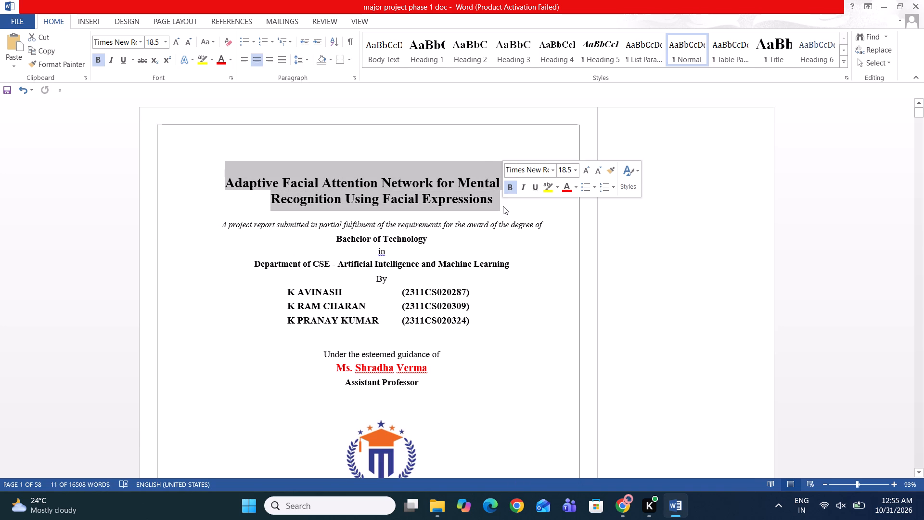
triple_click(474, 230)
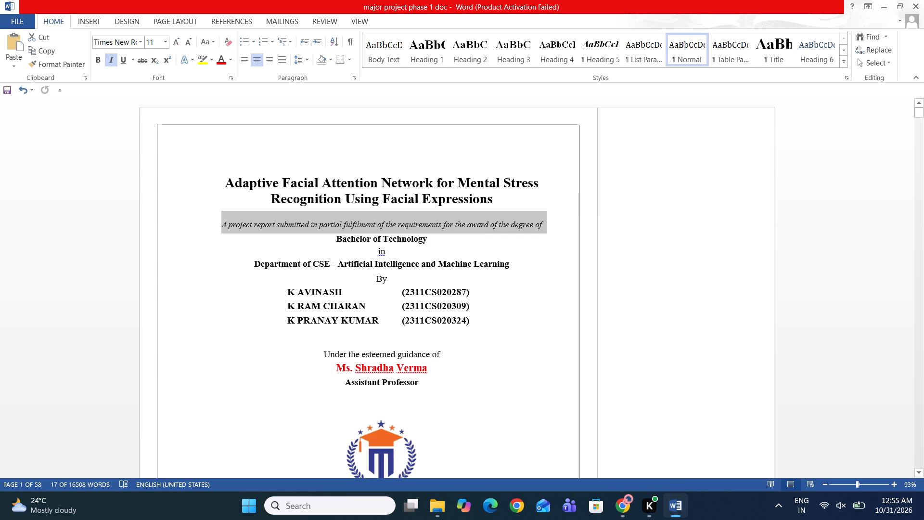
triple_click(384, 238)
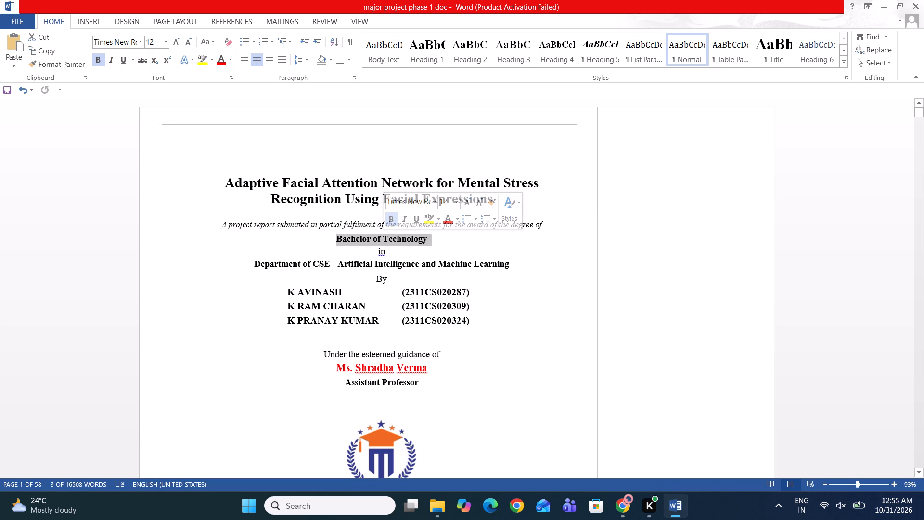
Accept the grammar suggestion "In" for the flagged word between the degree and department lines on the title page.
right_click(378, 254)
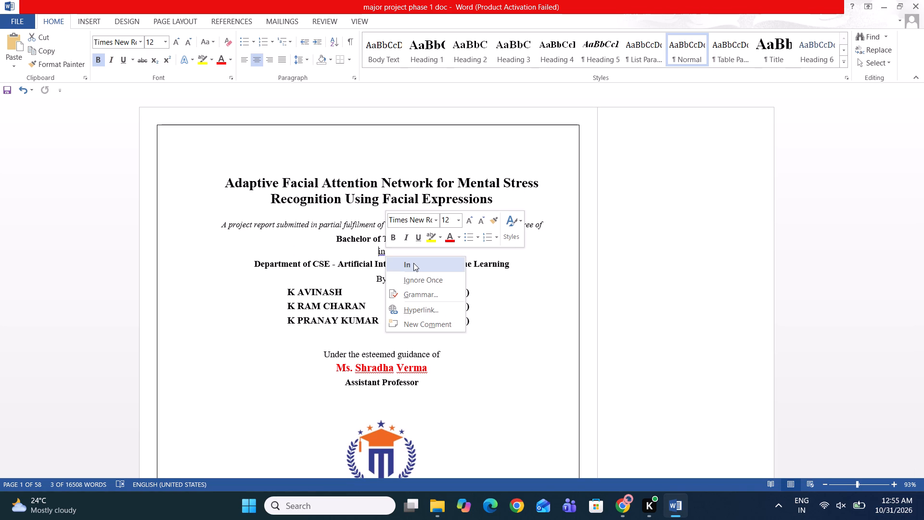
left_click(415, 263)
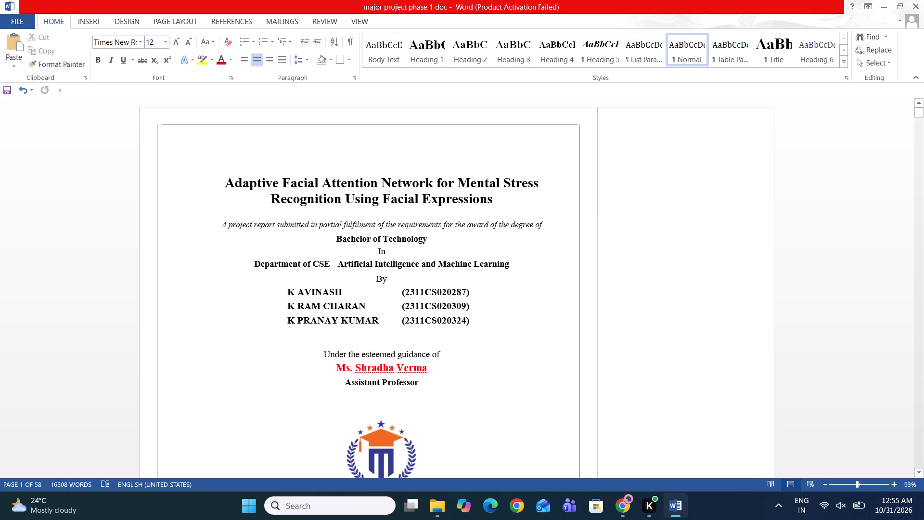
Check the font and size of the department line and the student name lines on the title page.
triple_click(372, 266)
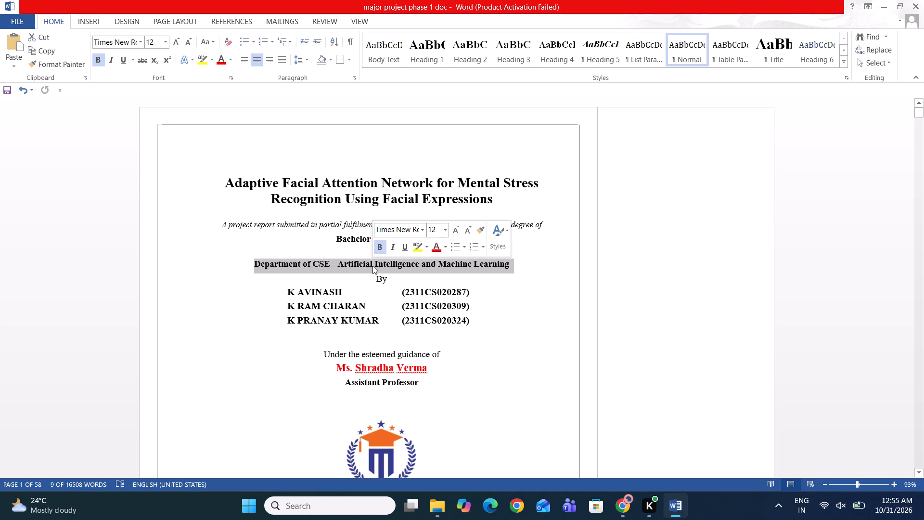
triple_click(335, 289)
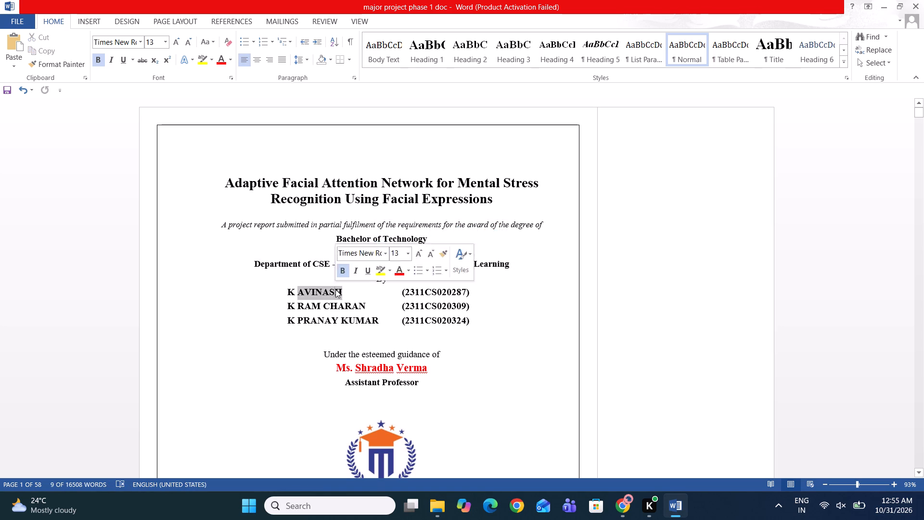
triple_click(340, 307)
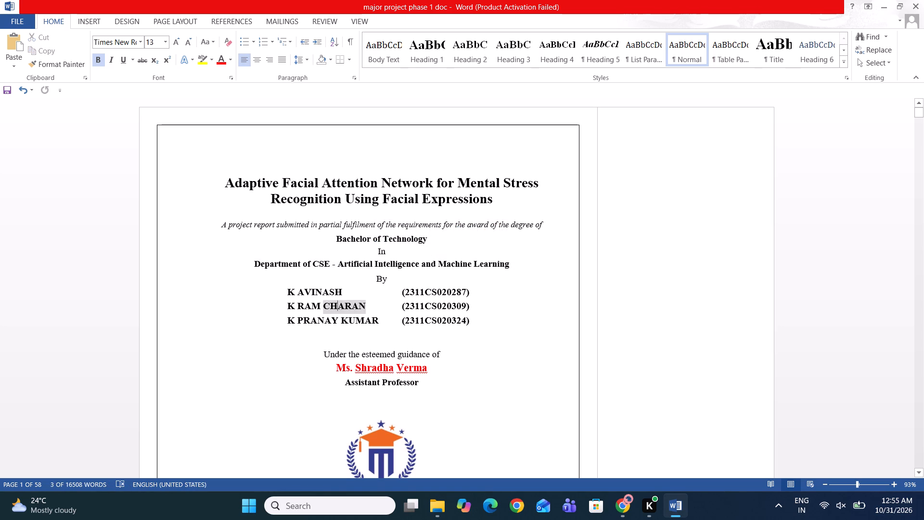
double_click(343, 318)
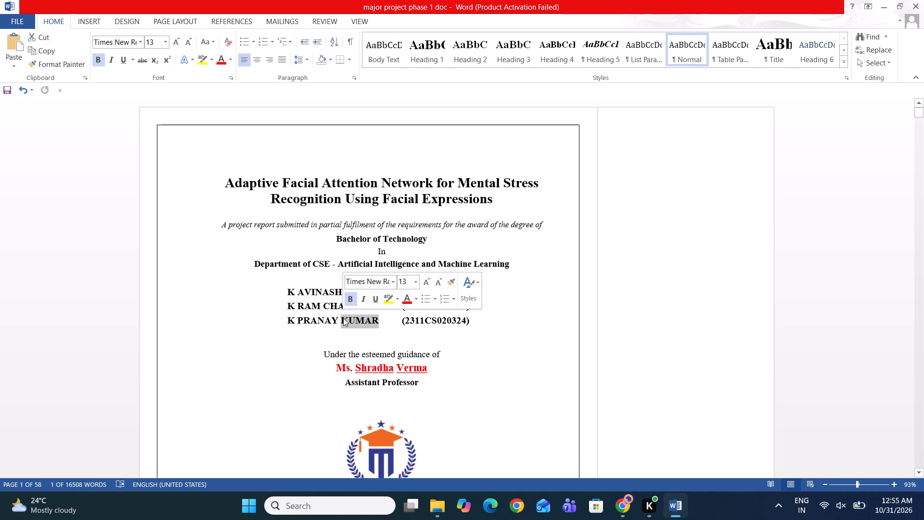
Change the project guide's title before the name on the title page to "Dr.".
scroll(343, 318, "down", 1)
left_click(355, 327)
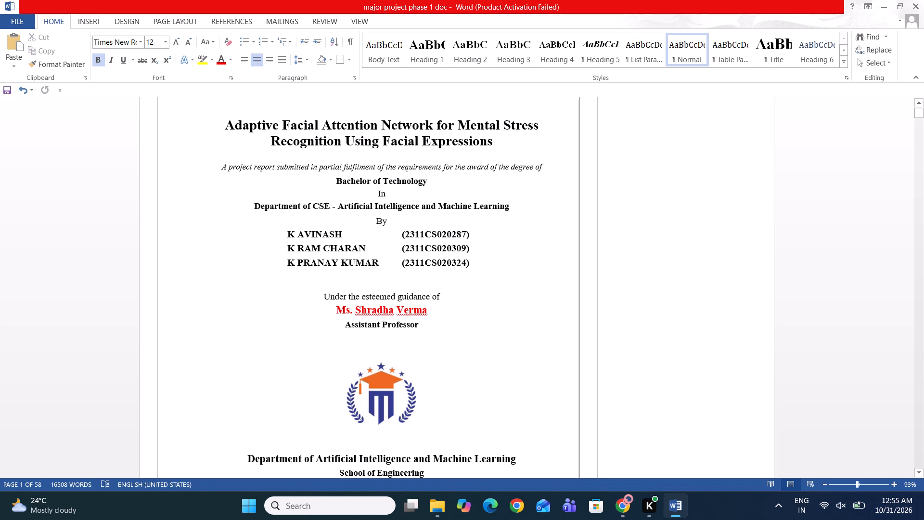
left_click(348, 309)
key("BackSpace")
key("BackSpace")
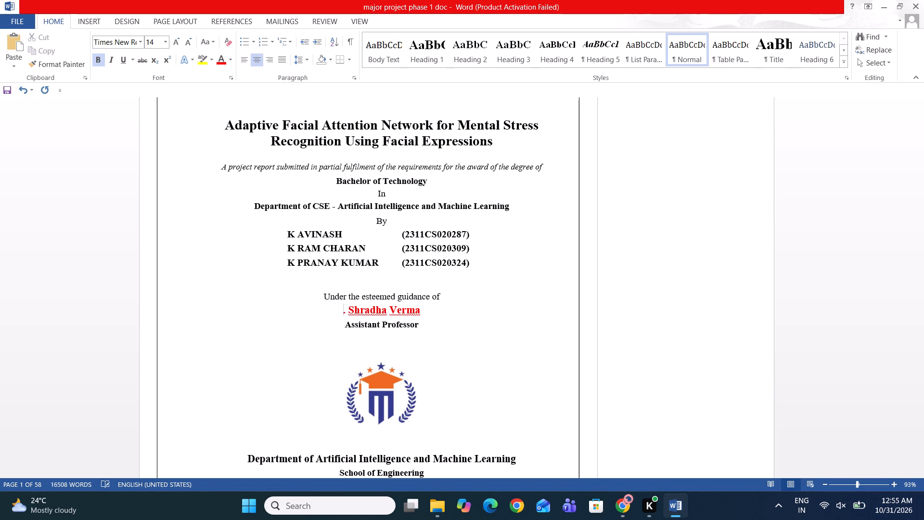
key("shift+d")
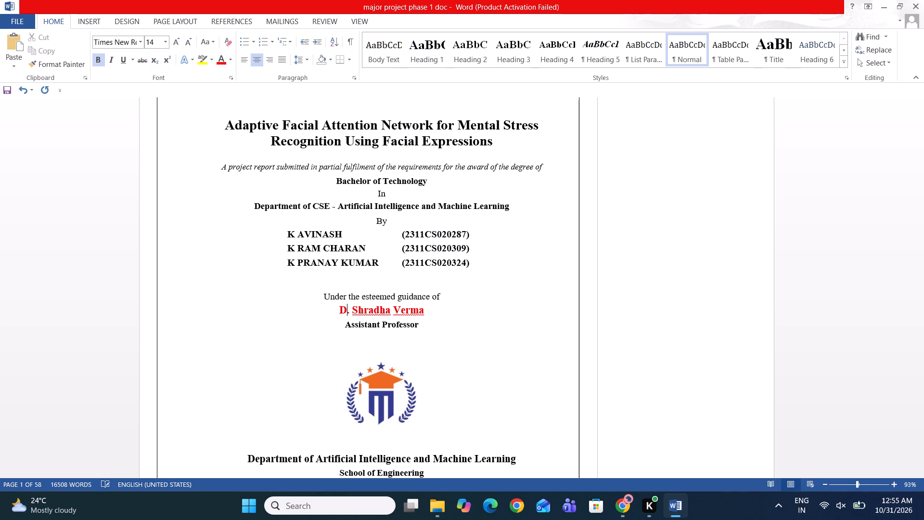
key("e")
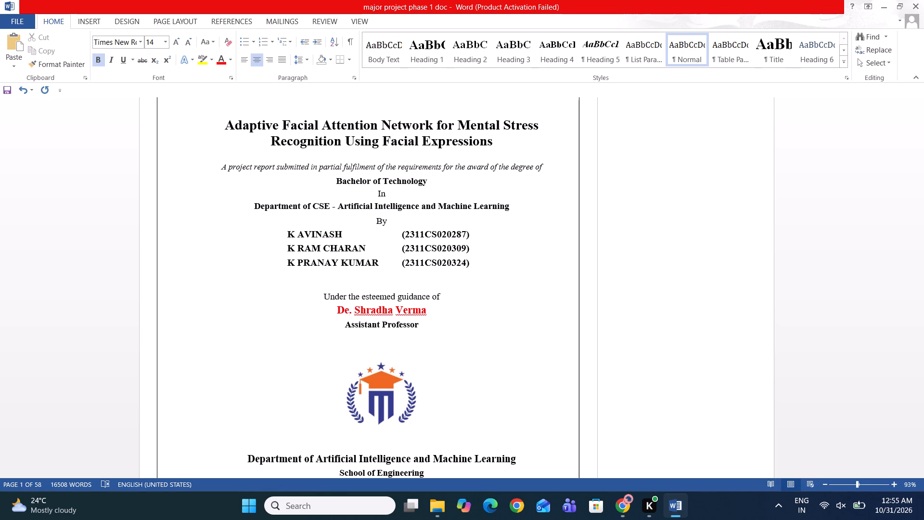
key("BackSpace")
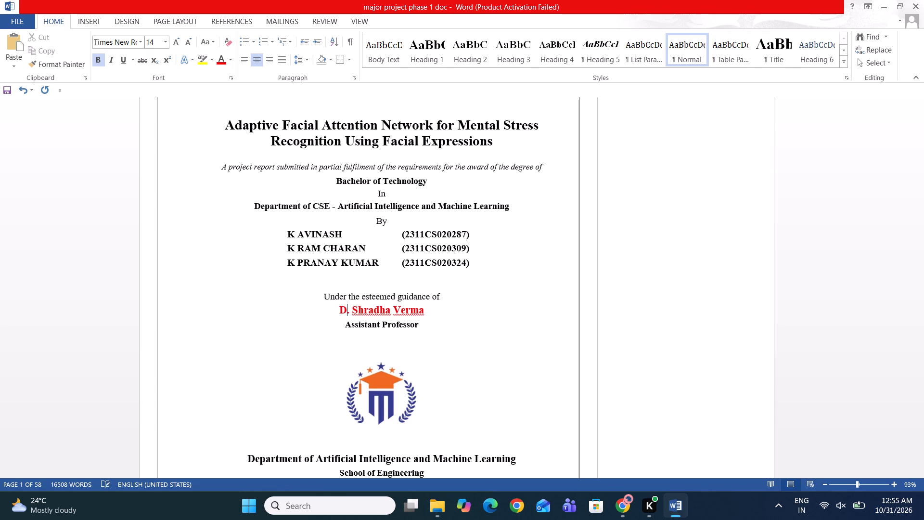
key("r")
Ignore all spelling flags for the word "Maisammaguda" in the university address line on the title page.
scroll(348, 309, "down", 1)
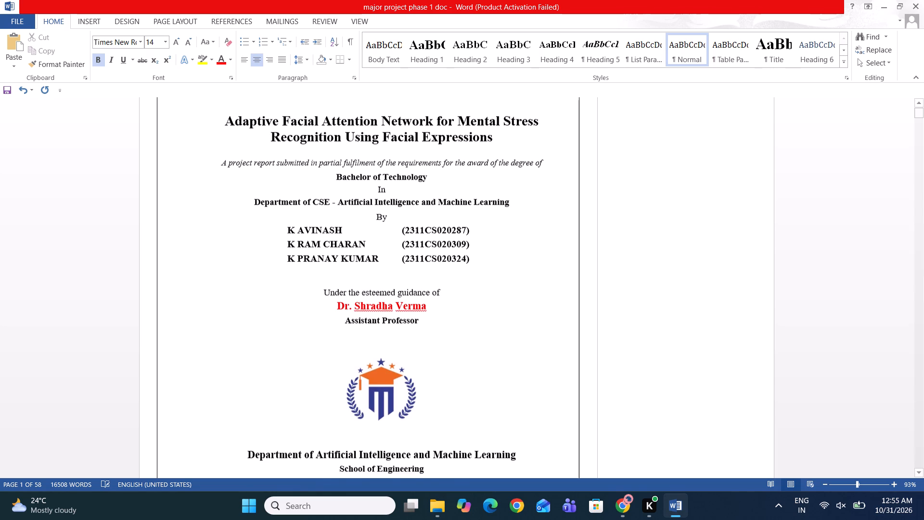
scroll(348, 309, "down", 3)
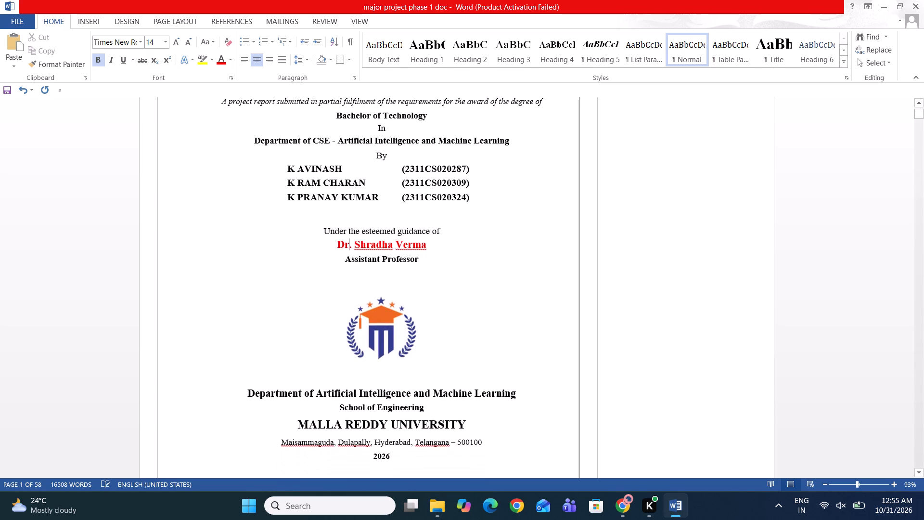
scroll(347, 356, "down", 1)
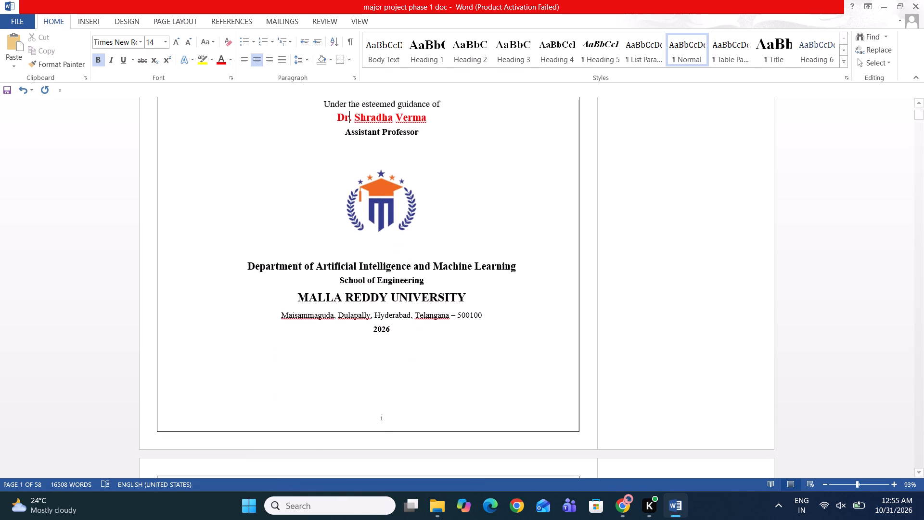
right_click(288, 305)
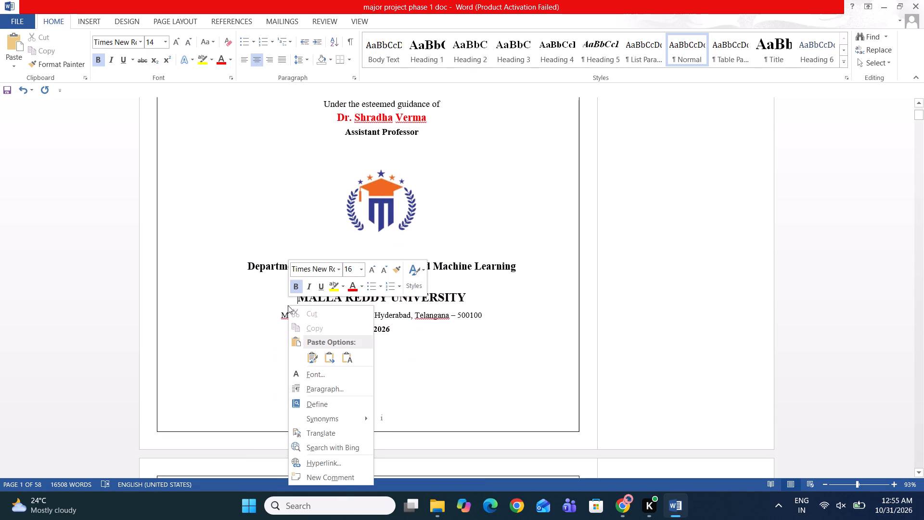
left_click_drag(254, 325, 291, 319)
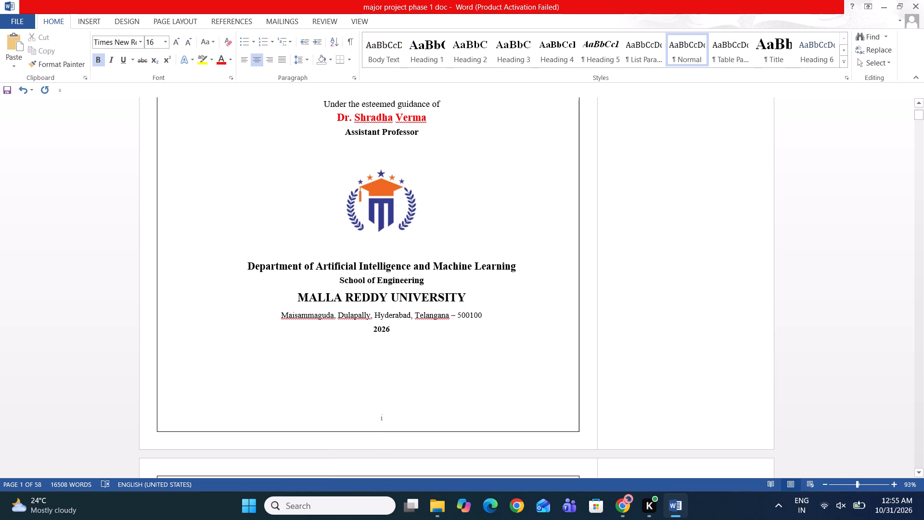
right_click(291, 319)
left_click(380, 348)
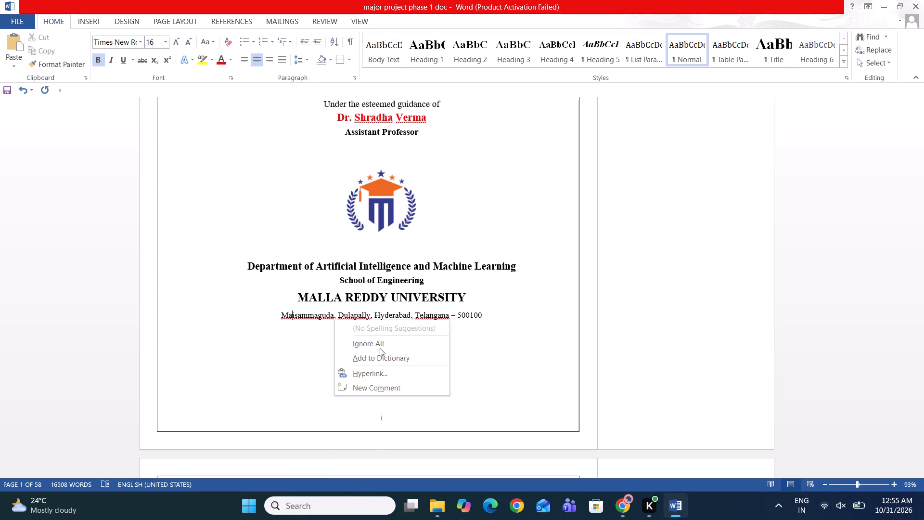
In the title page's university location line, add a space after "Maisammaguda" and ignore all spelling flags on "Dulapally" and "Telangana".
key("space")
right_click(349, 310)
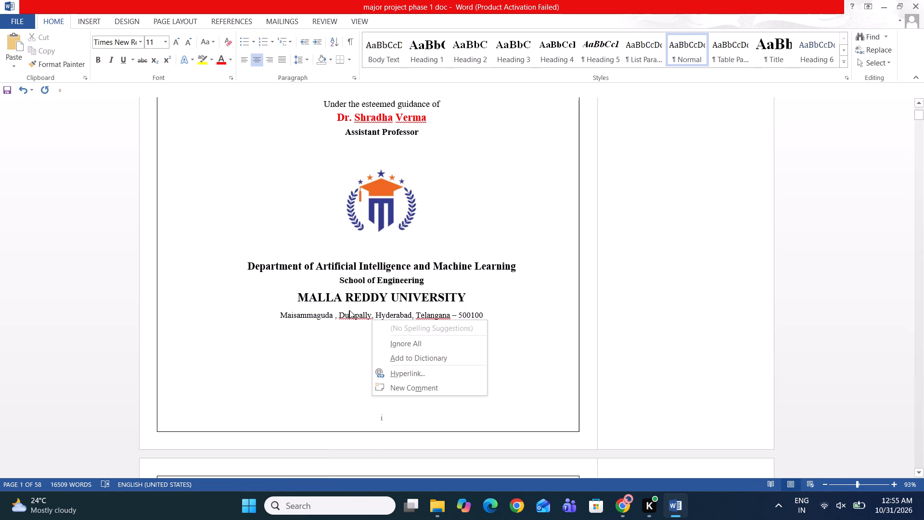
left_click(434, 348)
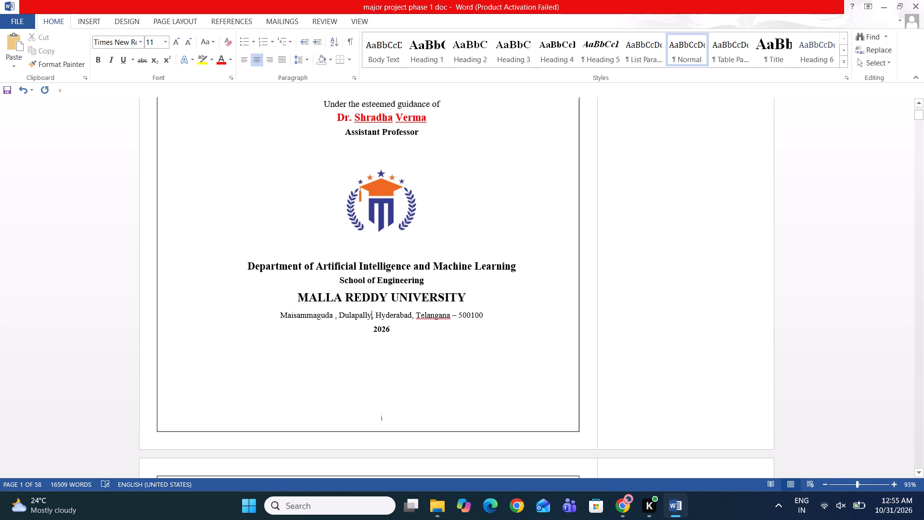
right_click(446, 312)
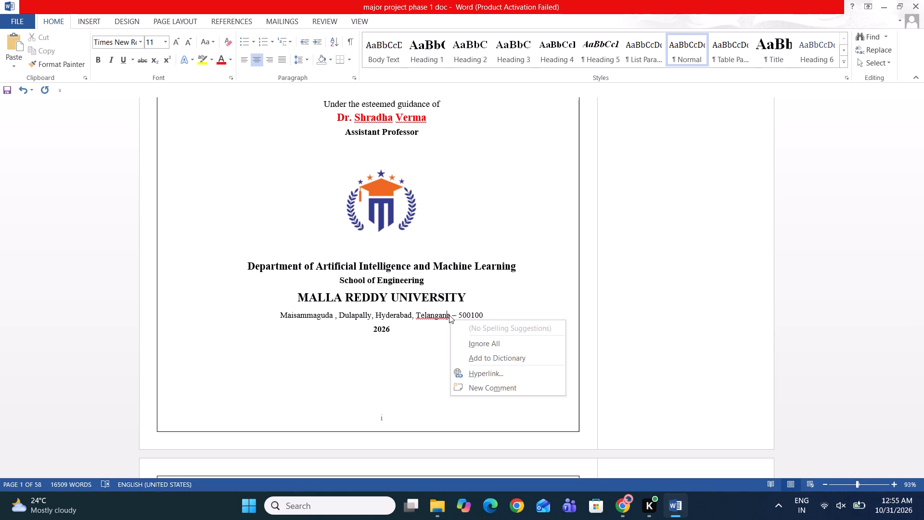
left_click(481, 340)
In the Certificate paragraph, add a space after the first student's name and ignore all spelling flags on the first two students' names.
scroll(405, 345, "down", 1)
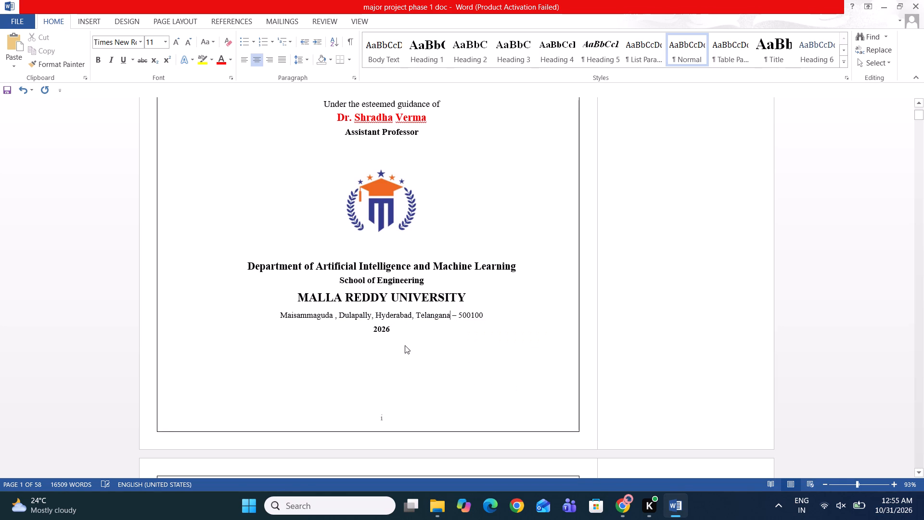
scroll(405, 345, "down", 2)
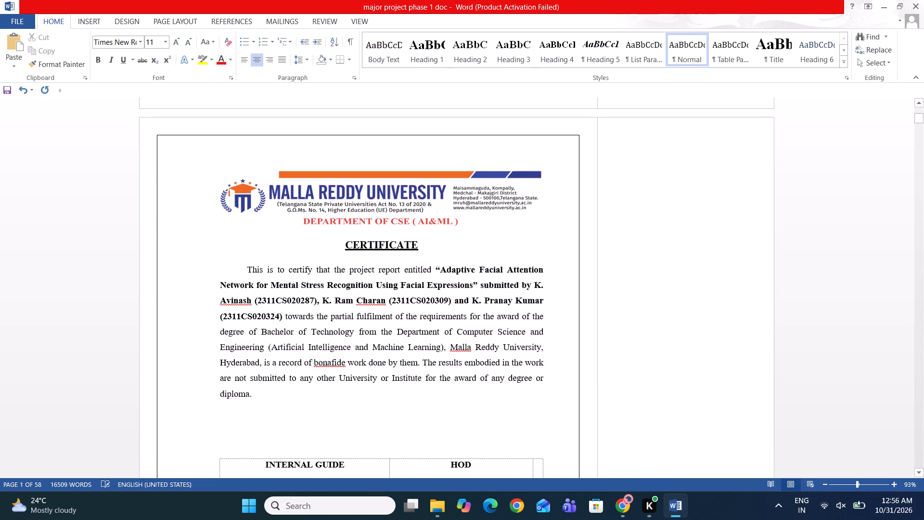
right_click(244, 295)
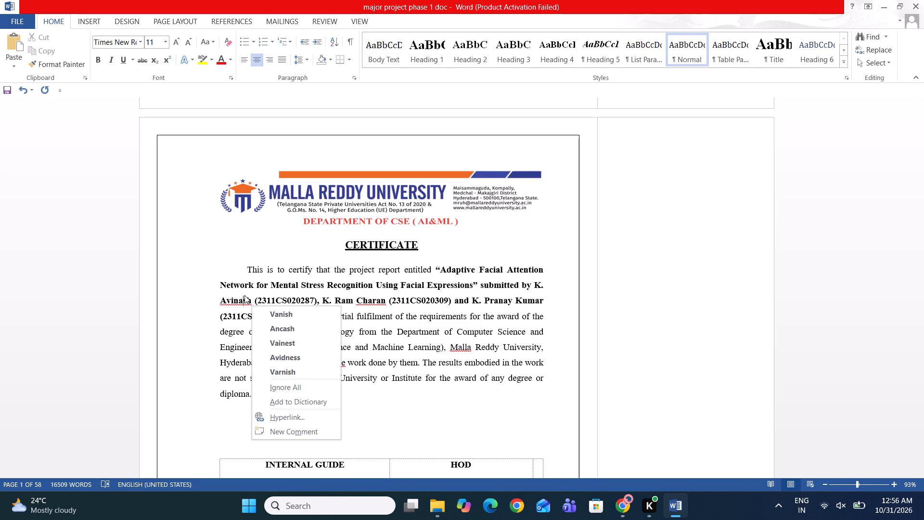
left_click(254, 298)
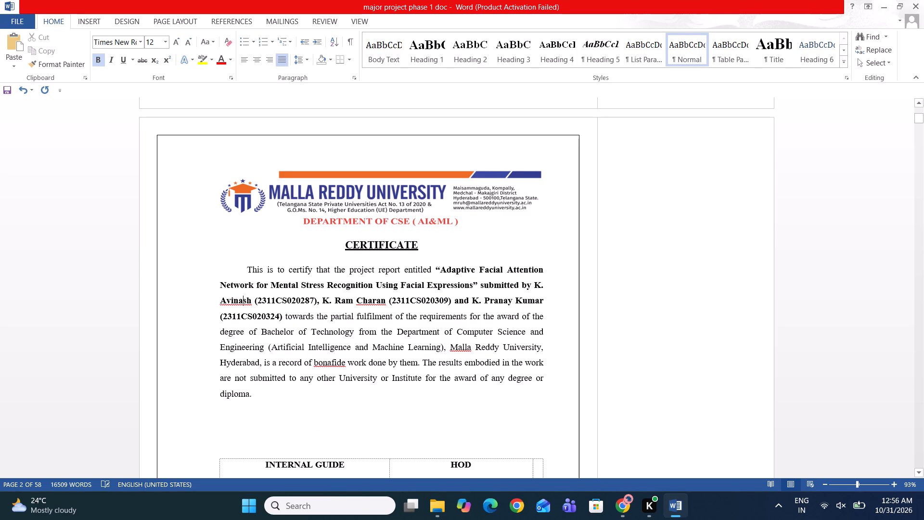
left_click(251, 300)
key("space")
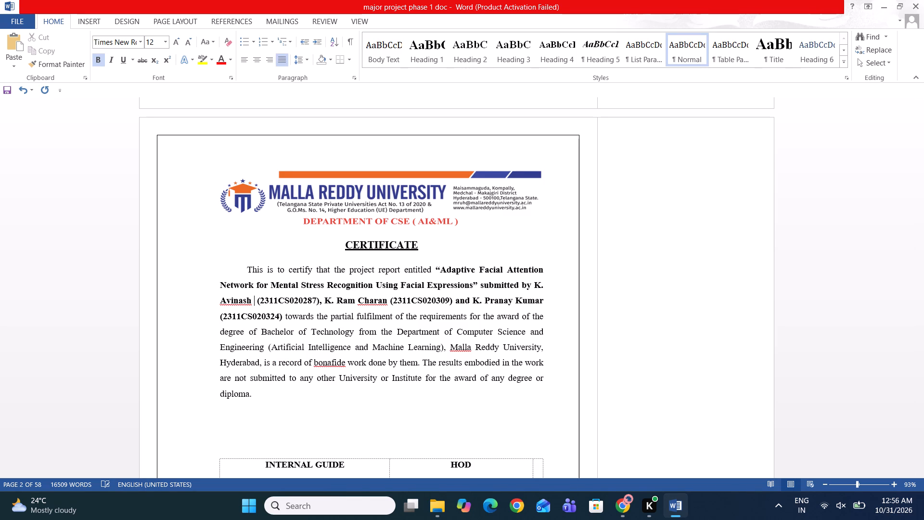
left_click(232, 300)
right_click(232, 300)
left_click(287, 388)
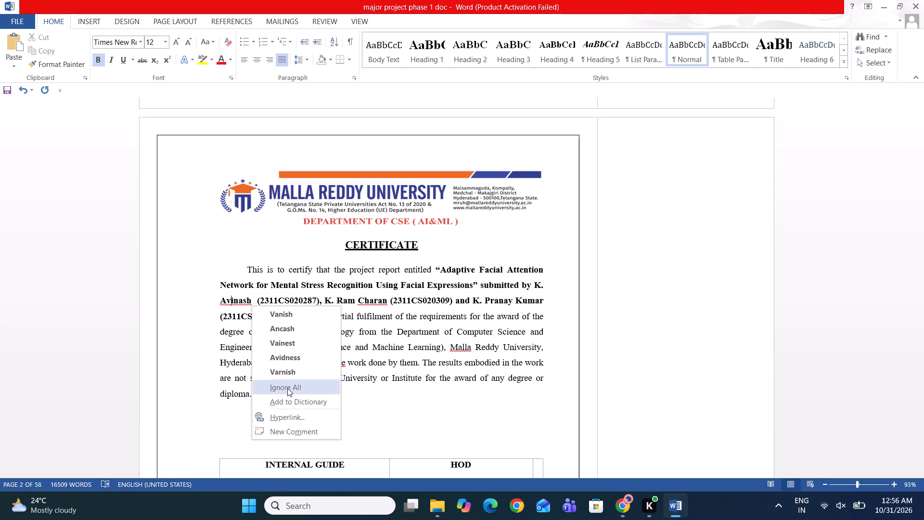
right_click(377, 298)
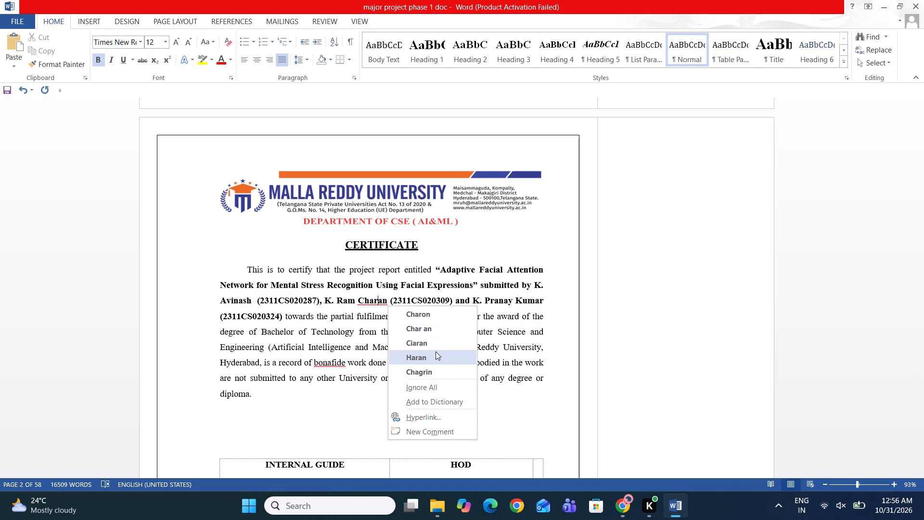
left_click(436, 387)
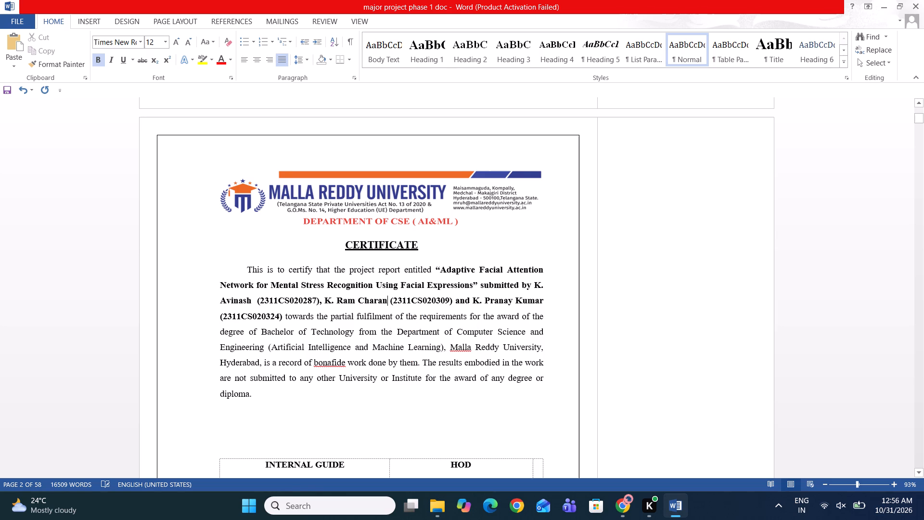
Ignore all spelling flags on "Malla" and "bonafide" in the Certificate paragraph.
right_click(462, 346)
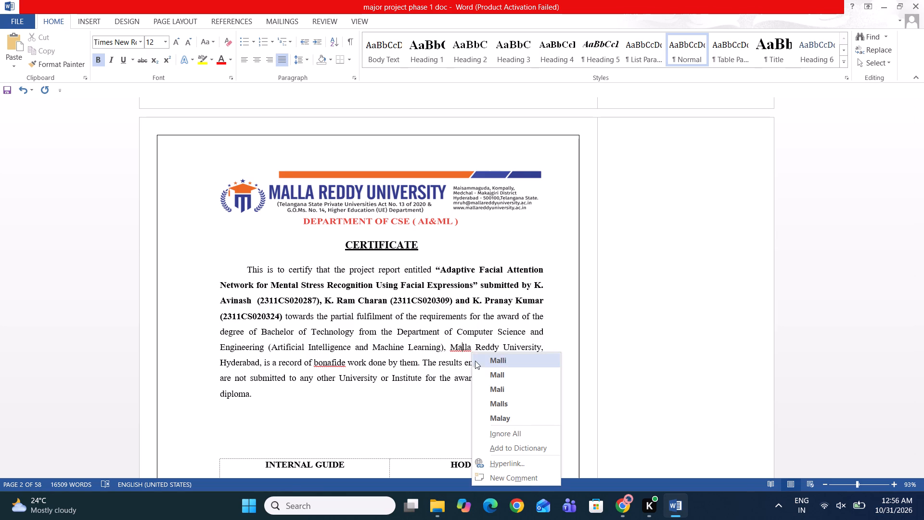
left_click(505, 437)
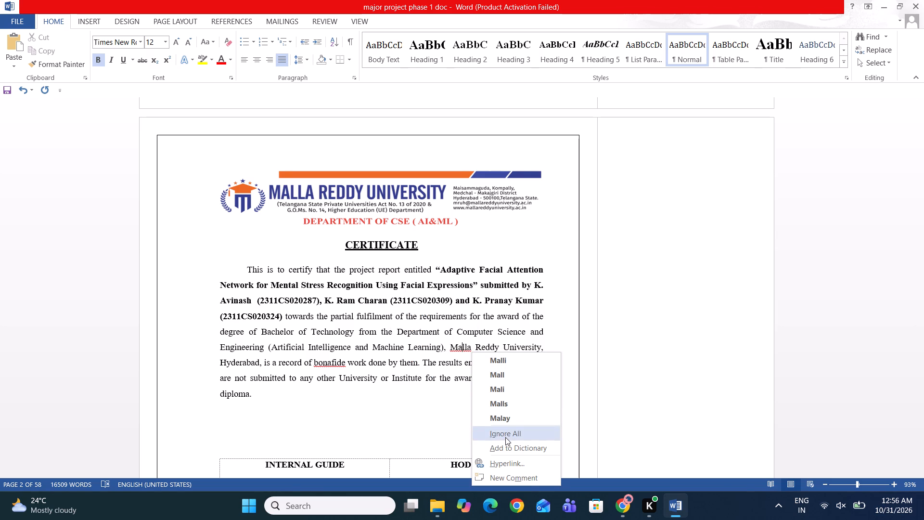
right_click(335, 362)
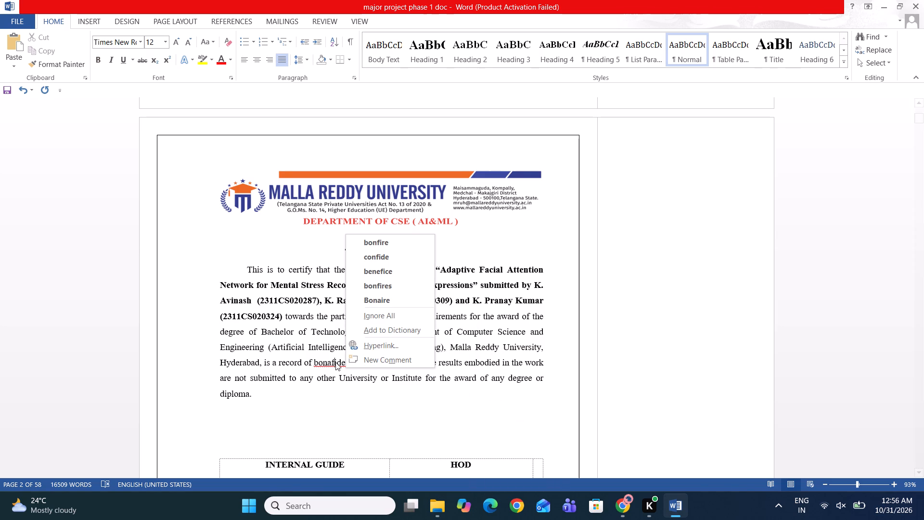
left_click(380, 320)
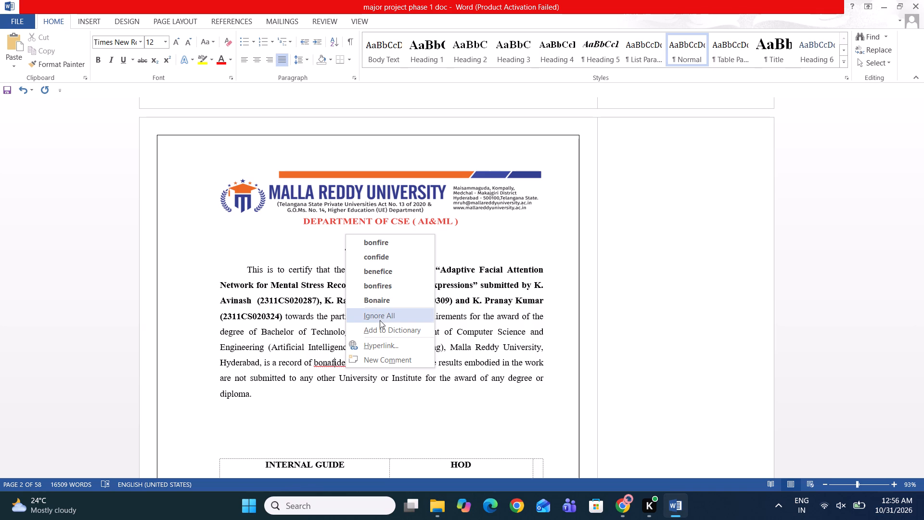
Ignore all spelling flags on the internal guide's first name and surname in the Certificate's signature table.
scroll(370, 359, "down", 2)
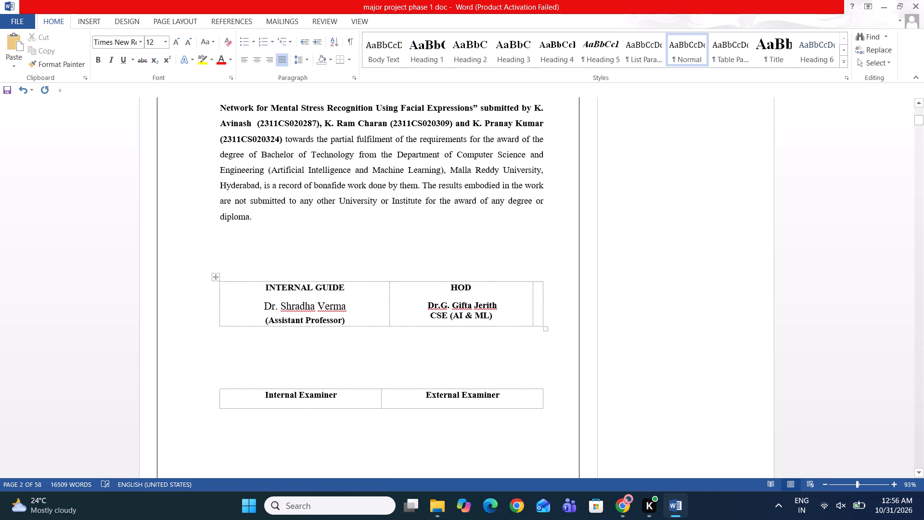
right_click(300, 307)
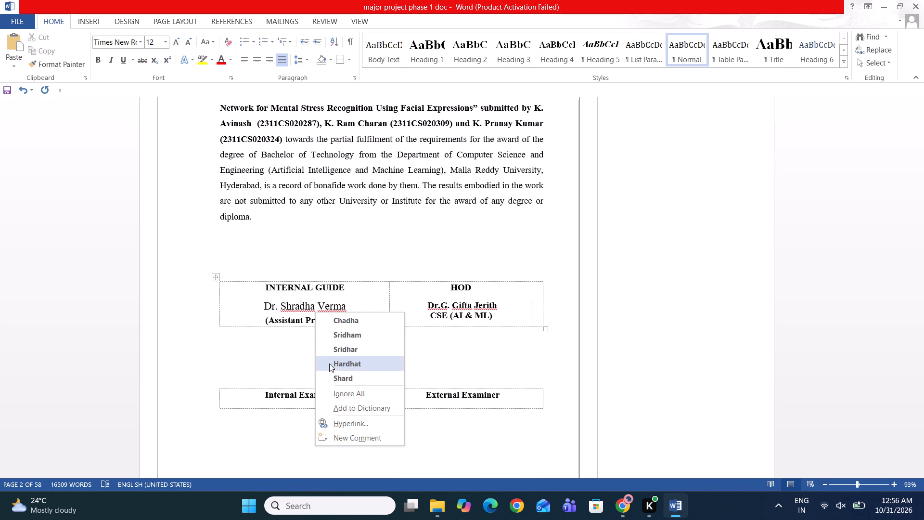
left_click(345, 392)
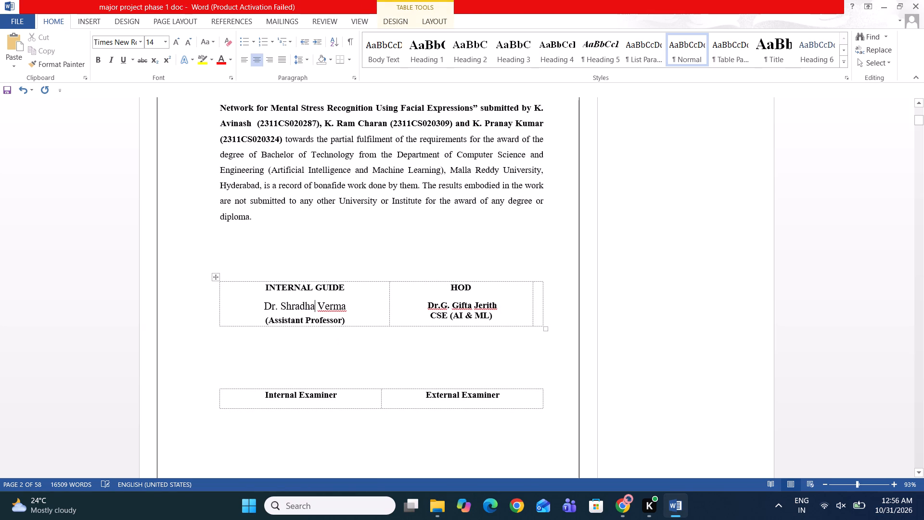
left_click(346, 308)
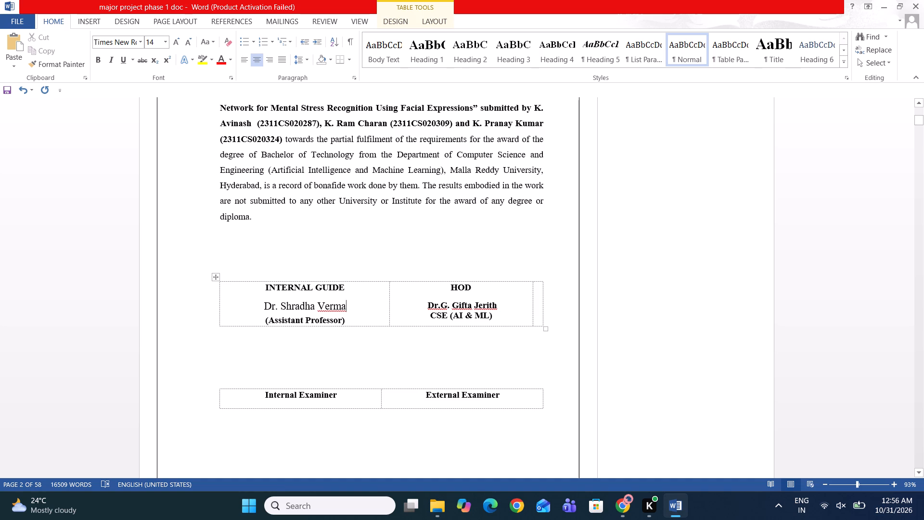
left_click(335, 302)
right_click(335, 302)
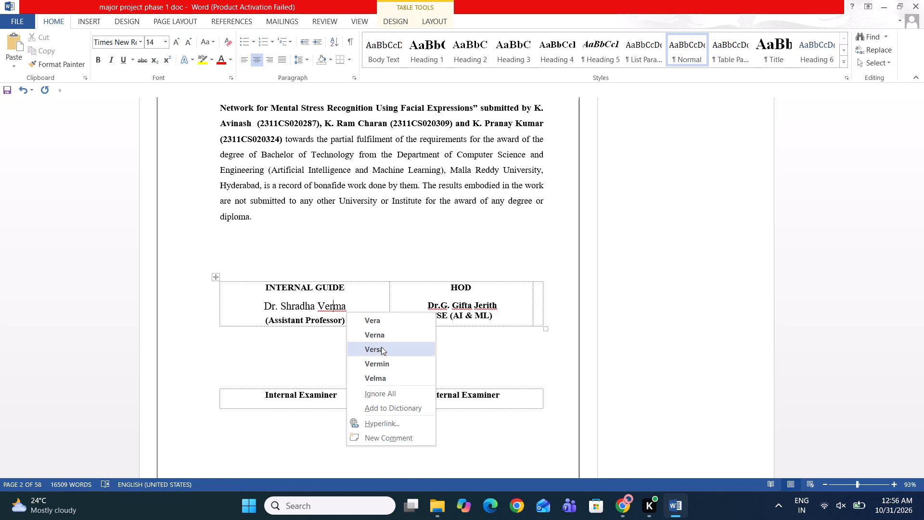
left_click(393, 395)
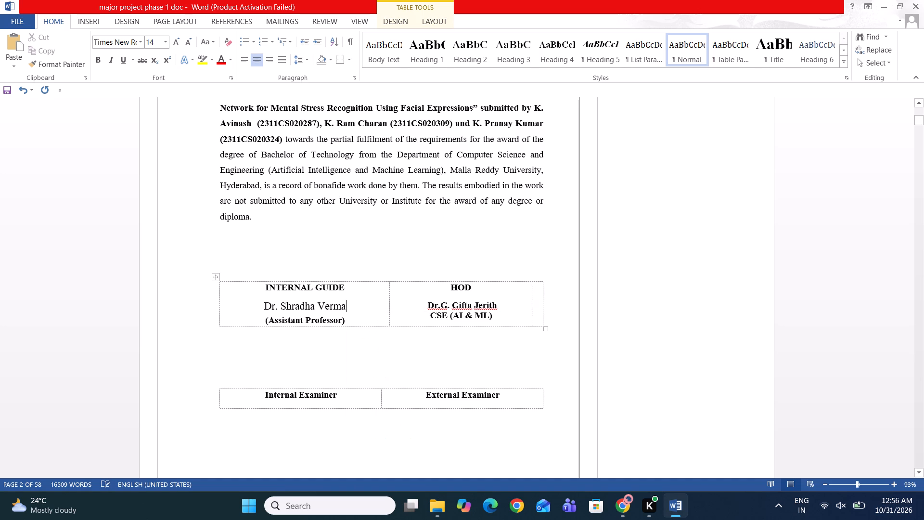
Ignore all spelling flags on the HOD's title with initial, given name and surname in the Certificate's signature table.
right_click(459, 301)
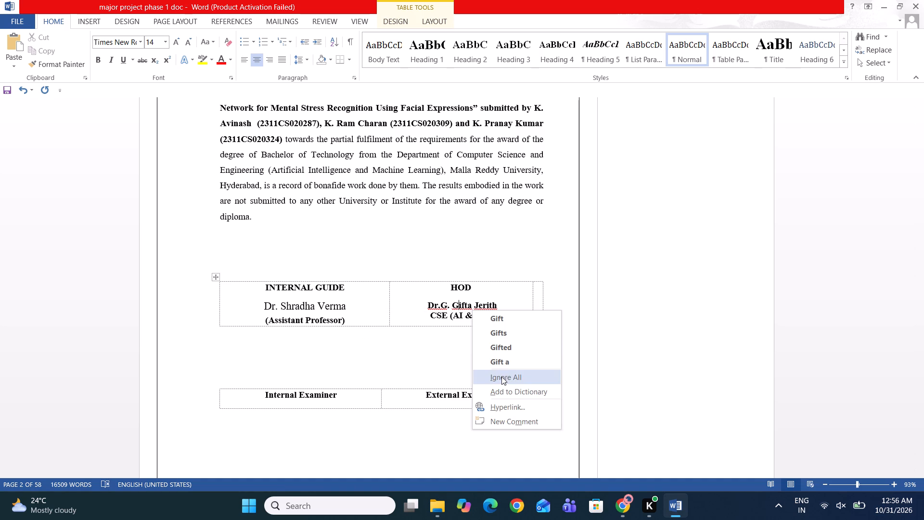
left_click(501, 377)
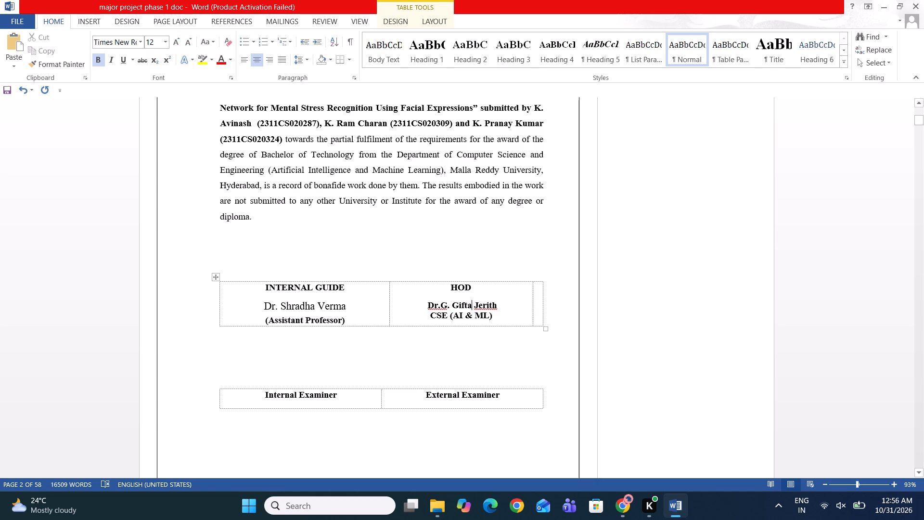
left_click(484, 308)
right_click(484, 308)
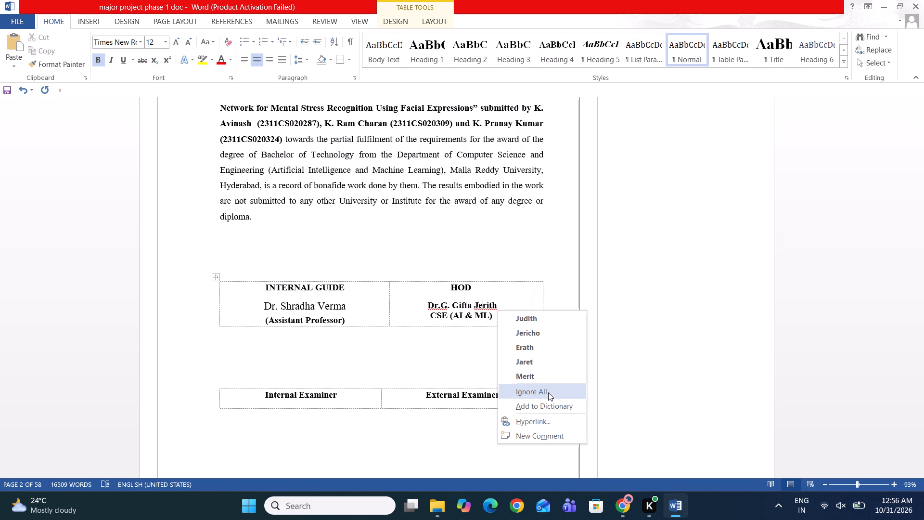
left_click(548, 392)
left_click(435, 308)
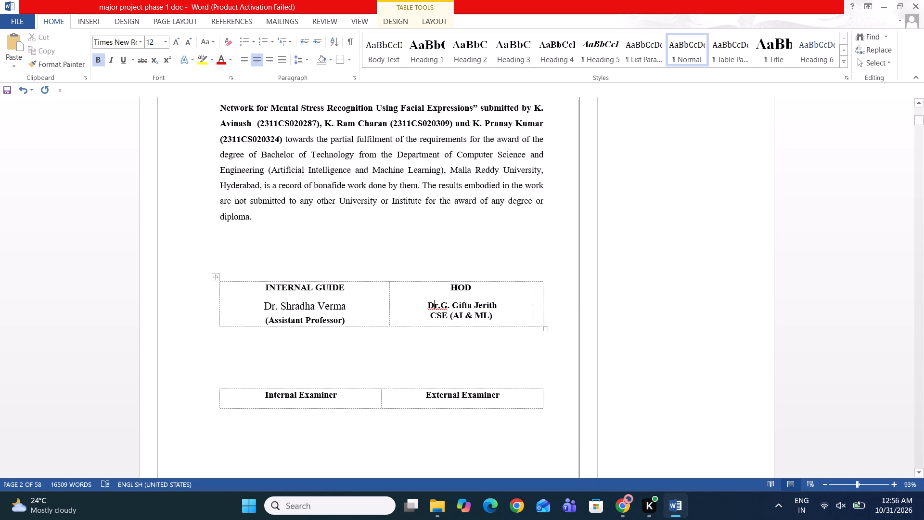
right_click(435, 308)
left_click(475, 385)
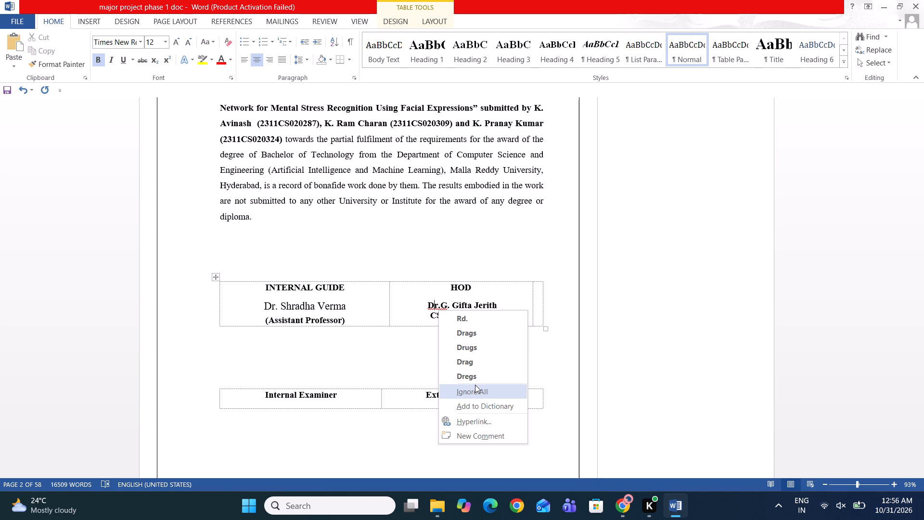
Ignore all spelling flags on the Head of the Department's surname in the Acknowledgement.
scroll(427, 351, "down", 3)
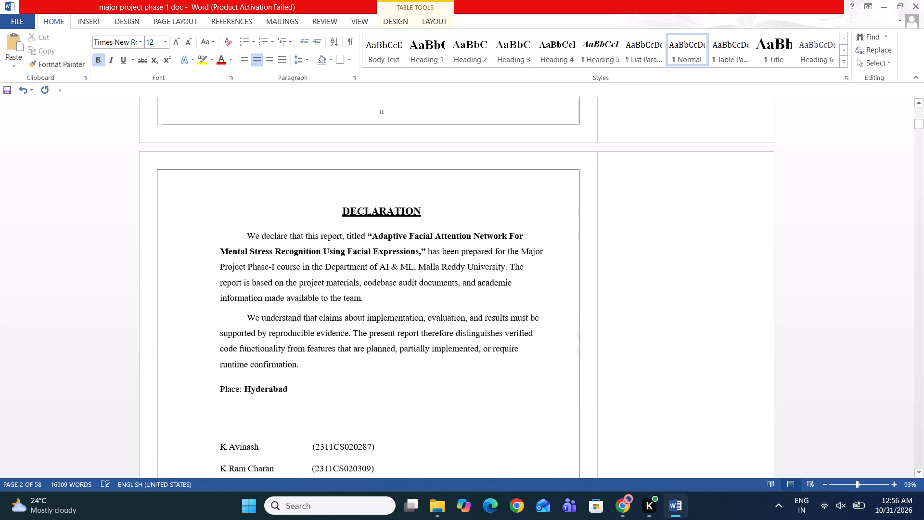
scroll(427, 351, "down", 3)
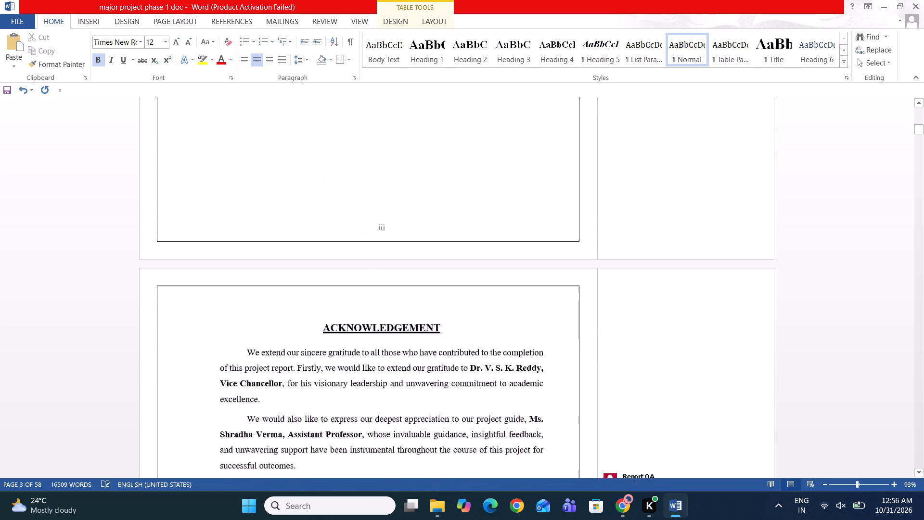
scroll(427, 351, "down", 2)
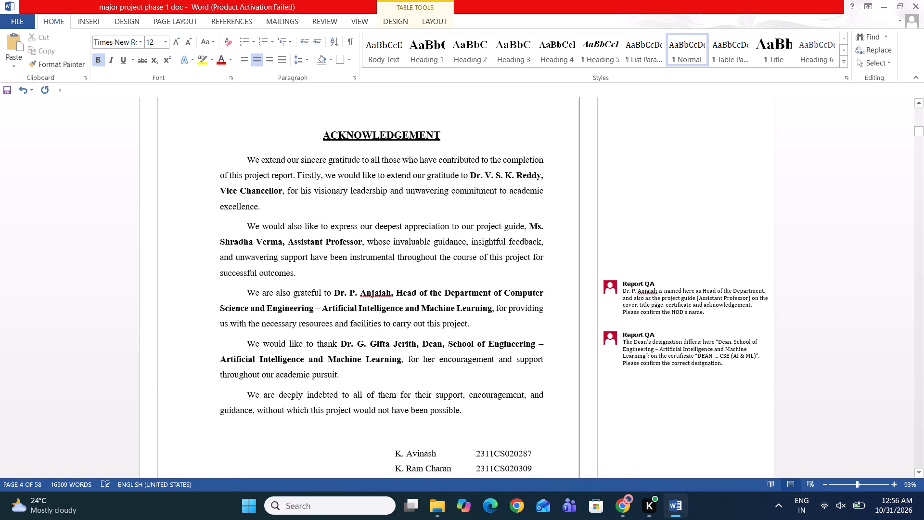
left_click(372, 291)
right_click(372, 291)
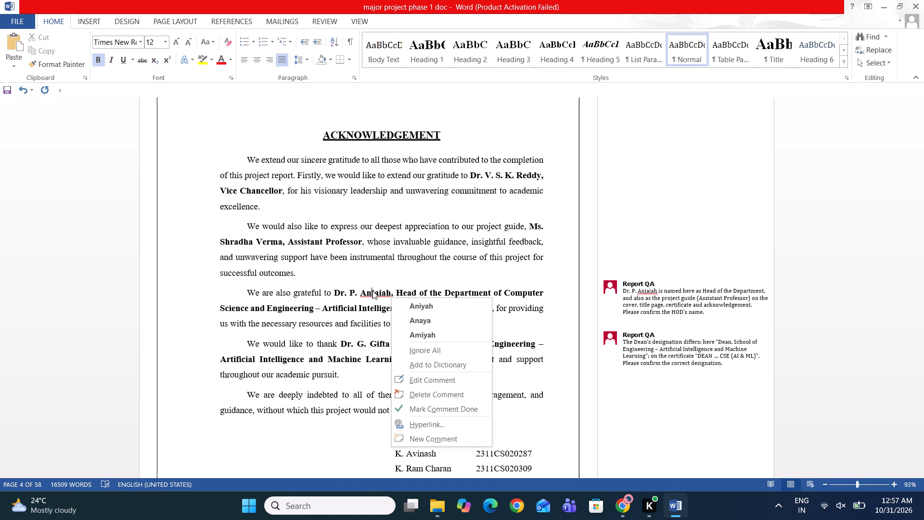
left_click(431, 353)
In the Abstract, replace the flagged word "analyzes" with "analyses" and "preprocessing" with "pre-processing".
scroll(431, 353, "down", 3)
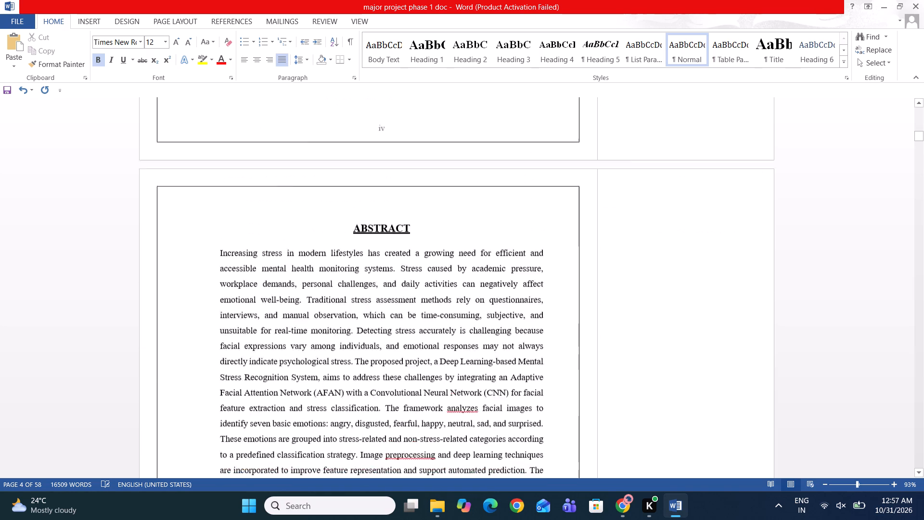
scroll(431, 353, "down", 2)
left_click(461, 359)
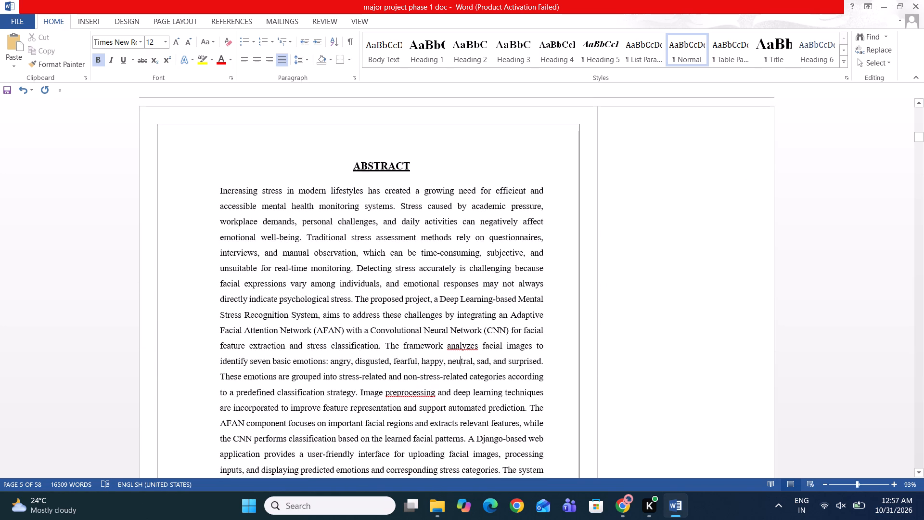
left_click(460, 343)
right_click(460, 343)
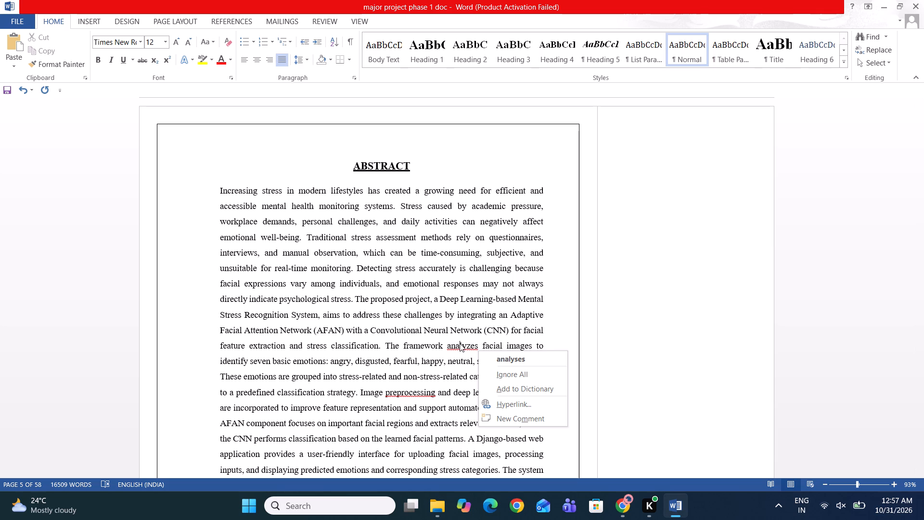
left_click(518, 364)
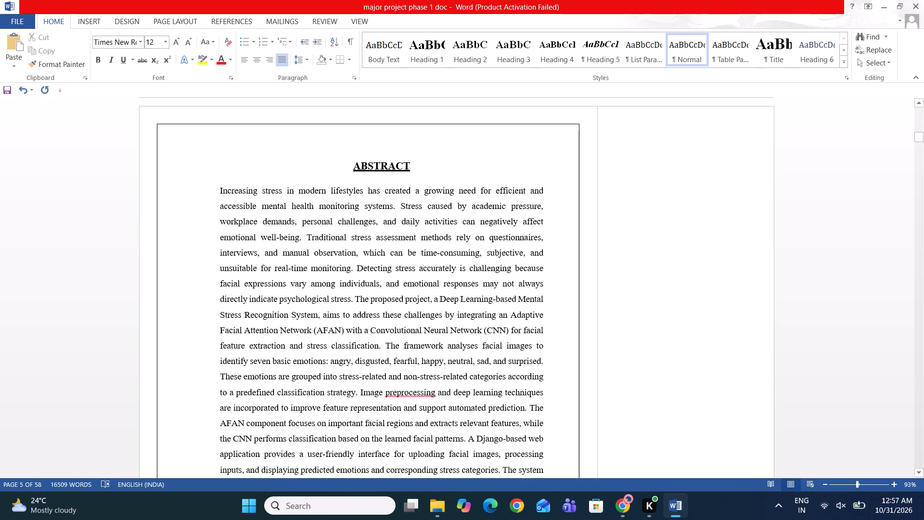
left_click(413, 393)
right_click(413, 393)
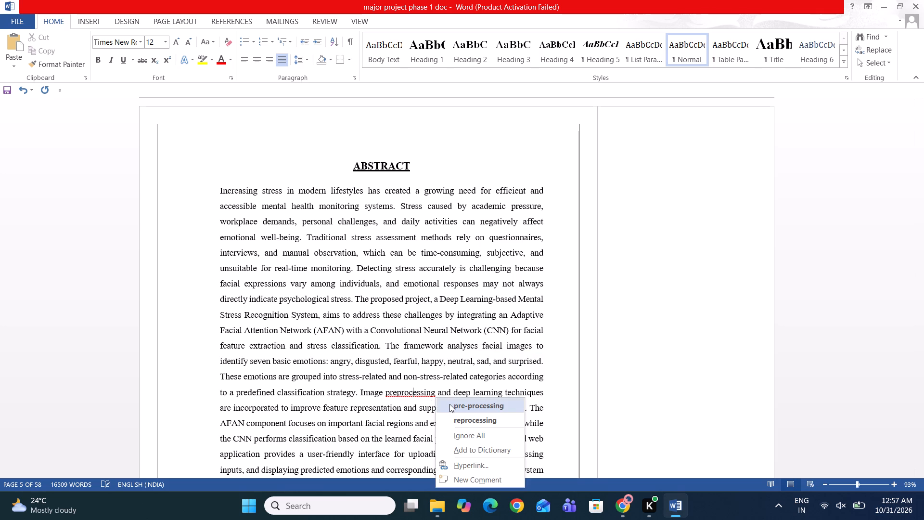
left_click(449, 404)
Justify the whole Contents list, from the Title heading row through the References entry.
scroll(449, 404, "down", 1)
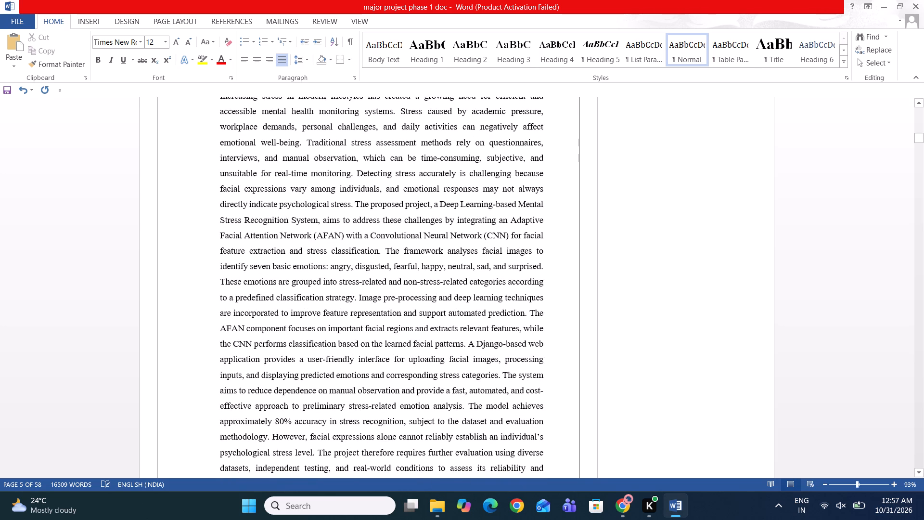
scroll(449, 404, "down", 5)
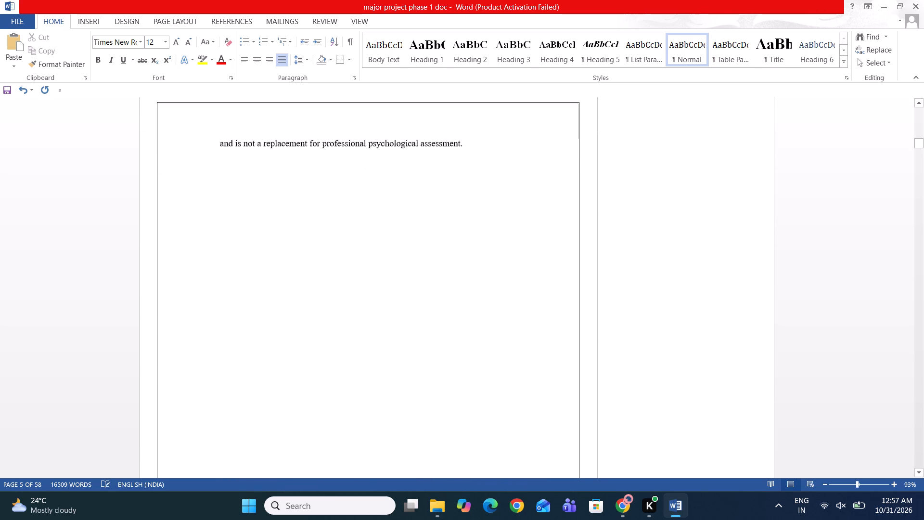
scroll(449, 404, "down", 6)
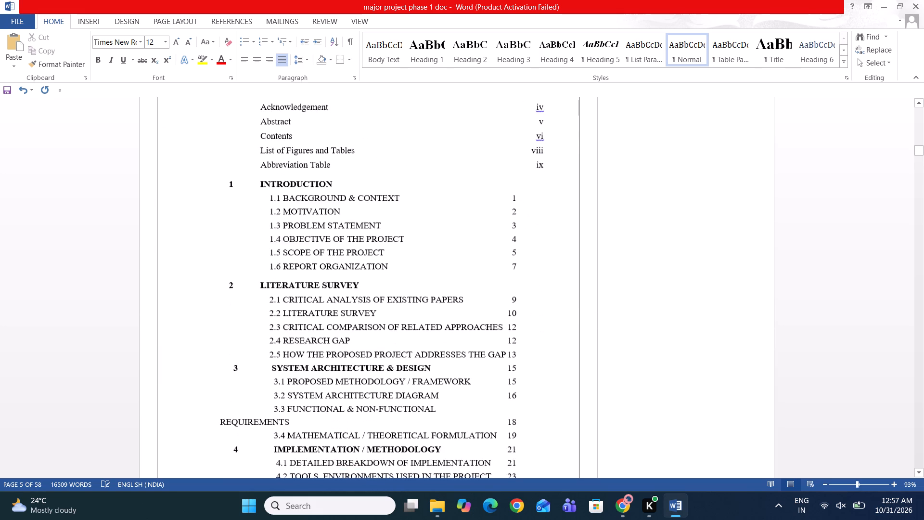
scroll(449, 404, "down", 2)
scroll(449, 404, "up", 2)
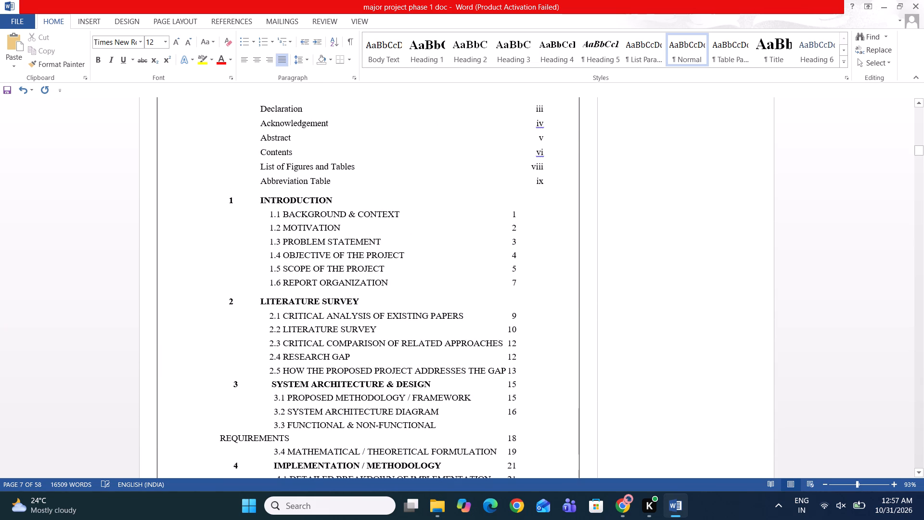
scroll(450, 421, "up", 1)
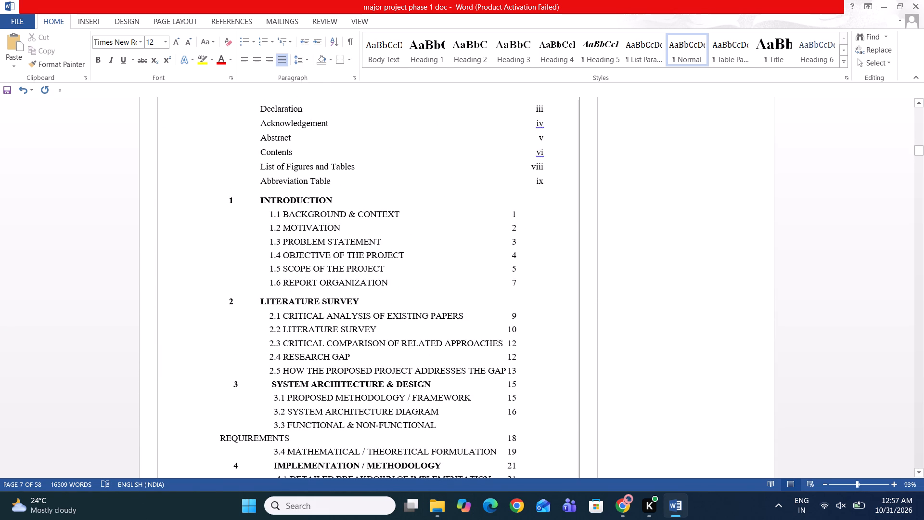
scroll(356, 385, "up", 1)
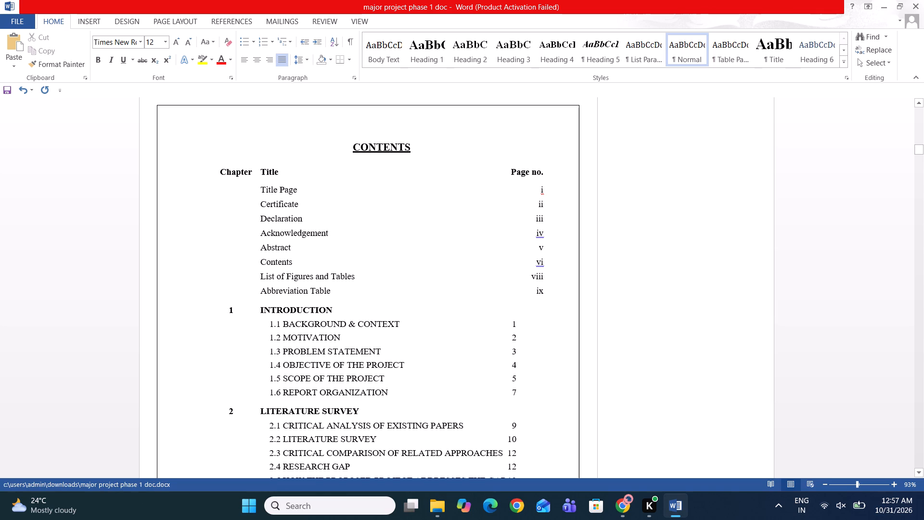
left_click_drag(262, 169, 375, 475)
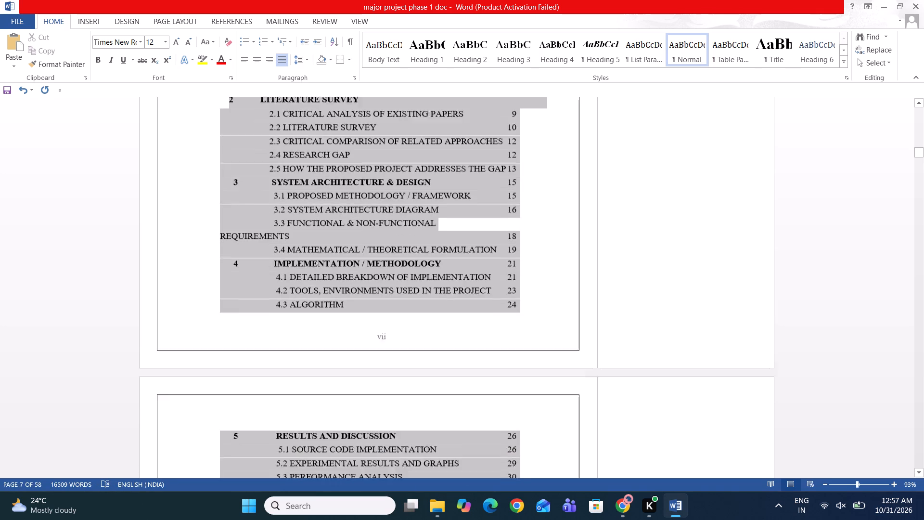
left_click_drag(375, 475, 398, 401)
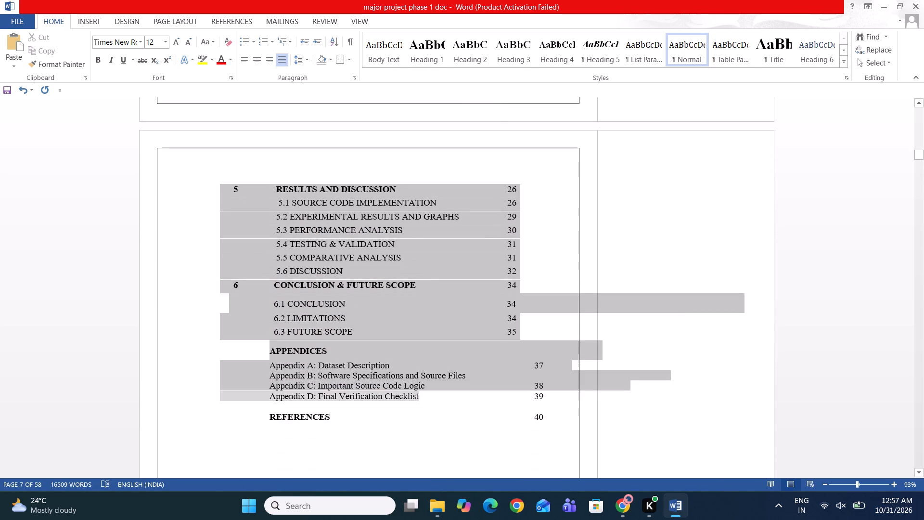
left_click_drag(398, 401, 590, 412)
left_click(282, 60)
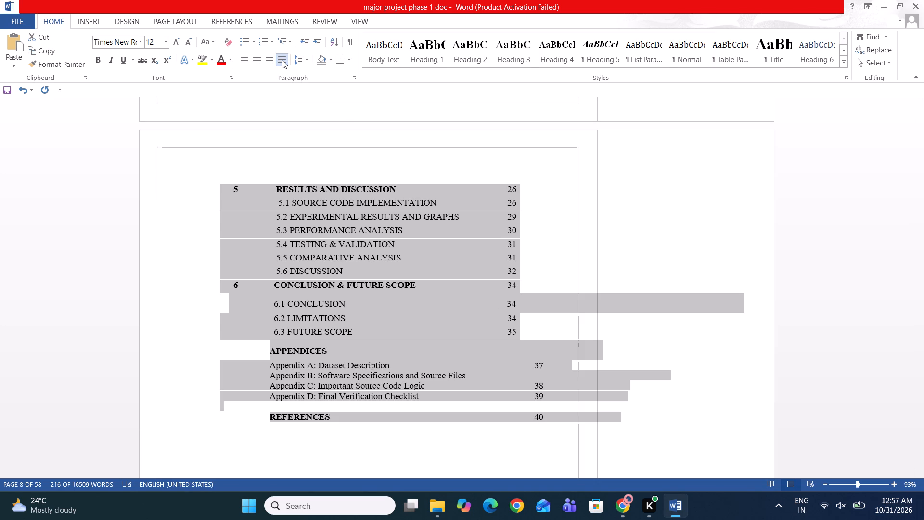
left_click(244, 62)
left_click(278, 58)
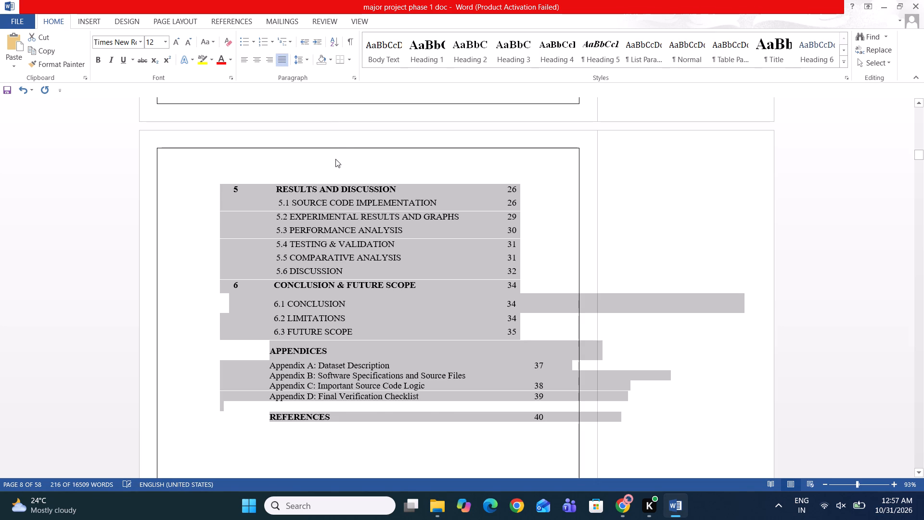
left_click(335, 161)
Left-align the Contents entries from 2.1 Critical Analysis of Existing Papers through 3.3 Functional & Non-Functional Requirements.
scroll(335, 161, "up", 4)
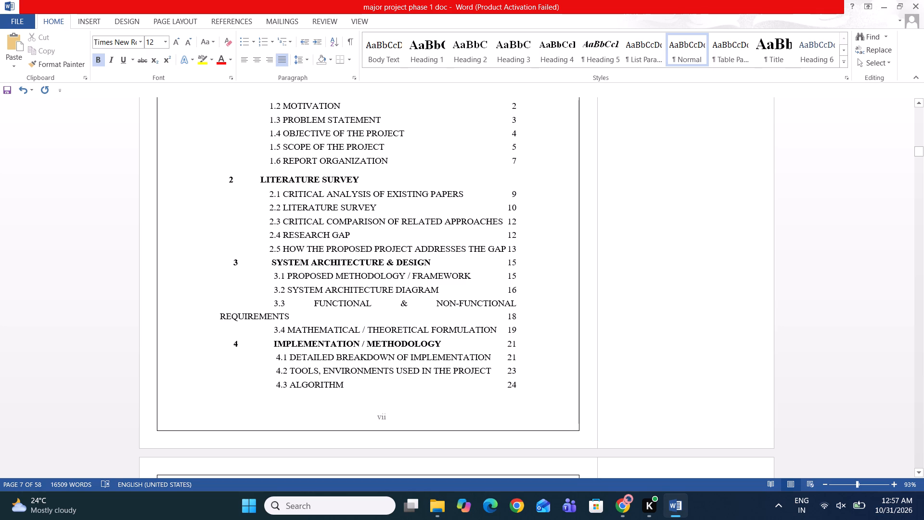
scroll(328, 194, "up", 1)
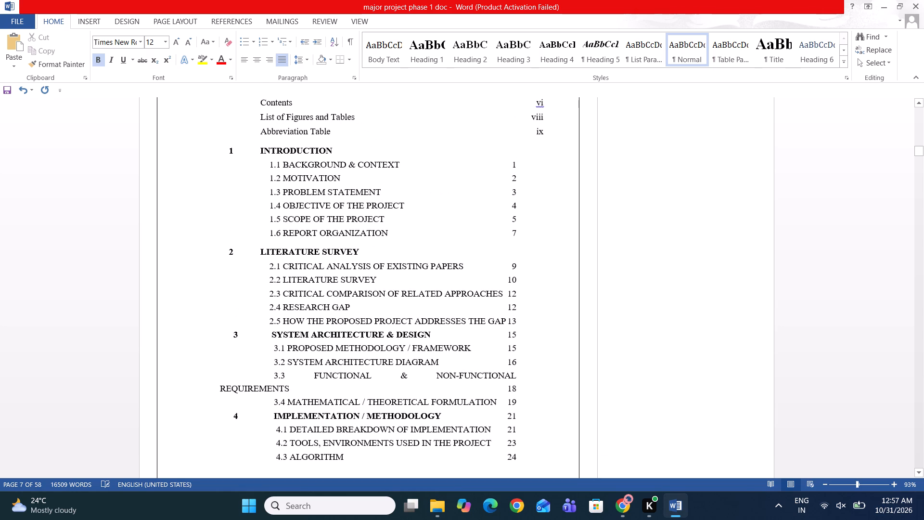
left_click_drag(306, 210, 349, 298)
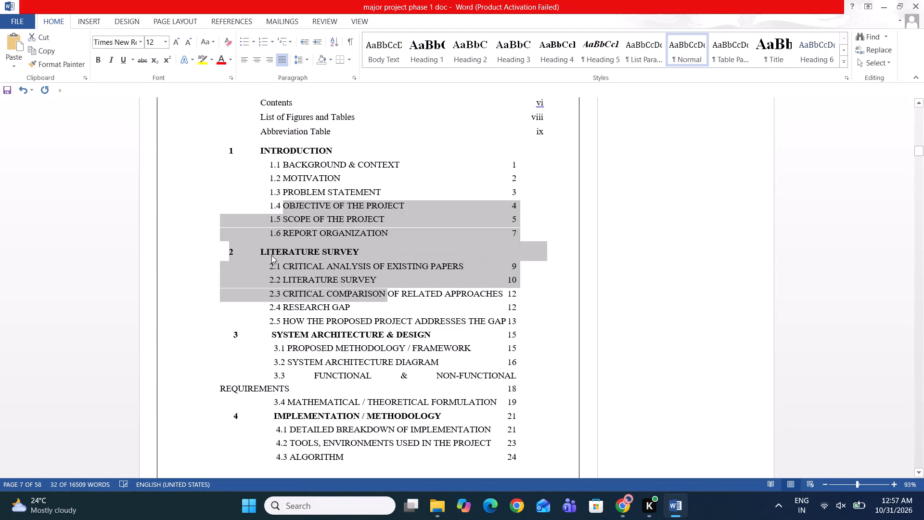
left_click(271, 255)
left_click_drag(270, 264, 393, 379)
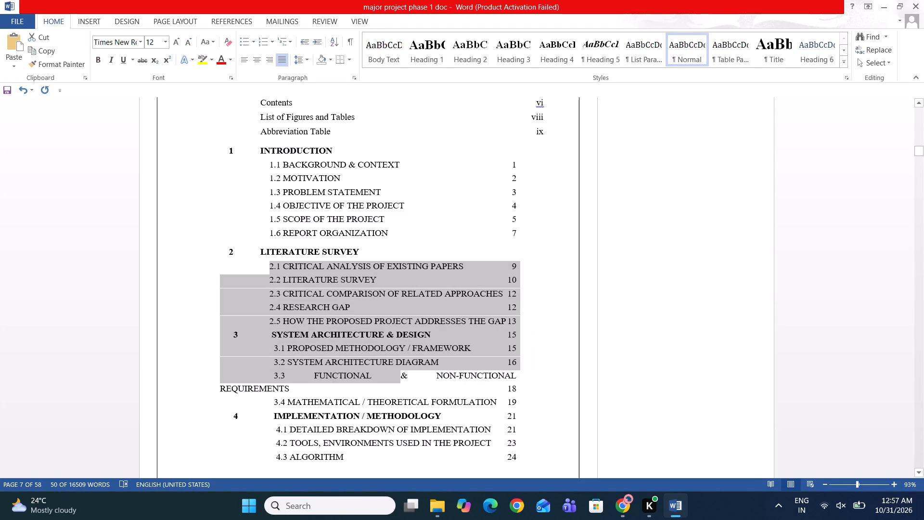
left_click(244, 61)
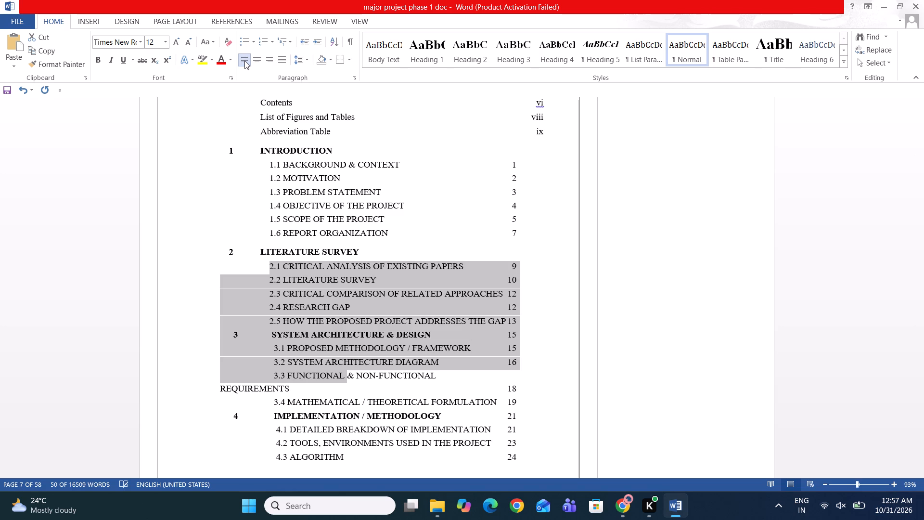
left_click(268, 238)
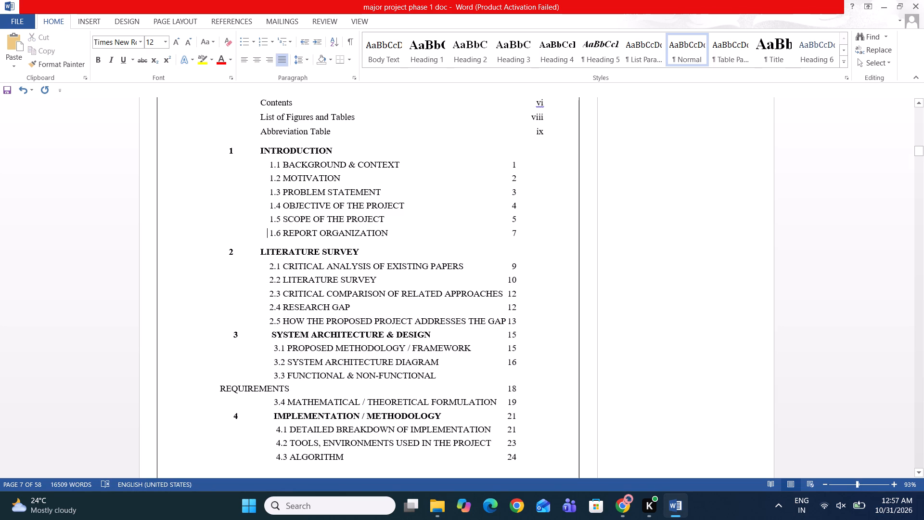
Remove the extra leading spaces before SYSTEM ARCHITECTURE & DESIGN and entry 3.1 in the Contents, lining both up with the 2.x entries.
left_click(275, 349)
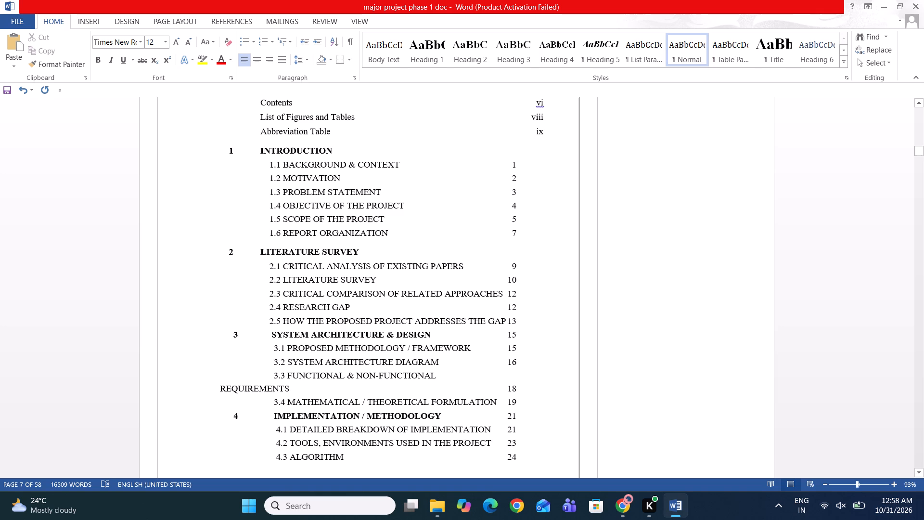
key("BackSpace")
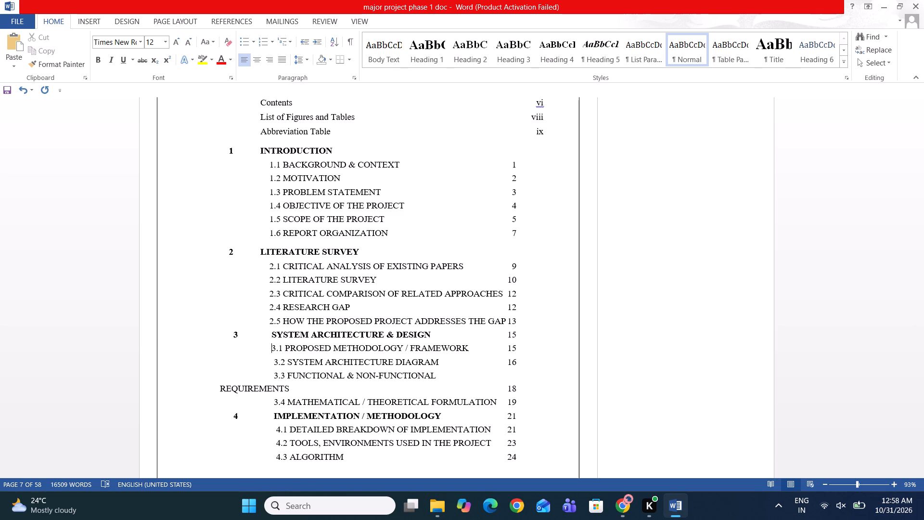
key("Up")
key("BackSpace")
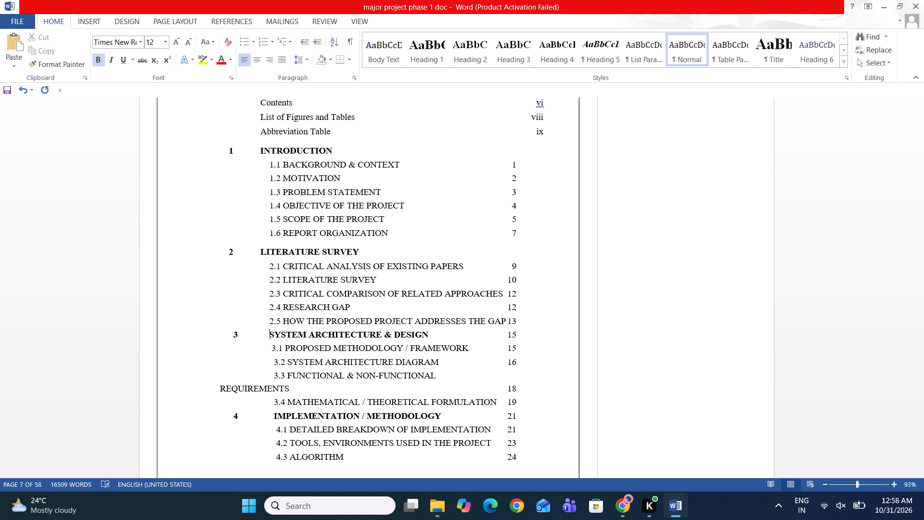
key("Down")
key("Right")
key("BackSpace")
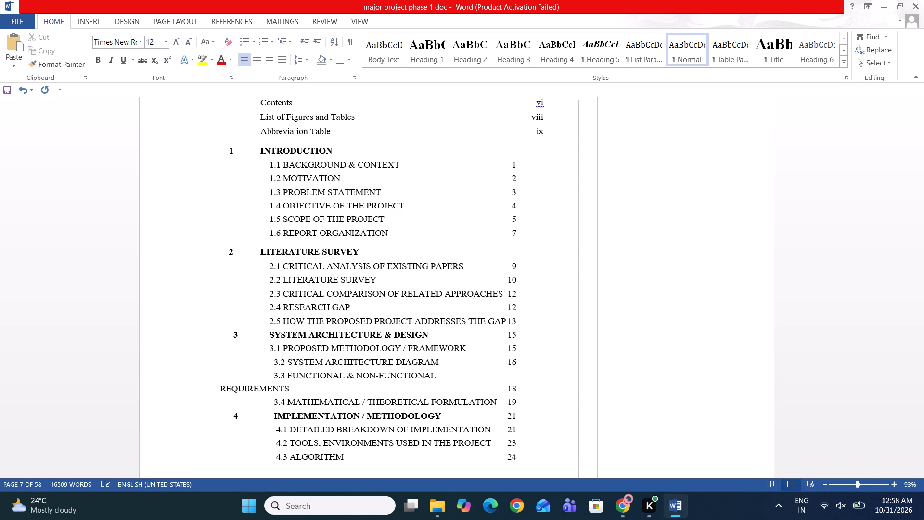
Remove the extra leading spaces before Contents entries 3.2 System Architecture Diagram and 3.3 Functional & Non-Functional Requirements, aligning them with 3.1.
key("Down")
key("Right")
key("Right")
key("BackSpace")
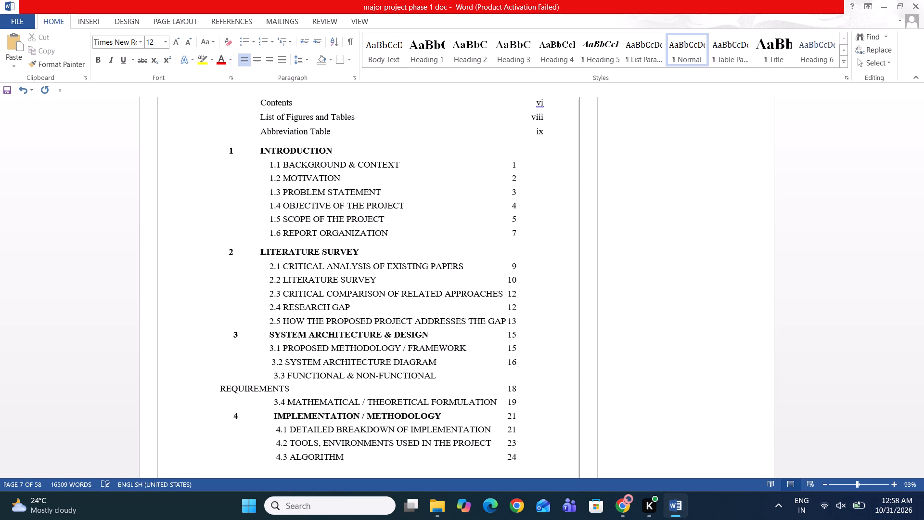
key("BackSpace")
key("Down")
key("Right")
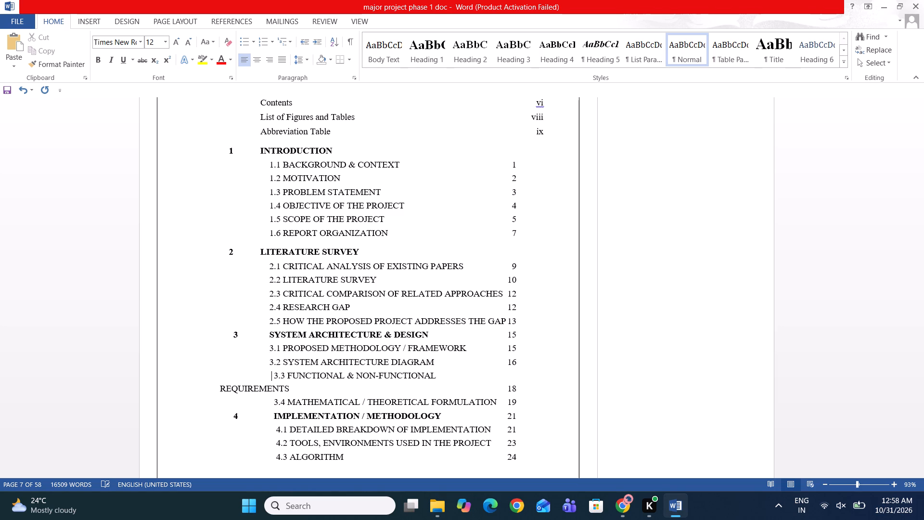
key("Right")
key("BackSpace")
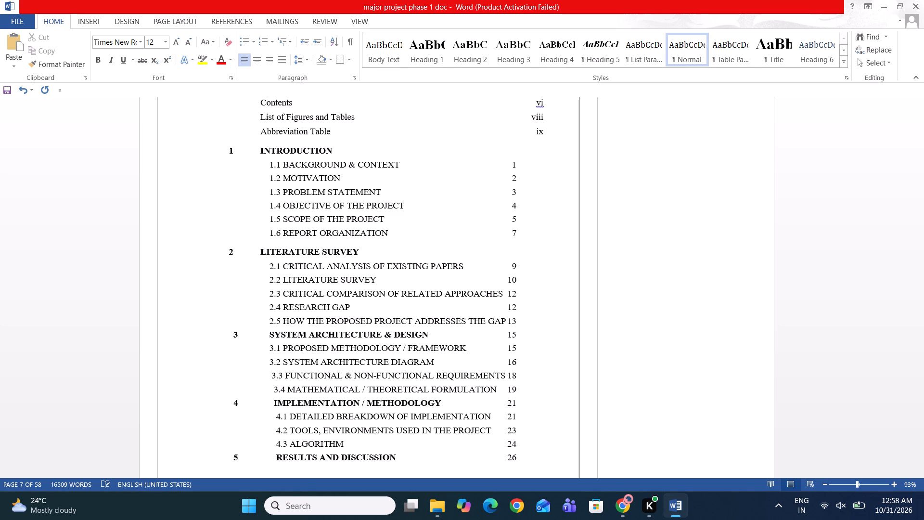
key("BackSpace")
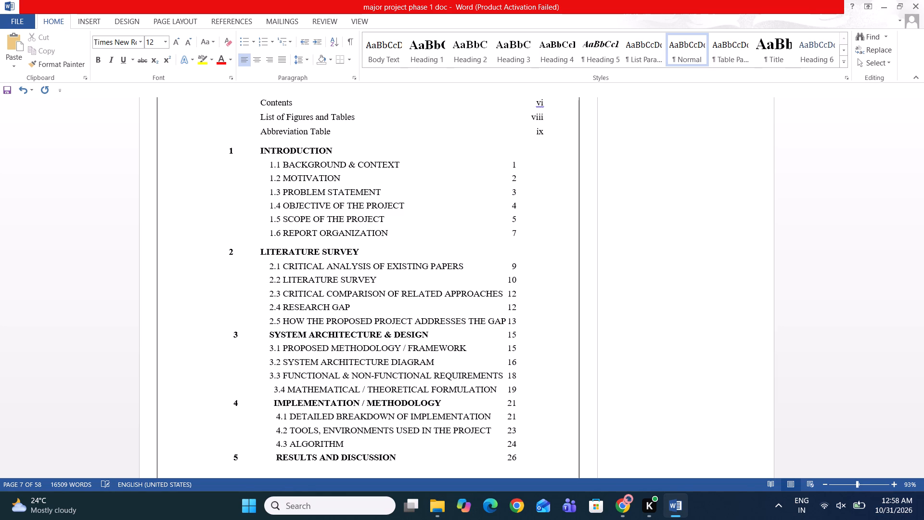
Reduce the leading spaces before Contents entry 3.4 Mathematical / Theoretical Formulation so it lines up with 3.3.
key("Down")
key("Right")
key("Right")
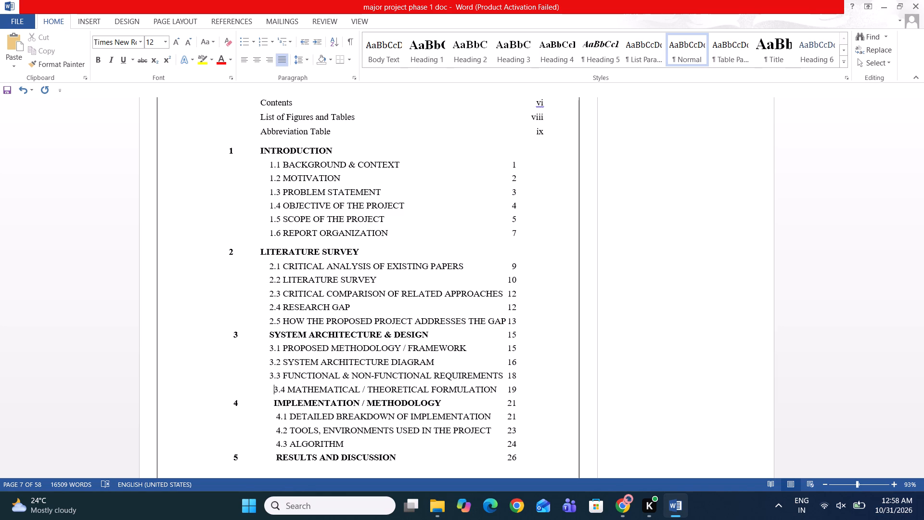
key("BackSpace")
key("BackSpace")
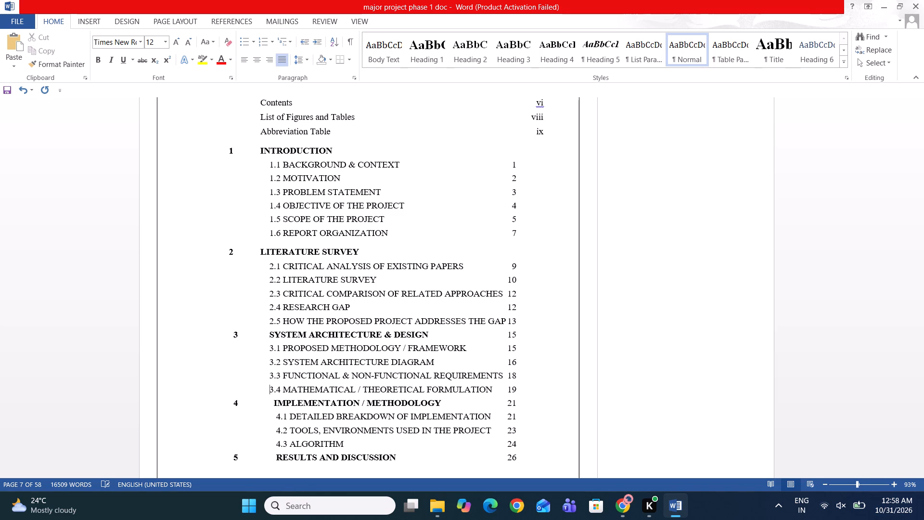
key("BackSpace")
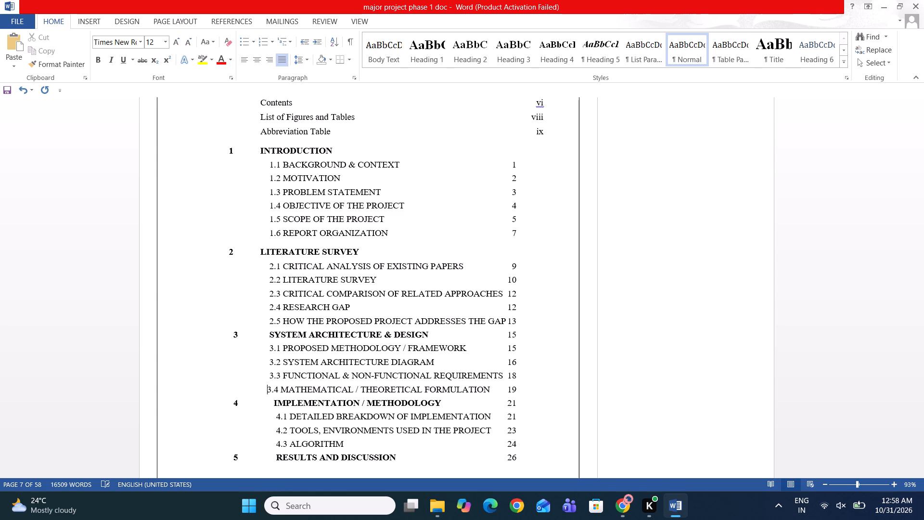
key("space")
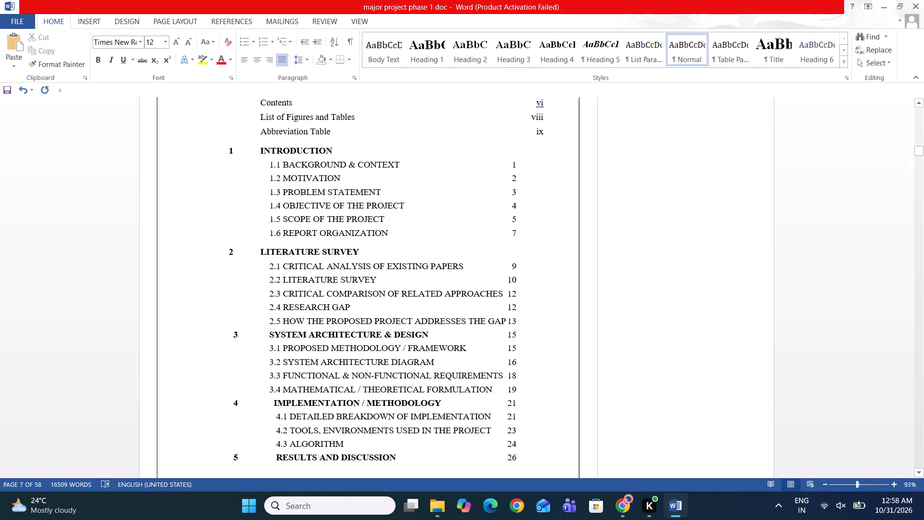
Remove the leading spaces before Contents entry 1.1 Background & Context so it starts flush under the INTRODUCTION heading.
scroll(254, 188, "down", 2)
scroll(254, 188, "right", 1)
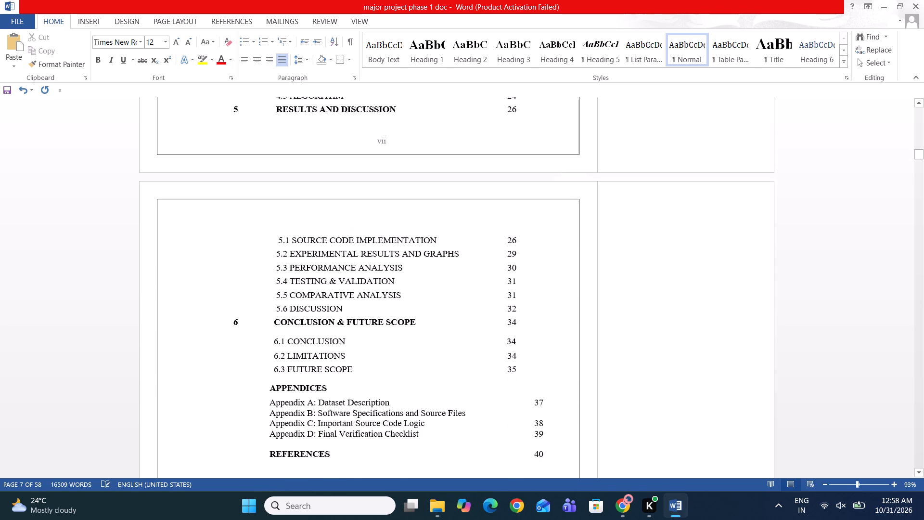
scroll(254, 188, "right", 1)
scroll(254, 188, "up", 2)
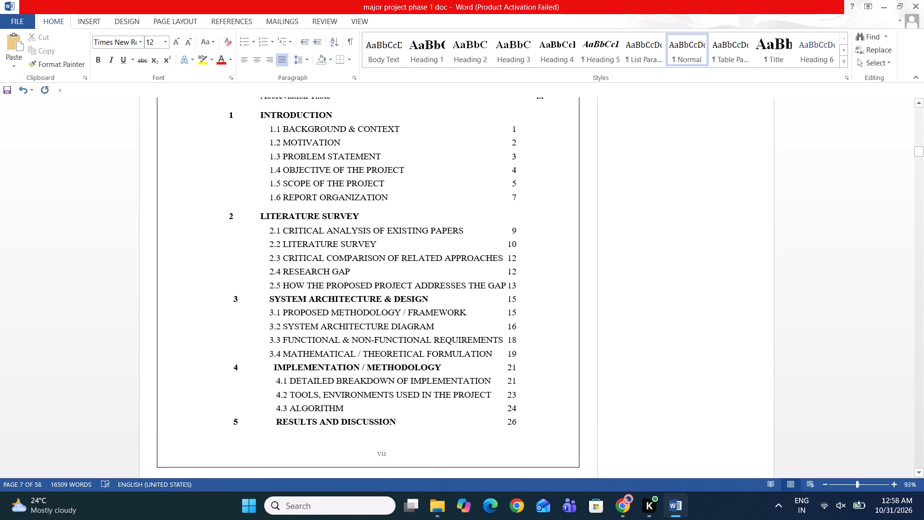
scroll(254, 188, "up", 1)
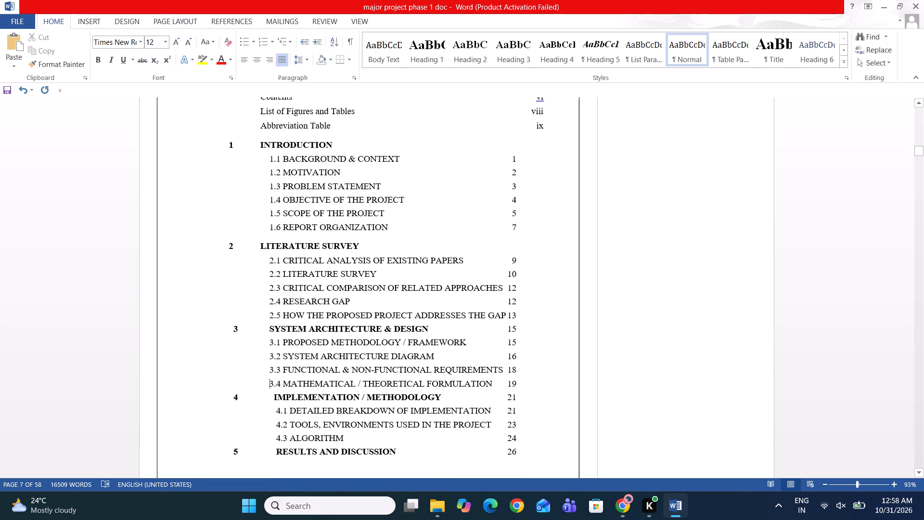
left_click(278, 151)
left_click(265, 163)
key("Right")
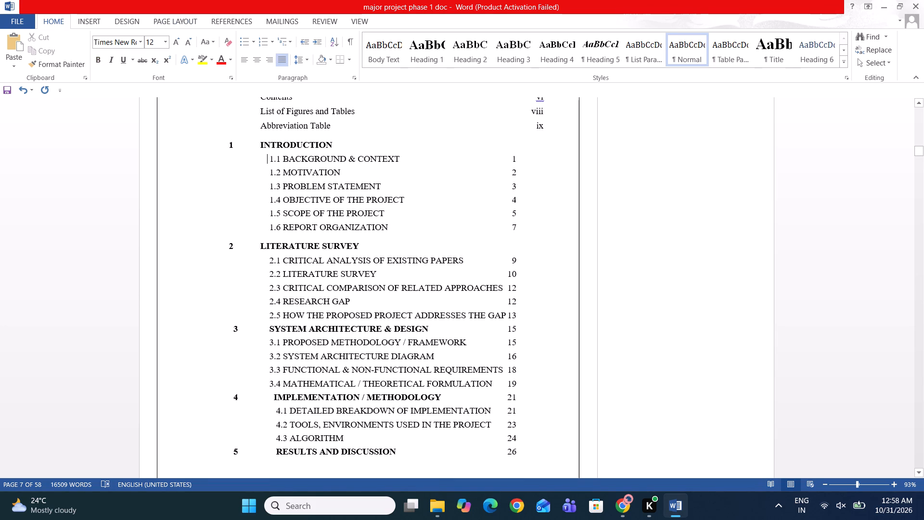
key("BackSpace")
key("BackSpace")
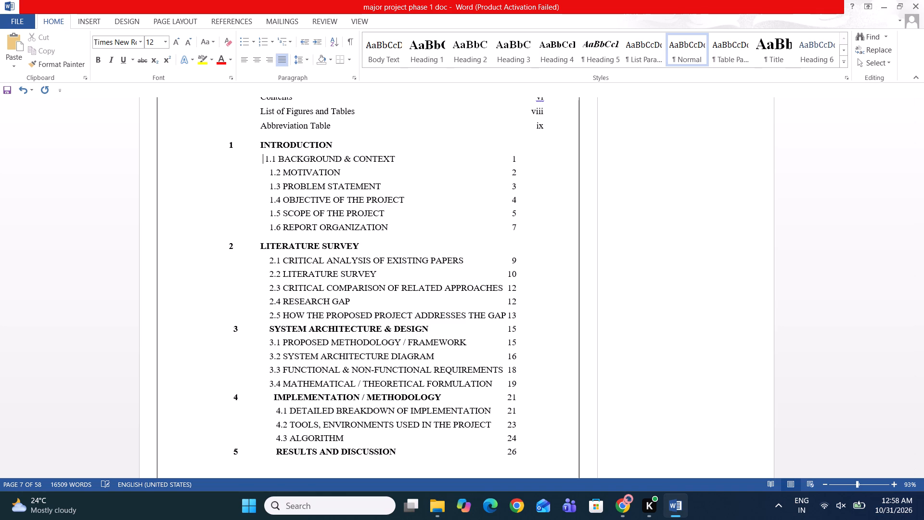
key("BackSpace")
key("BackSpace")
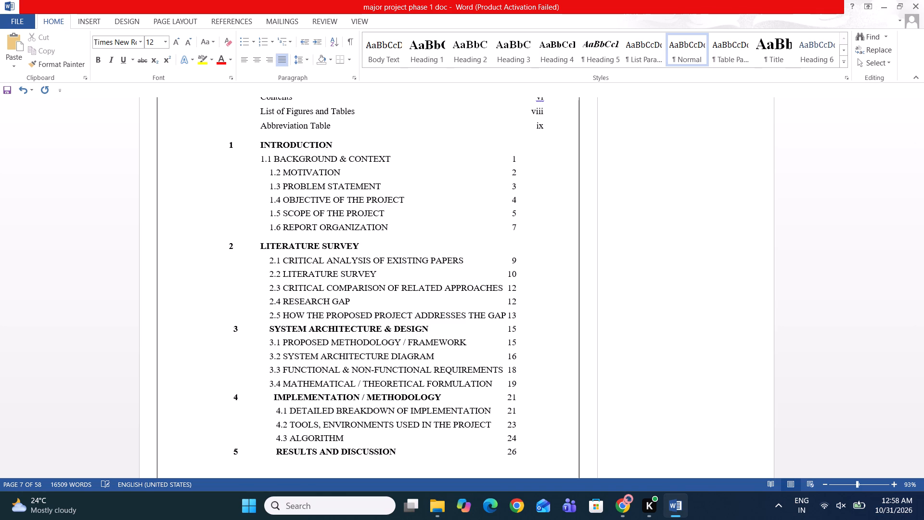
Remove the leading spaces before Contents entry 1.2 Motivation so it lines up with entry 1.1.
key("Down")
key("Right")
key("Right")
key("Right")
key("Right")
key("Right")
key("BackSpace")
key("BackSpace")
key("BackSpace")
key("BackSpace")
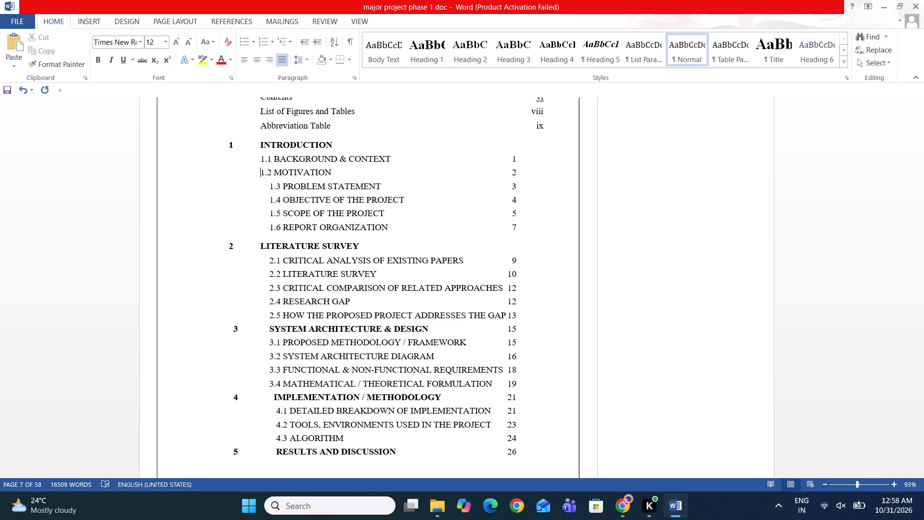
Remove the leading spaces before Contents entry 1.3 Problem Statement so it lines up with entry 1.2.
key("Down")
key("Right")
key("Right")
key("Right")
key("Right")
key("BackSpace")
key("BackSpace")
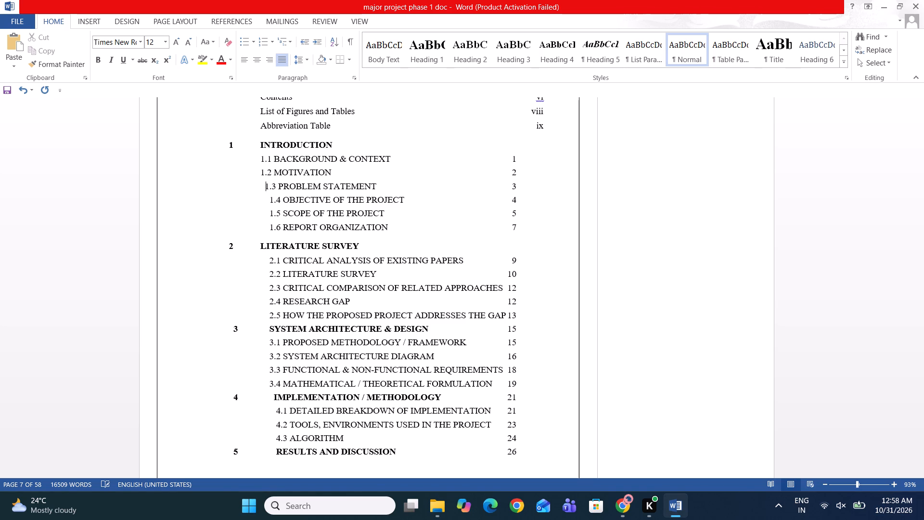
key("BackSpace")
key("BackSpace")
key("Up")
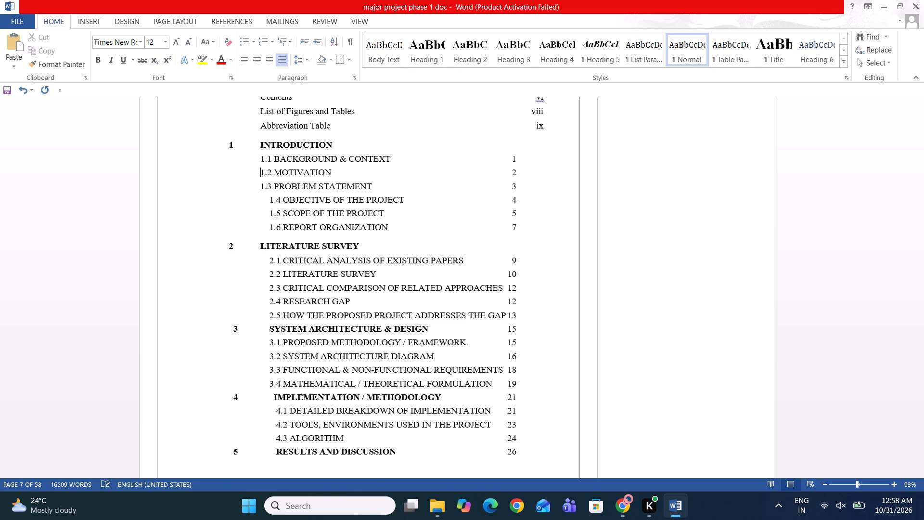
Remove the leading spaces before Contents entry 1.4 Objective of the Project so it lines up with entry 1.3.
key("Down")
key("Down")
key("Right")
key("Right")
key("Right")
key("Right")
key("BackSpace")
key("BackSpace")
key("BackSpace")
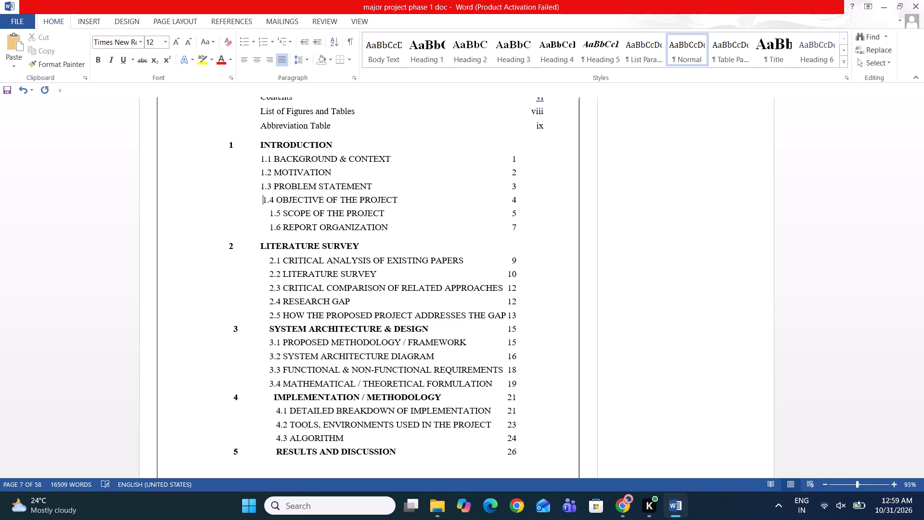
key("BackSpace")
key("Up")
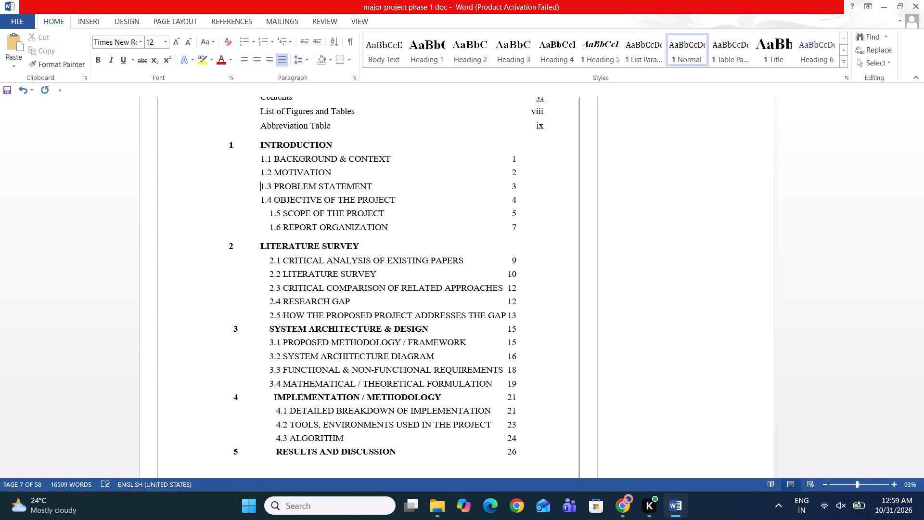
Remove the leading spaces before Contents entry 1.5 Scope of the Project so it lines up with entry 1.4.
key("Down")
key("Down")
key("Right")
key("Right")
key("Right")
key("Right")
key("Right")
key("Left")
key("BackSpace")
key("BackSpace")
key("BackSpace")
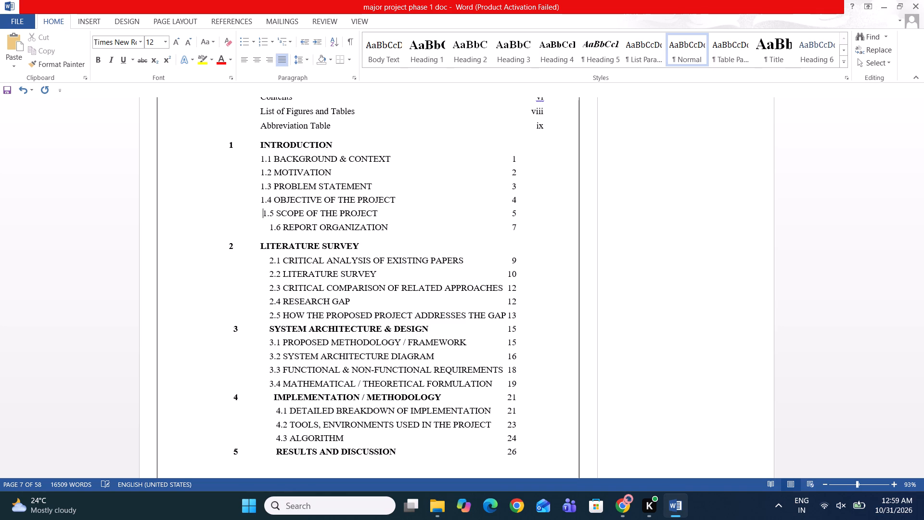
key("BackSpace")
Remove the leading spaces before Contents entry 1.6 Report Organization so it lines up with entry 1.5.
key("Down")
key("Right")
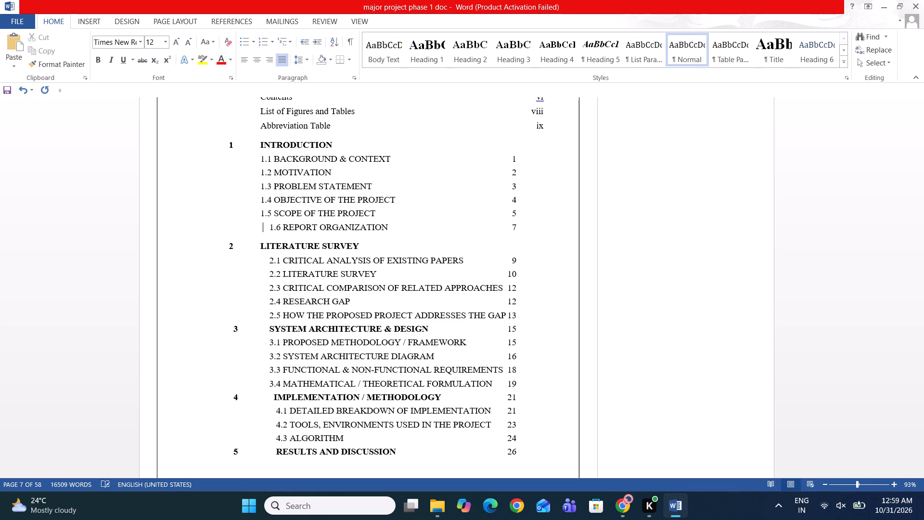
key("Right")
key("Right")
key("Right")
key("BackSpace")
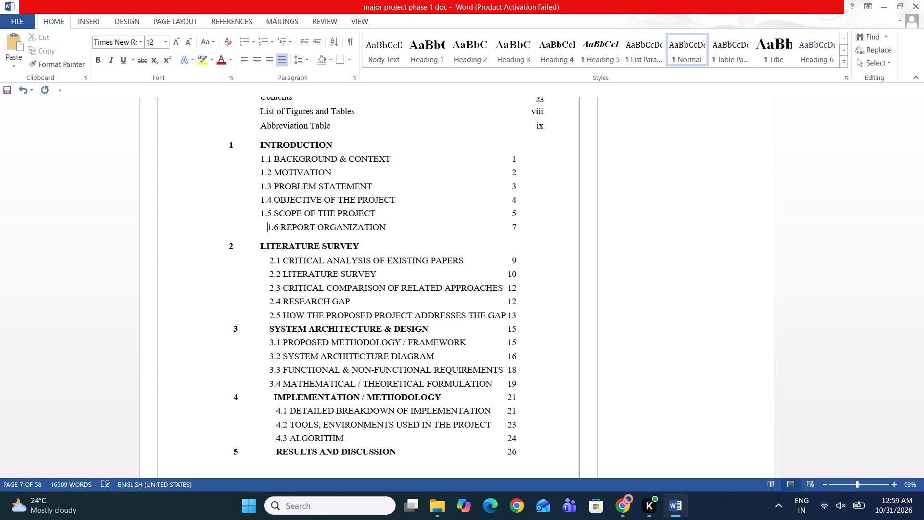
key("BackSpace")
key("BackSpace")
key("BackSpace")
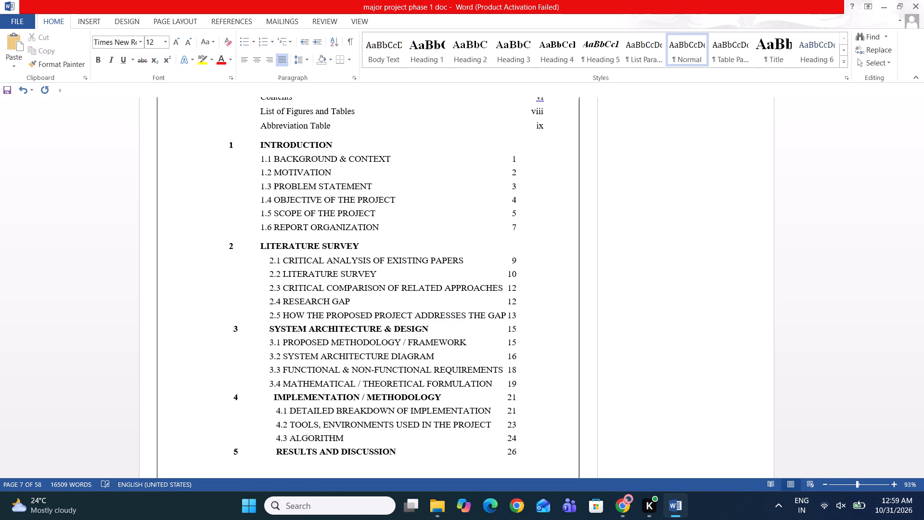
Remove the leading spaces before Contents entry 2.1 Critical Analysis of Existing Papers so it lines up with the Literature Survey heading.
key("Down")
key("Down")
key("Right")
key("Right")
key("Right")
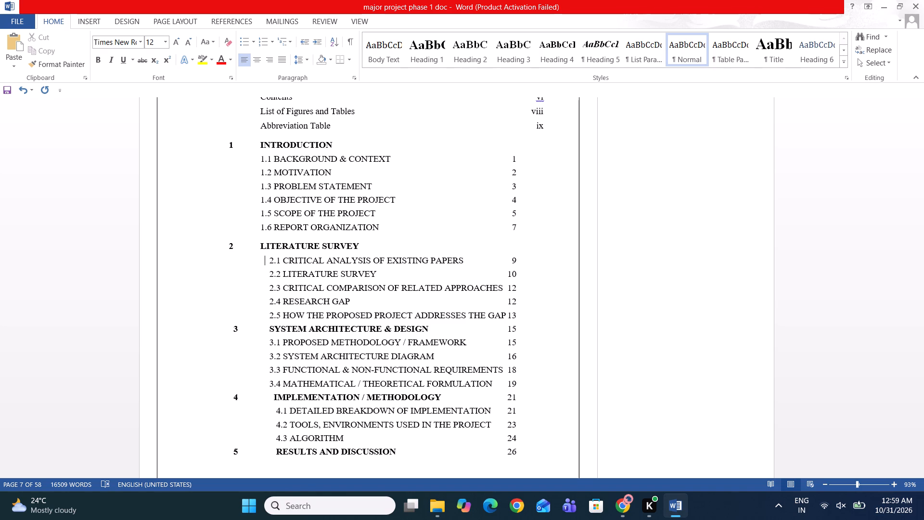
key("Right")
key("BackSpace")
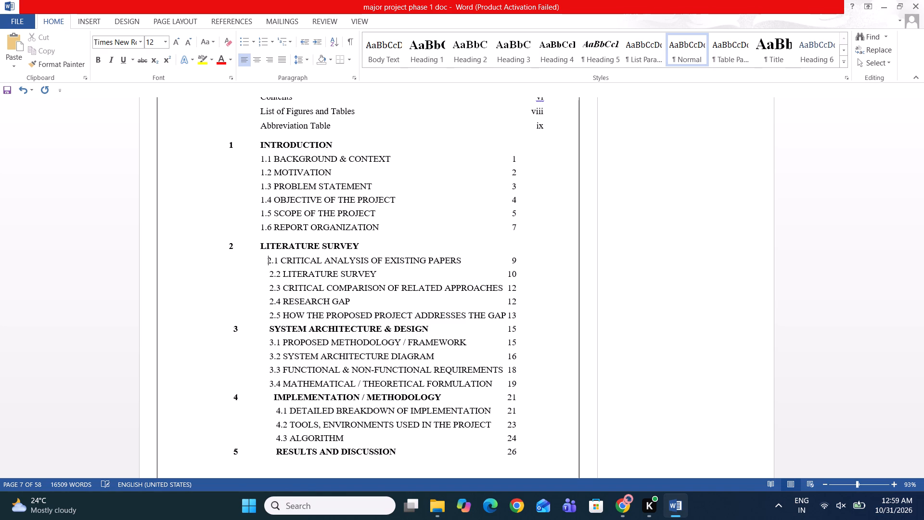
key("BackSpace")
key("BackSpace")
key("BackSpace")
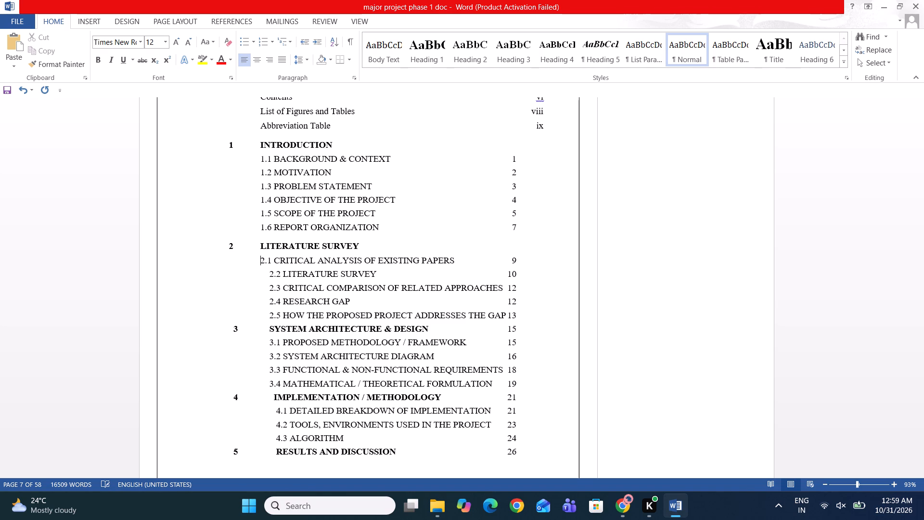
Remove the leading spaces before Contents entry 2.2 Literature Survey so it lines up with entry 2.1.
key("Down")
key("Right")
key("Right")
key("Right")
key("Right")
key("BackSpace")
key("BackSpace")
key("BackSpace")
key("BackSpace")
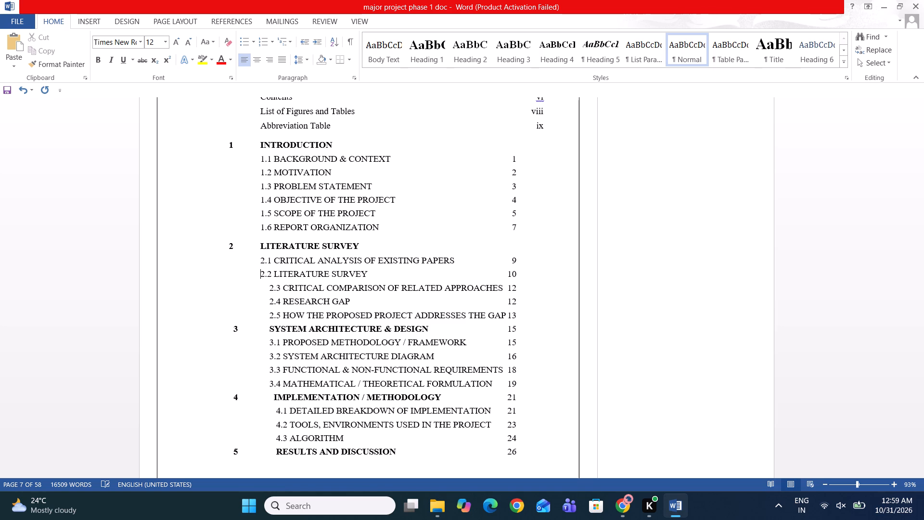
Remove the leading spaces before Contents entry 2.3 Critical Comparison of Related Approaches so it lines up with entry 2.2.
key("Down")
key("Right")
key("Right")
key("Right")
key("Right")
key("BackSpace")
key("BackSpace")
key("BackSpace")
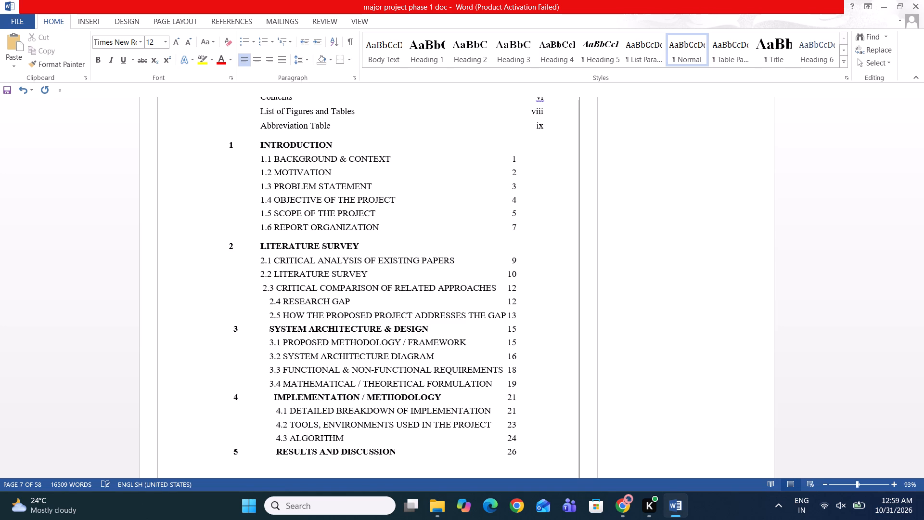
key("BackSpace")
Remove the leading spaces before Contents entry 2.4 Research Gap so it lines up with entry 2.3.
key("Down")
key("Right")
key("Right")
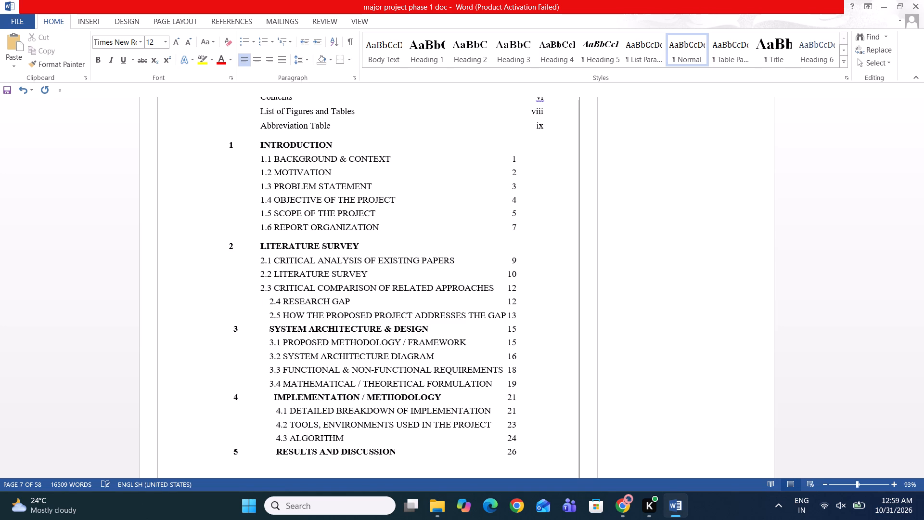
key("Right")
key("Right")
key("BackSpace")
key("BackSpace")
key("BackSpace")
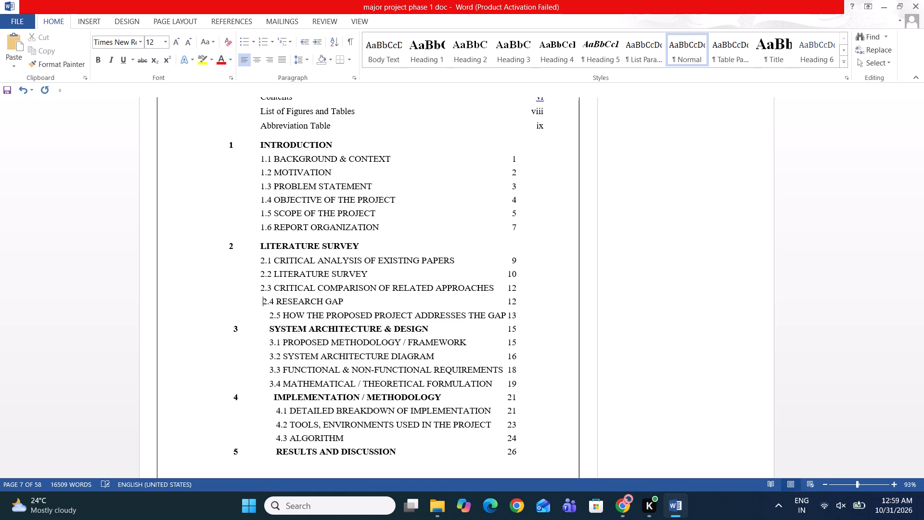
key("BackSpace")
Remove the leading spaces before Contents entry 2.5 How the Proposed Project Addresses the Gap so it lines up with entry 2.4.
key("Down")
key("Right")
key("Right")
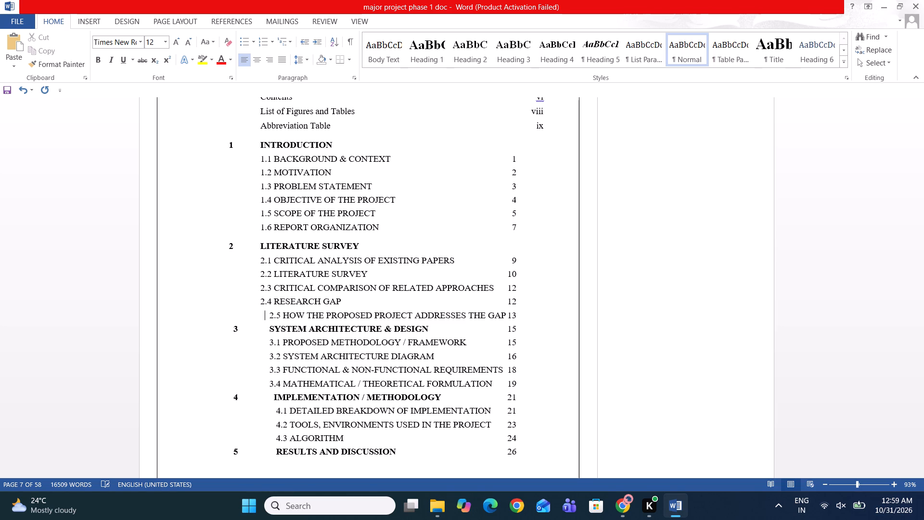
key("Right")
key("Right")
key("BackSpace")
key("BackSpace")
key("BackSpace")
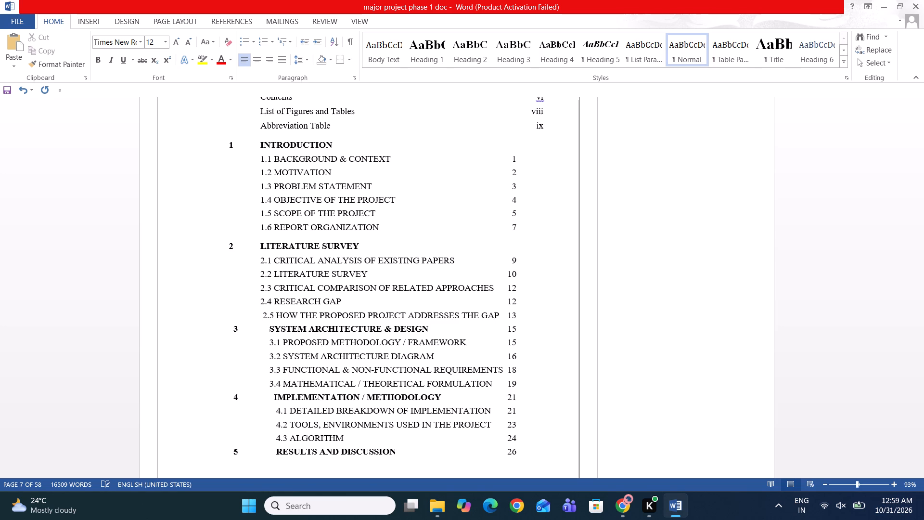
key("BackSpace")
Remove the leading spaces before the chapter 3 heading System Architecture & Design so it lines up with entry 2.5.
key("Down")
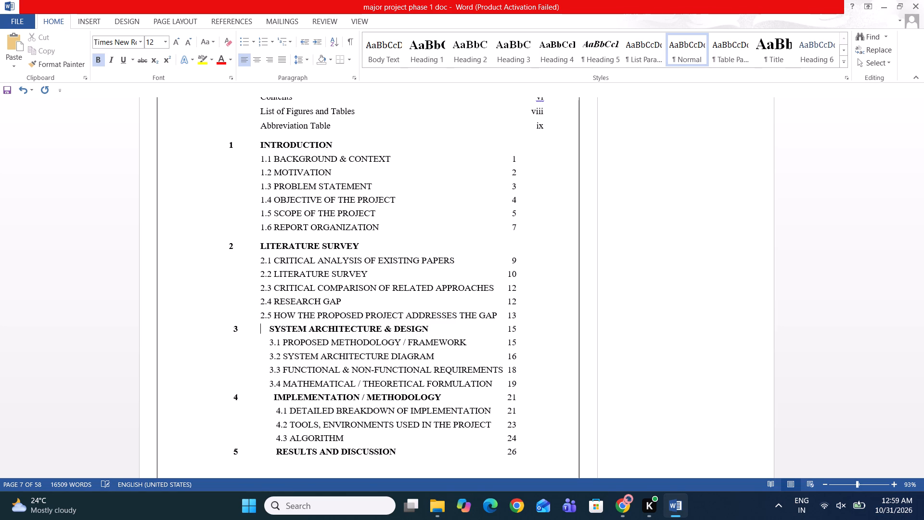
key("Right")
key("Right")
key("Right")
key("Right")
key("BackSpace")
key("BackSpace")
key("BackSpace")
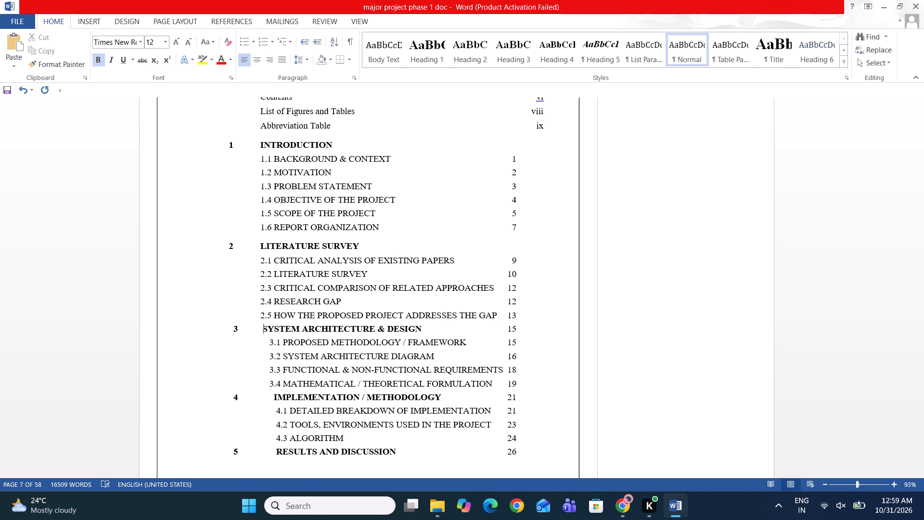
key("BackSpace")
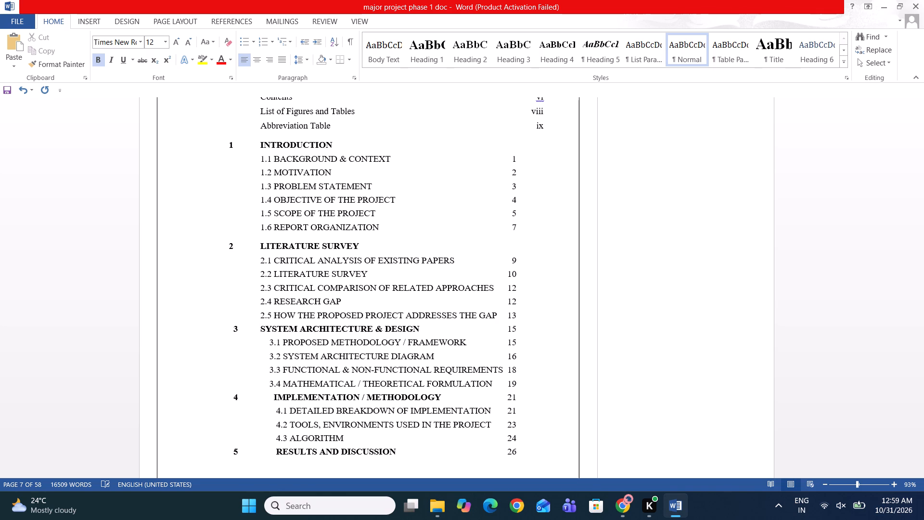
Remove the leading spaces before Contents entry 3.1 Proposed Methodology / Framework so it lines up with the chapter 3 heading.
key("Down")
key("Right")
key("Right")
key("Right")
key("Right")
key("BackSpace")
key("BackSpace")
key("BackSpace")
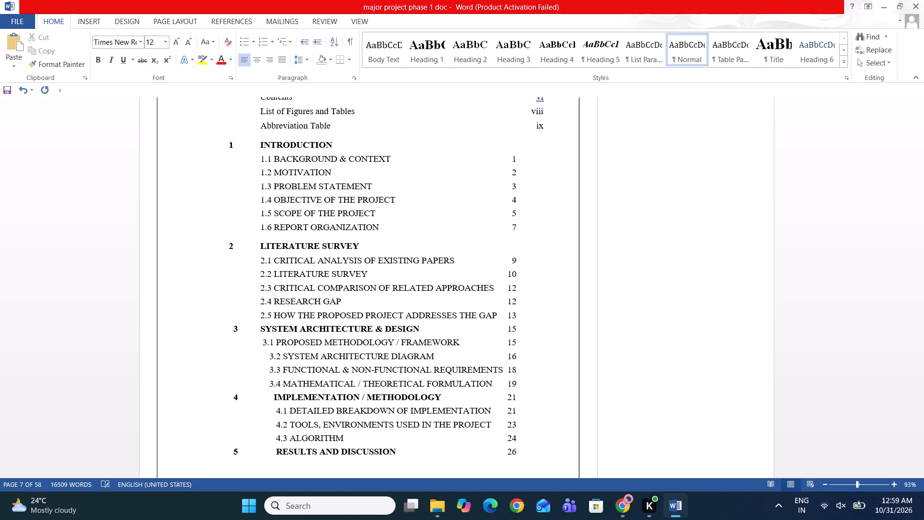
key("BackSpace")
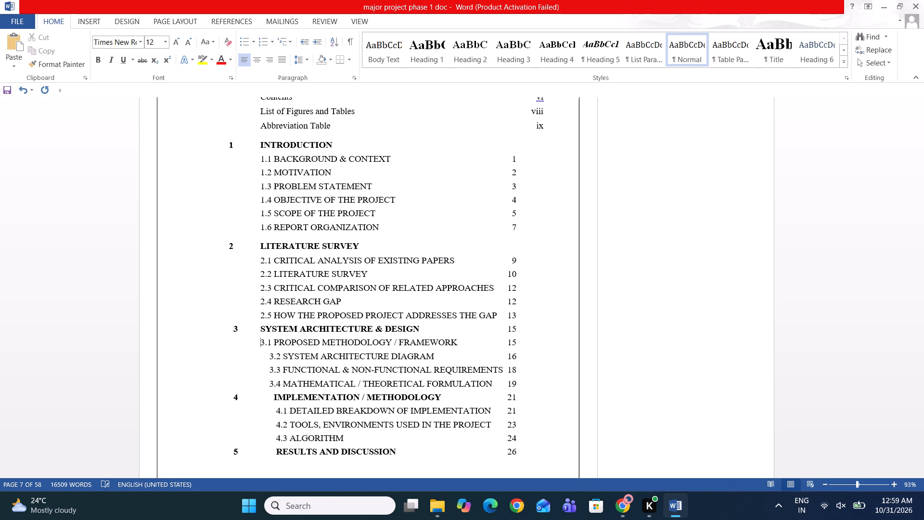
key("space")
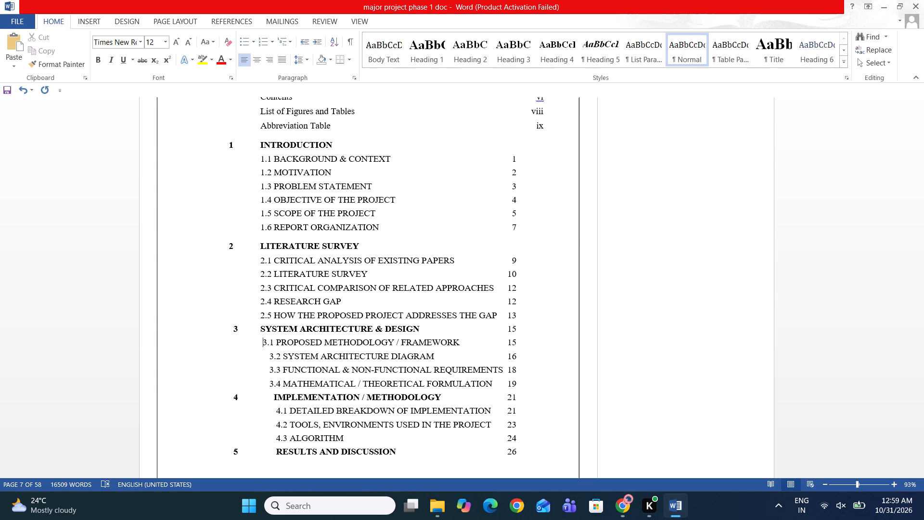
key("BackSpace")
Remove the leading spaces before Contents entry 3.2 System Architecture Diagram so it lines up with entry 3.1.
key("Down")
key("Right")
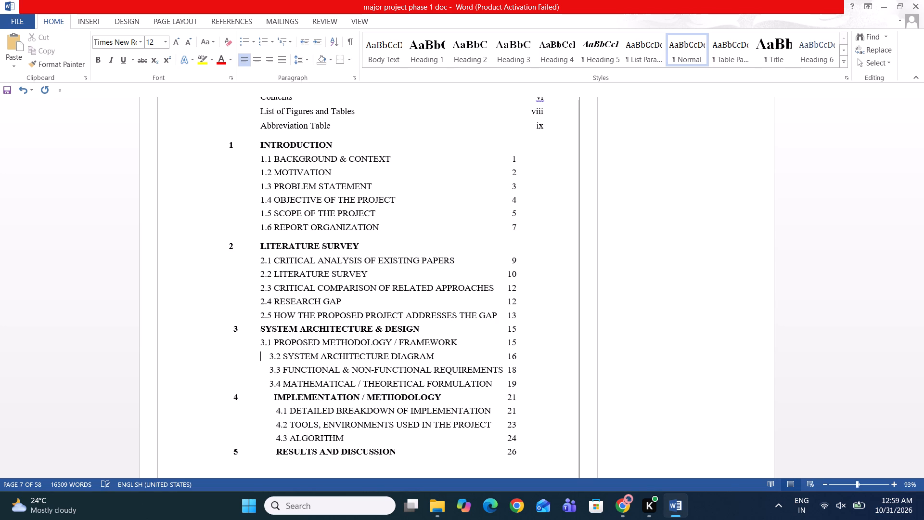
key("Right")
key("Right")
key("Right")
key("BackSpace")
key("BackSpace")
key("BackSpace")
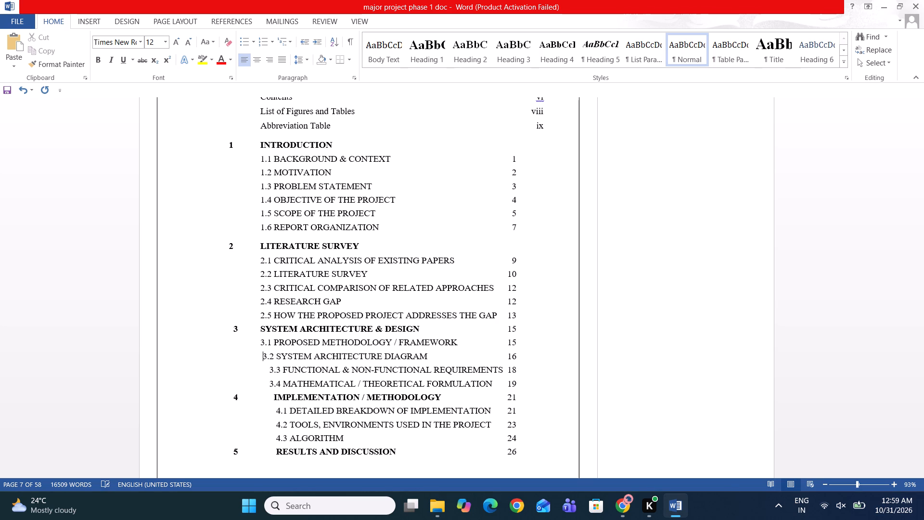
key("BackSpace")
Delete three of the leading spaces before Contents entry 3.3 Functional & Non-Functional Requirements.
key("Down")
key("Right")
key("Right")
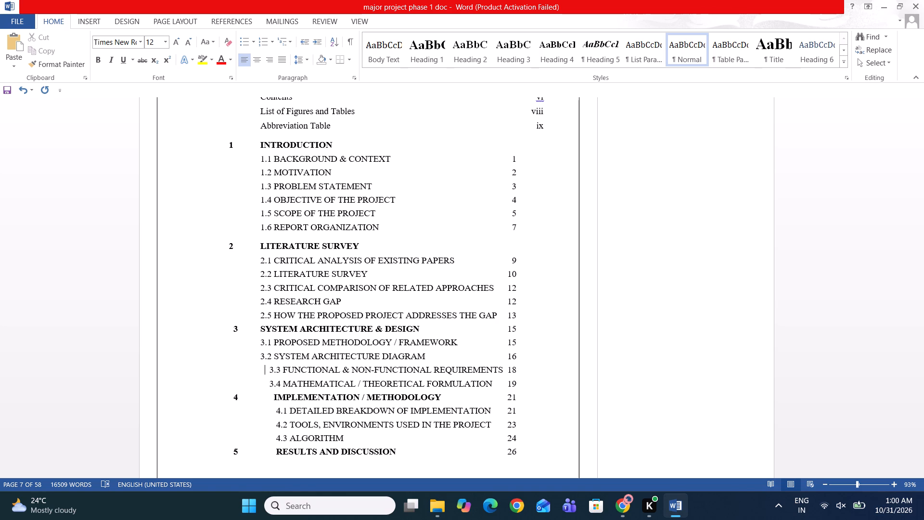
key("Right")
key("Right")
key("BackSpace")
key("BackSpace")
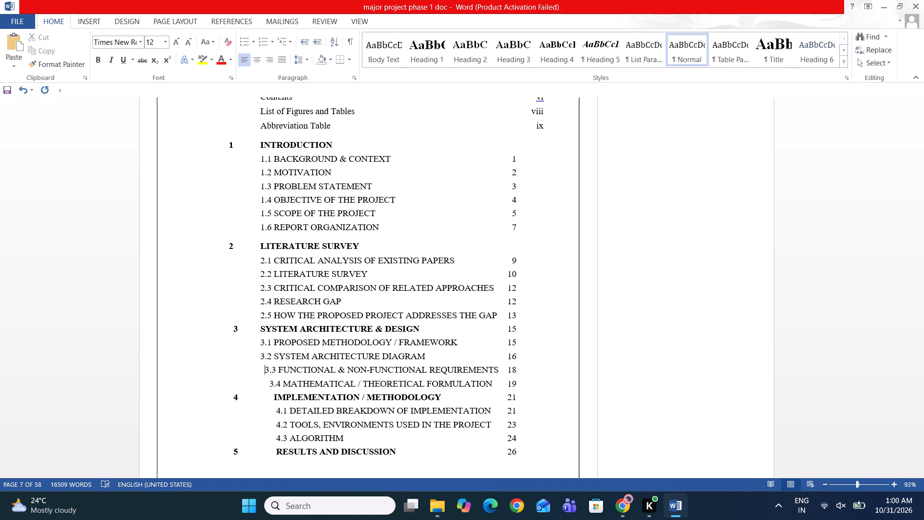
key("BackSpace")
Delete three of the leading spaces before Contents entry 3.4 Mathematical / Theoretical Formulation.
key("Down")
key("Right")
key("Right")
key("Right")
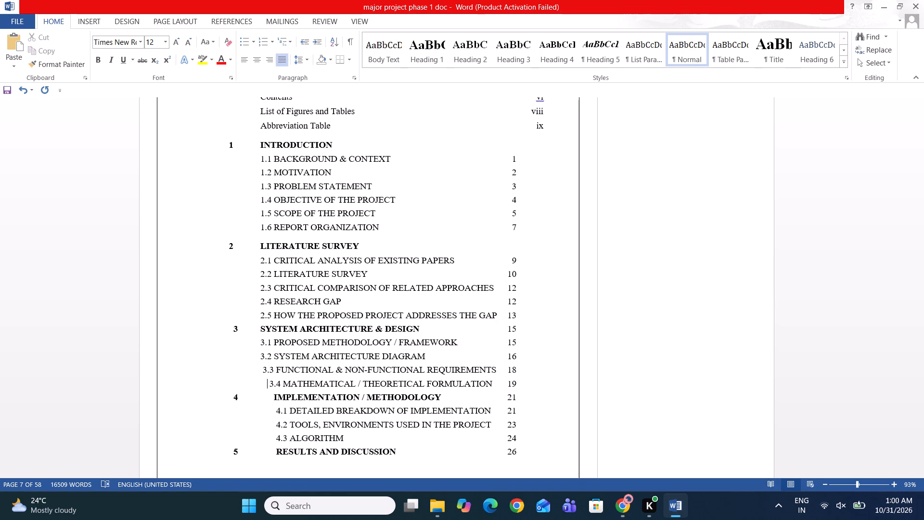
key("BackSpace")
key("BackSpace")
key("BackSpace")
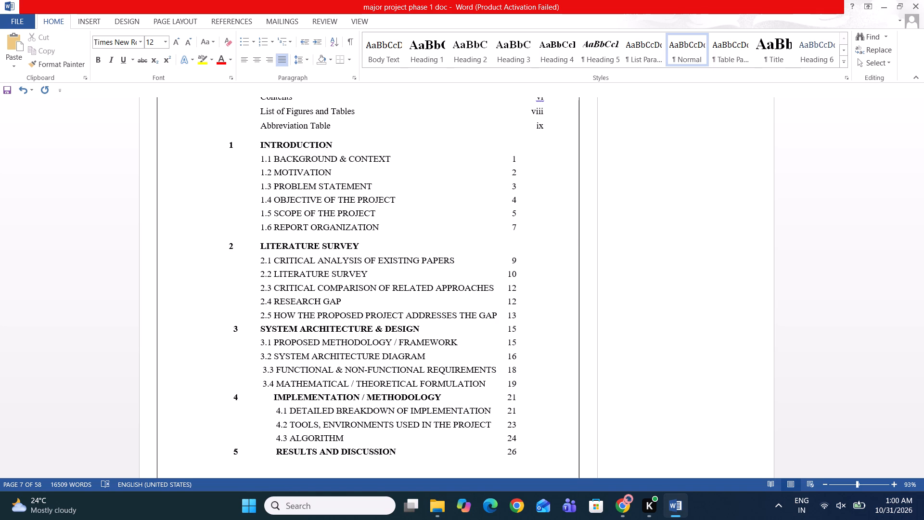
Delete the one remaining leading space before Contents entries 3.3 and 3.4 so both line up with entry 3.2.
key("Up")
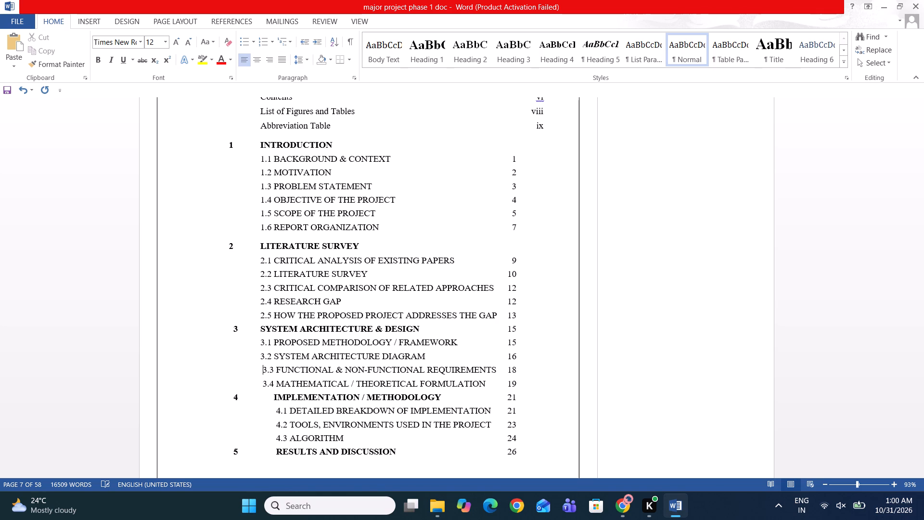
key("BackSpace")
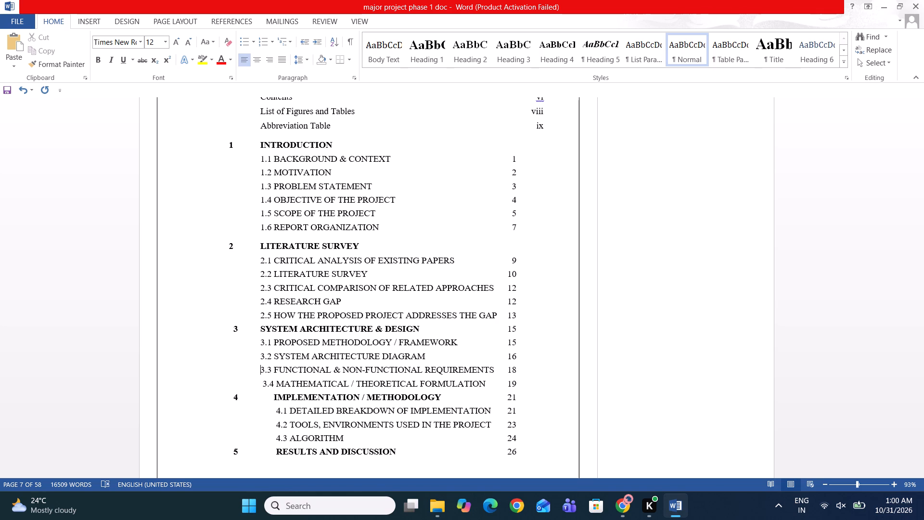
key("Down")
key("Right")
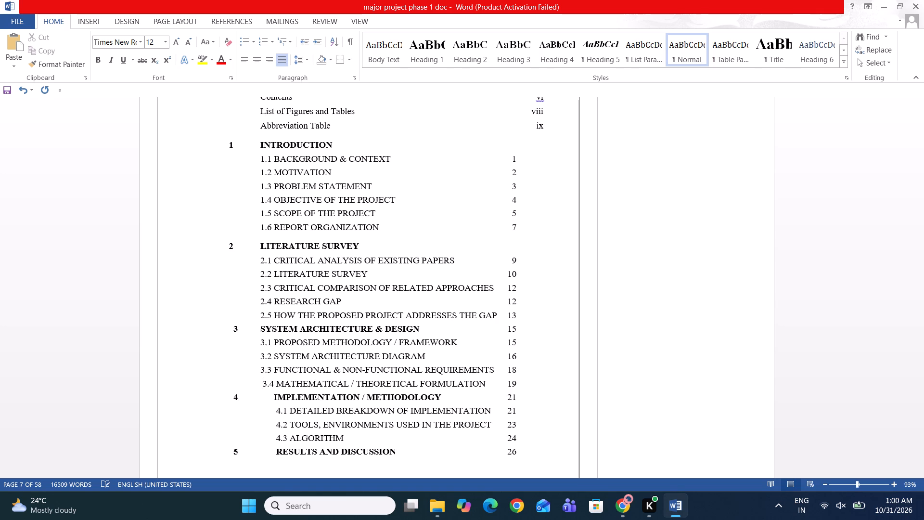
key("BackSpace")
Remove the leading spaces before the chapter 4 heading Implementation / Methodology so it lines up with entry 3.4.
scroll(265, 163, "down", 1)
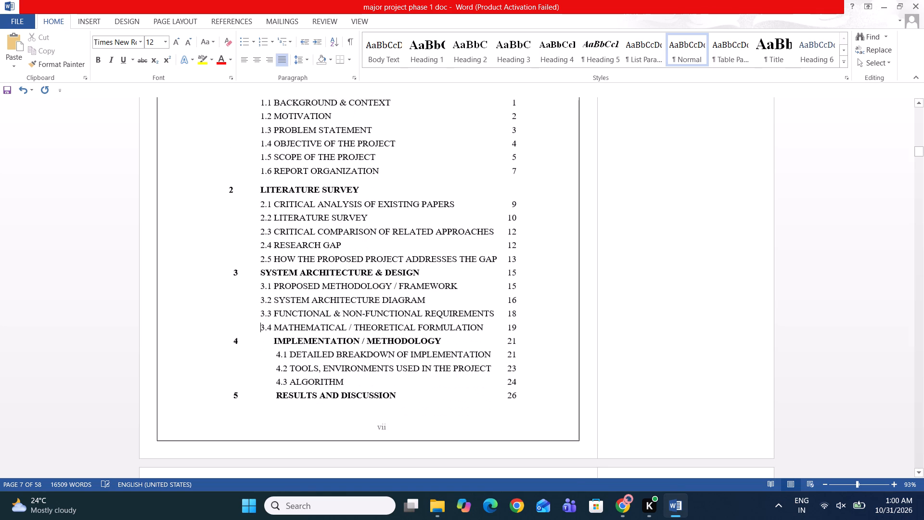
scroll(265, 163, "down", 1)
key("Down")
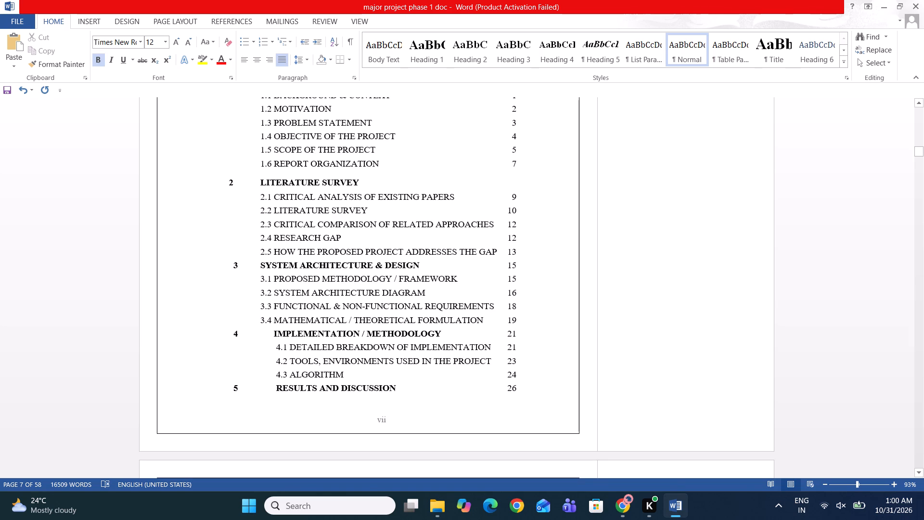
key("Right")
key("Right")
key("Right")
key("Right")
key("Right")
key("Right")
key("BackSpace")
key("BackSpace")
key("BackSpace")
key("BackSpace")
key("BackSpace")
key("BackSpace")
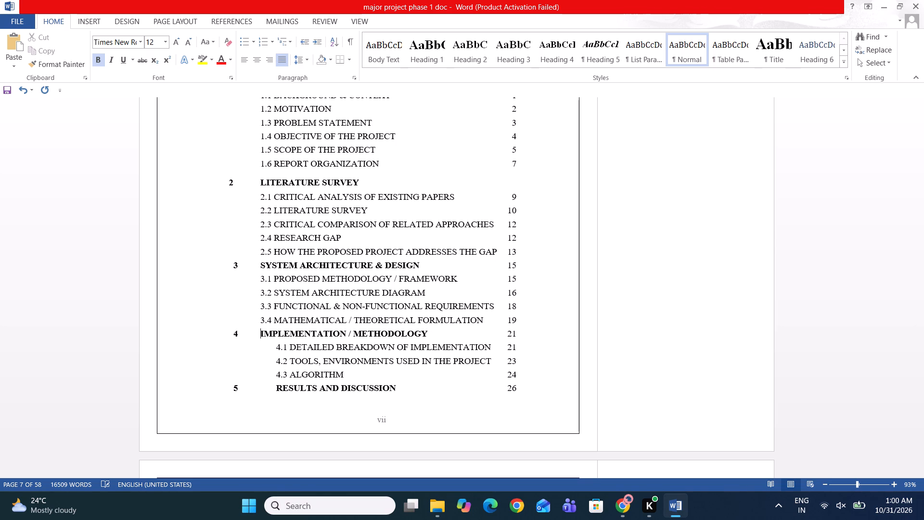
Remove all seven leading spaces before Contents entry 4.1 Detailed Breakdown of Implementation so it lines up with the chapter 4 heading.
key("Down")
key("Right")
key("Right")
key("Right")
key("Right")
key("Right")
key("Right")
key("Right")
key("BackSpace")
key("BackSpace")
key("BackSpace")
key("BackSpace")
key("BackSpace")
key("BackSpace")
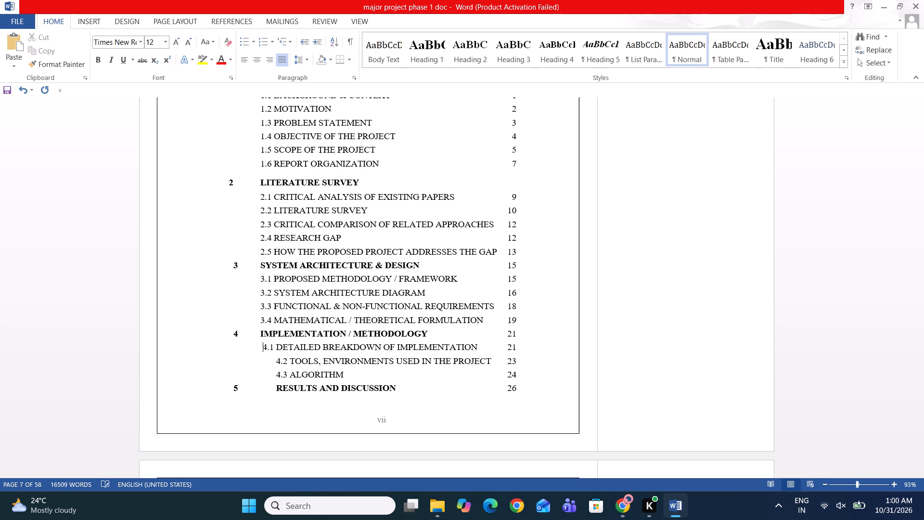
key("BackSpace")
Remove all seven leading spaces before Contents entry 4.2 Tools, Environments Used in the Project so it lines up with entry 4.1.
key("Down")
key("Right")
key("Right")
key("Right")
key("Right")
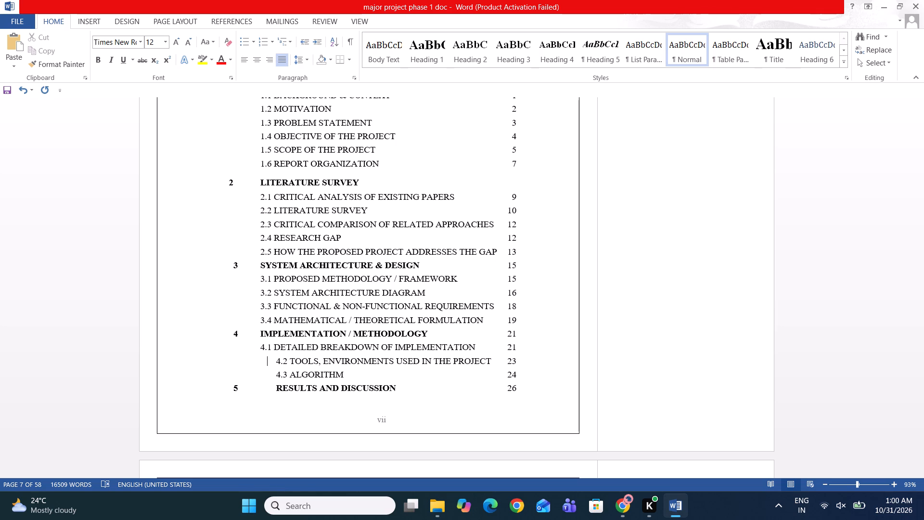
key("Right")
key("Right")
key("Right")
key("BackSpace")
key("BackSpace")
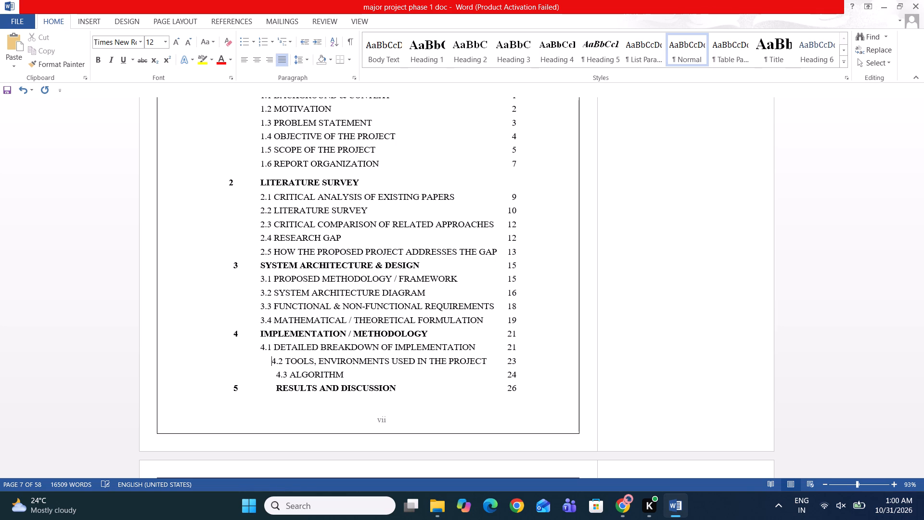
key("BackSpace")
key("BackSpace")
key("BackSpace")
key("BackSpace")
key("BackSpace")
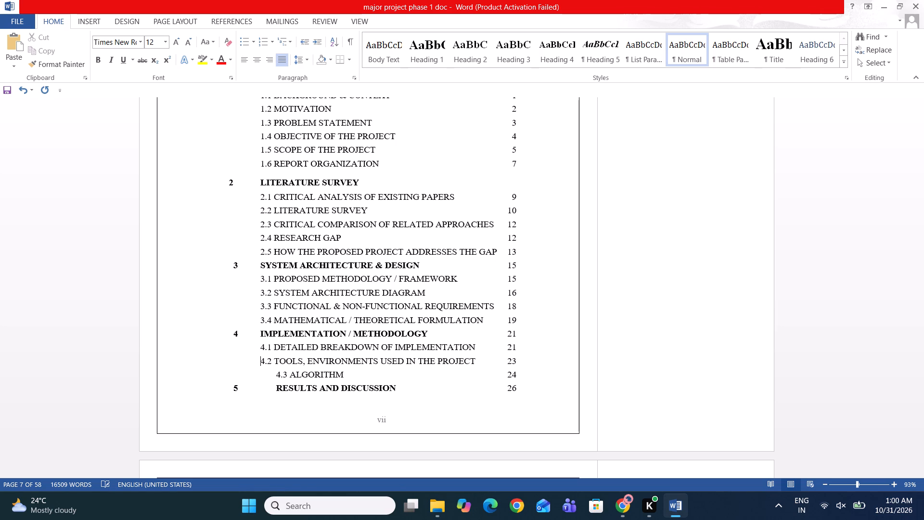
Remove all seven leading spaces before Contents entry 4.3 Algorithm so it lines up with entry 4.2.
key("Down")
key("Right")
key("Right")
key("Right")
key("Right")
key("Right")
key("Right")
key("Right")
key("BackSpace")
key("BackSpace")
key("BackSpace")
key("BackSpace")
key("BackSpace")
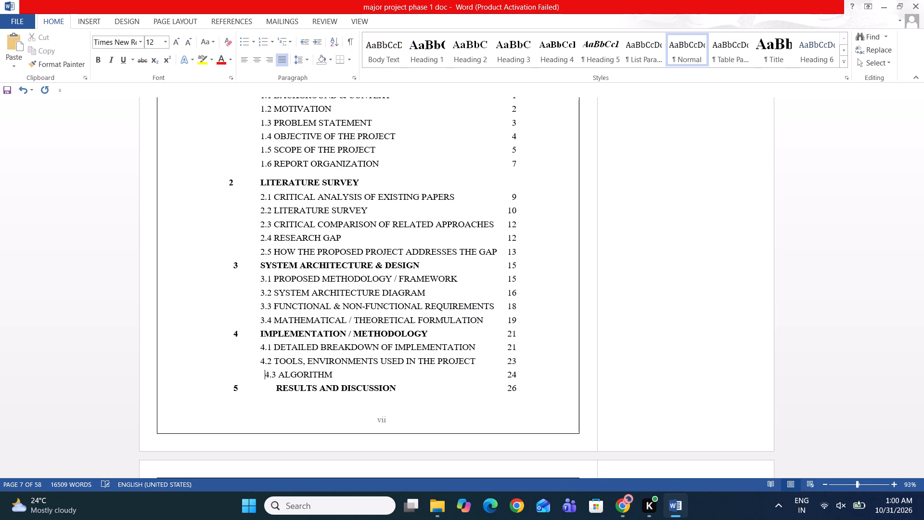
key("BackSpace")
key("BackSpace")
Remove the seven leading spaces before the chapter 5 heading Results and Discussion so it lines up with entry 4.3.
key("Down")
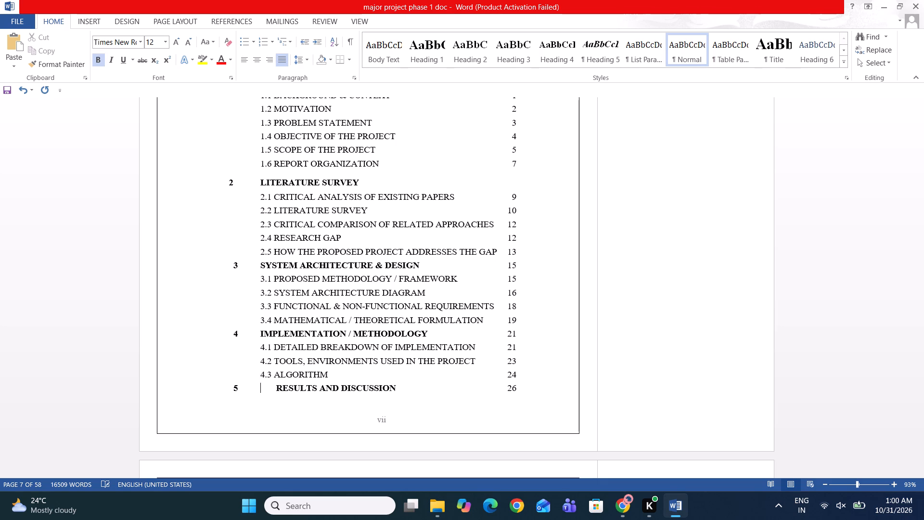
key("Right")
key("Right")
key("Right")
key("Right")
key("Right")
key("Right")
key("Right")
key("BackSpace")
key("BackSpace")
key("BackSpace")
key("BackSpace")
key("BackSpace")
key("BackSpace")
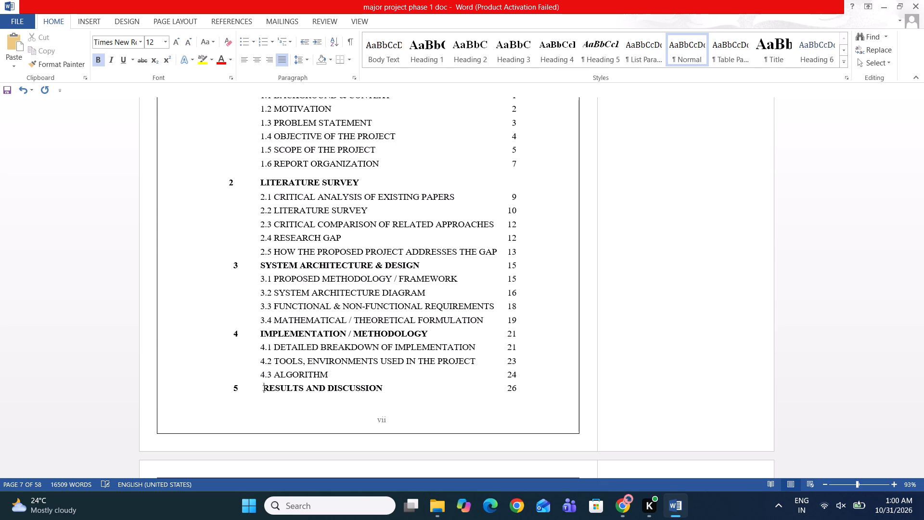
key("BackSpace")
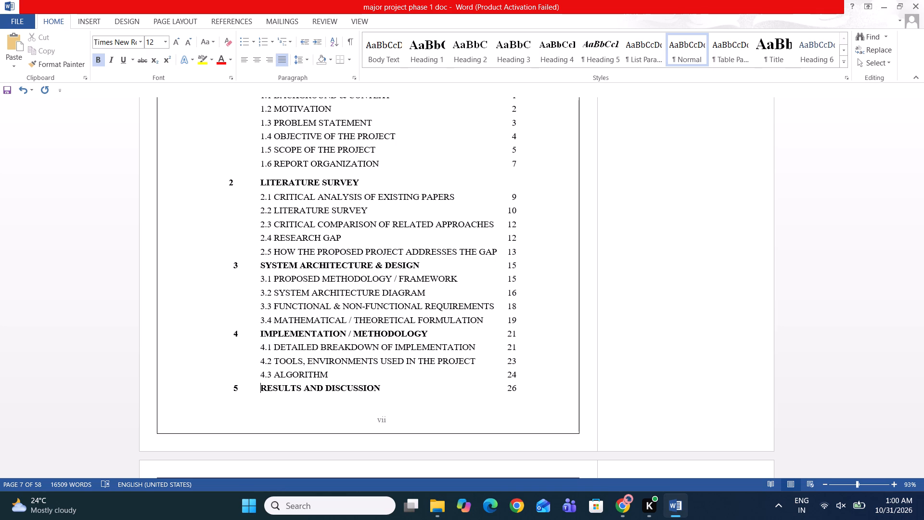
Delete five of the leading spaces before Contents entry 5.1 Source Code Implementation on the following page.
scroll(273, 129, "down", 2)
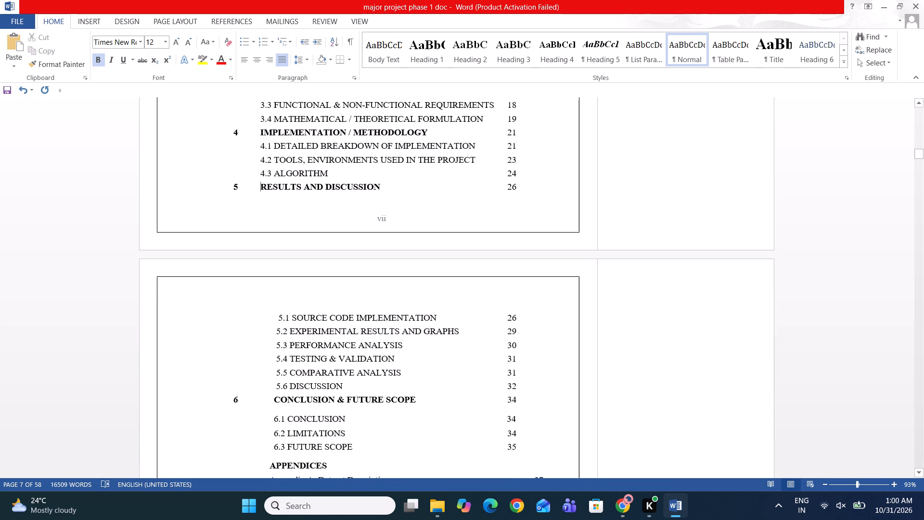
left_click(279, 307)
key("BackSpace")
key("BackSpace")
key("BackSpace")
key("BackSpace")
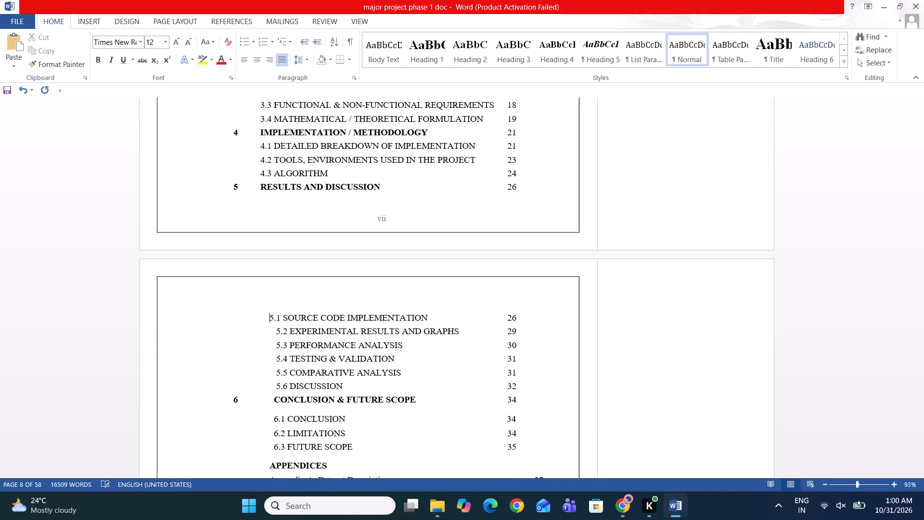
key("BackSpace")
Delete four of the leading spaces before Contents entry 5.2 Experimental Results and Graphs so it lines up with entry 5.1.
key("Down")
key("Right")
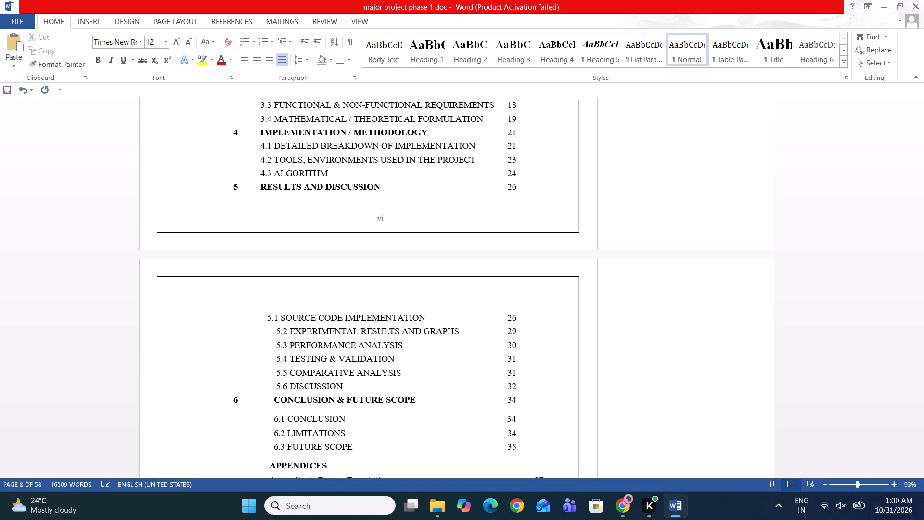
key("Right")
key("Right")
key("Right")
key("BackSpace")
key("BackSpace")
key("BackSpace")
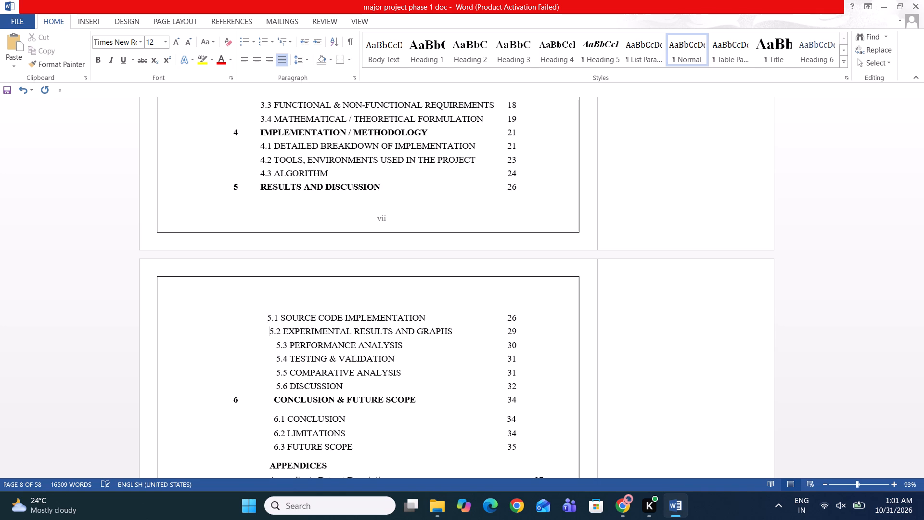
key("BackSpace")
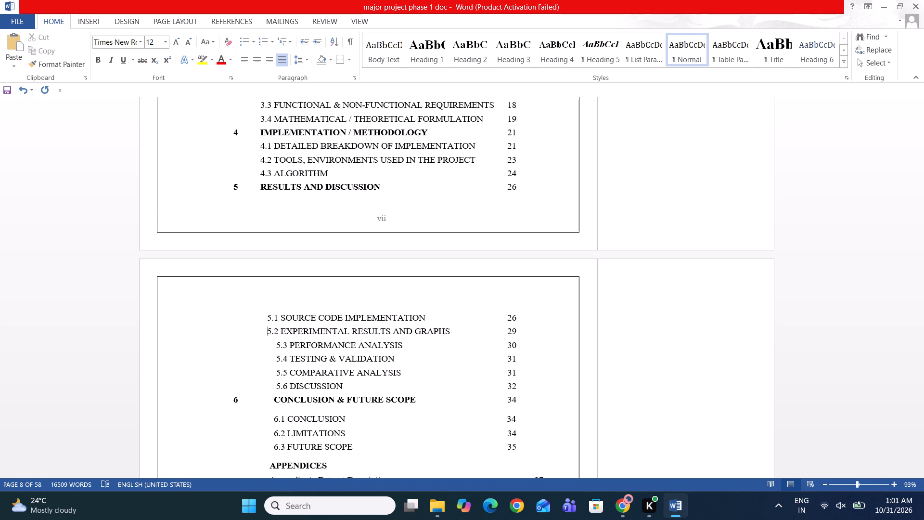
Delete one more leading space before each of Contents entries 5.1 and 5.2.
key("Up")
key("Up")
key("Down")
key("BackSpace")
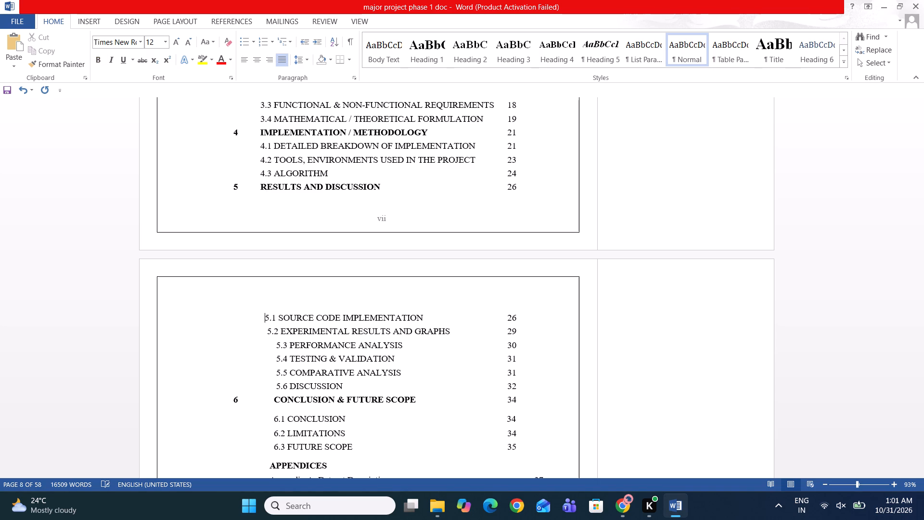
key("Down")
key("Right")
key("BackSpace")
Delete the two remaining leading spaces before Contents entry 5.1 so it lines up with the chapter 5 heading.
key("Up")
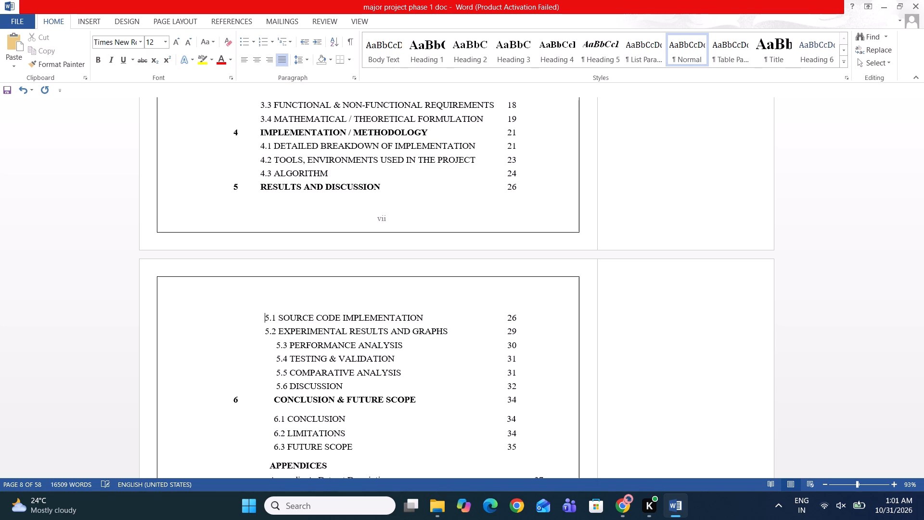
key("Up")
key("Down")
key("Down")
key("Up")
key("BackSpace")
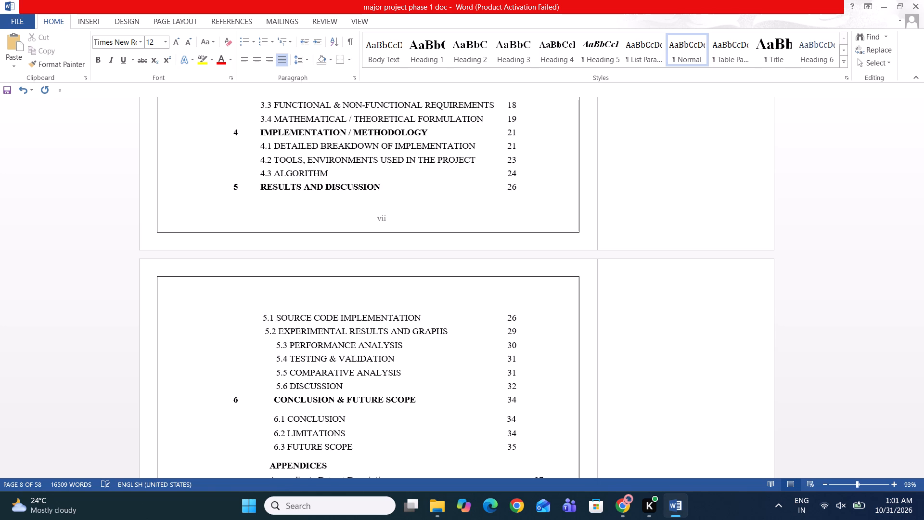
key("BackSpace")
key("Up")
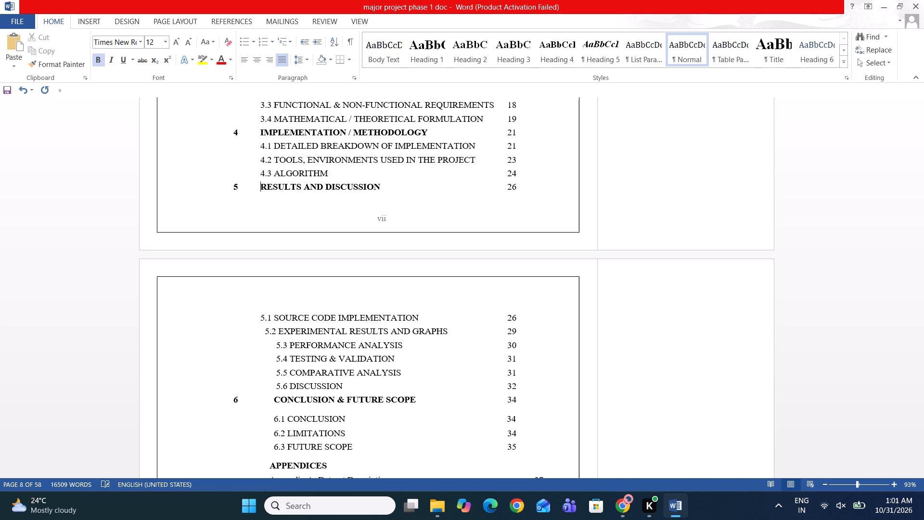
Delete the two remaining leading spaces before Contents entry 5.2 so it lines up with entry 5.1.
key("Down")
key("Down")
key("Right")
key("Right")
key("BackSpace")
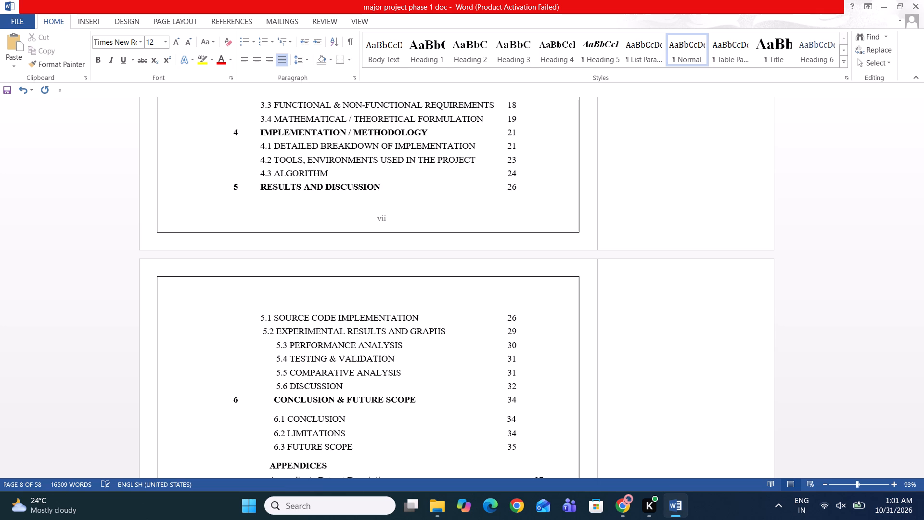
key("BackSpace")
Remove all seven leading spaces before Contents entry 5.3 Performance Analysis so it lines up with entry 5.2.
key("Down")
key("Right")
key("Right")
key("Right")
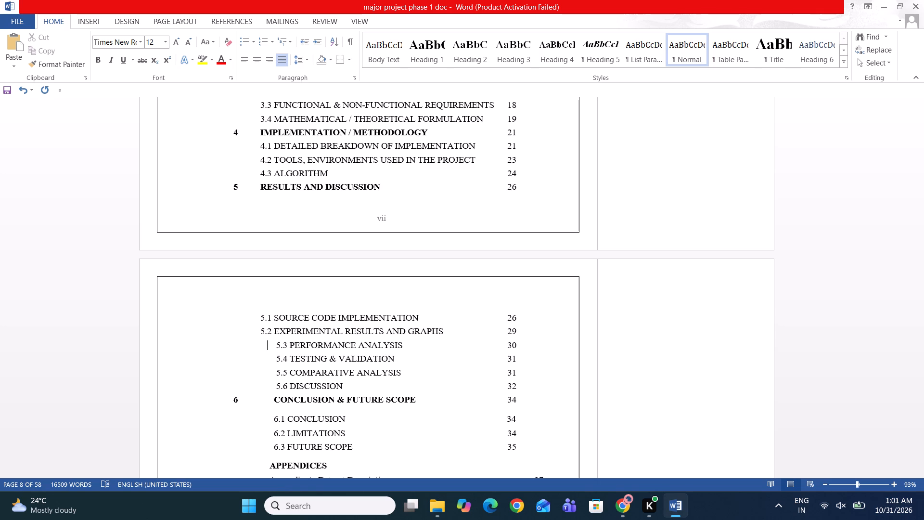
key("Right")
key("Right")
key("Right")
key("Right")
key("BackSpace")
key("BackSpace")
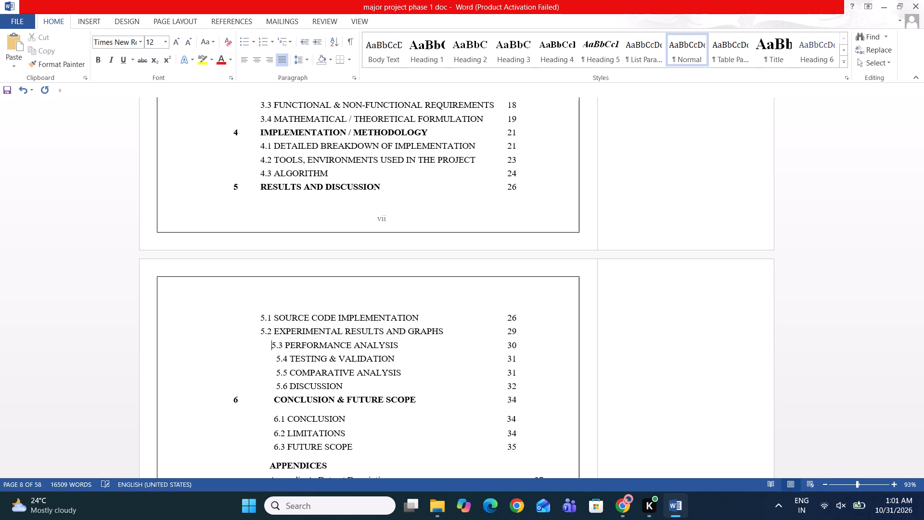
key("BackSpace")
key("BackSpace")
key("BackSpace")
key("BackSpace")
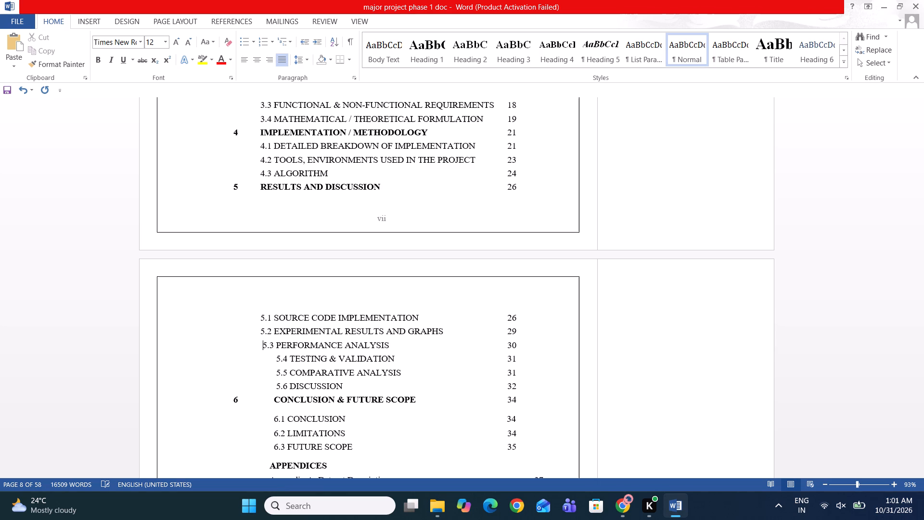
key("BackSpace")
Remove all seven leading spaces before Contents entry 5.4 Testing & Validation so it lines up with entry 5.3.
key("Down")
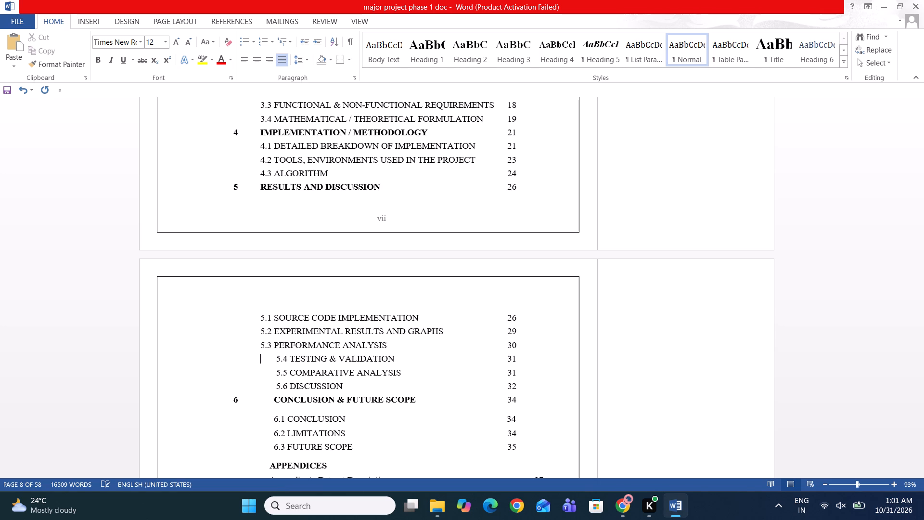
key("Right")
key("Right")
key("Right")
key("Right")
key("Right")
key("Right")
key("Right")
key("BackSpace")
key("BackSpace")
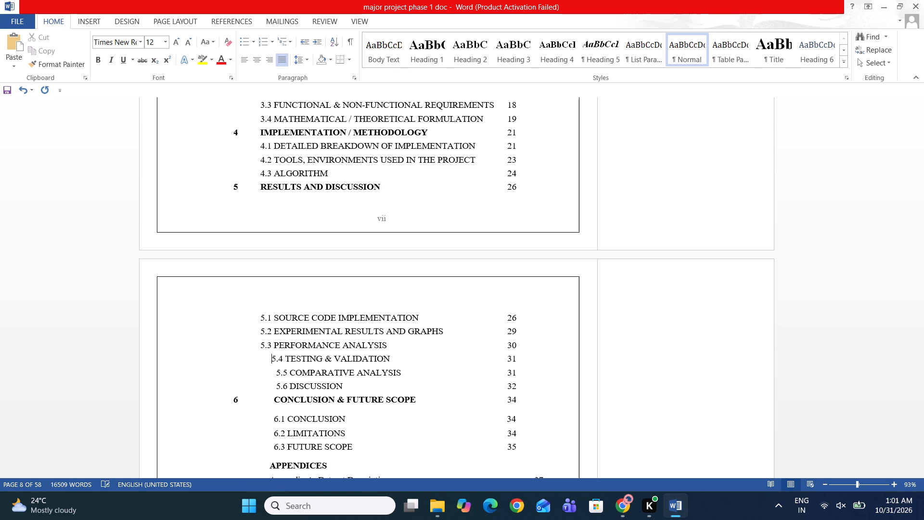
key("BackSpace")
key("BackSpace")
key("BackSpace")
key("BackSpace")
key("BackSpace")
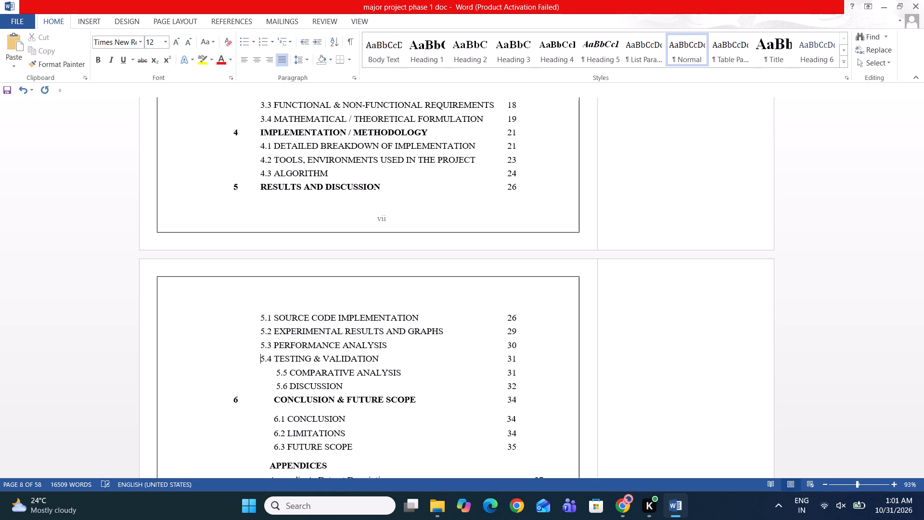
key("space")
key("BackSpace")
Remove all seven leading spaces before Contents entry 5.5 Comparative Analysis so it lines up with entry 5.4.
key("Down")
key("Right")
key("Right")
key("Right")
key("Right")
key("Right")
key("Right")
key("Right")
key("BackSpace")
key("BackSpace")
key("BackSpace")
key("BackSpace")
key("BackSpace")
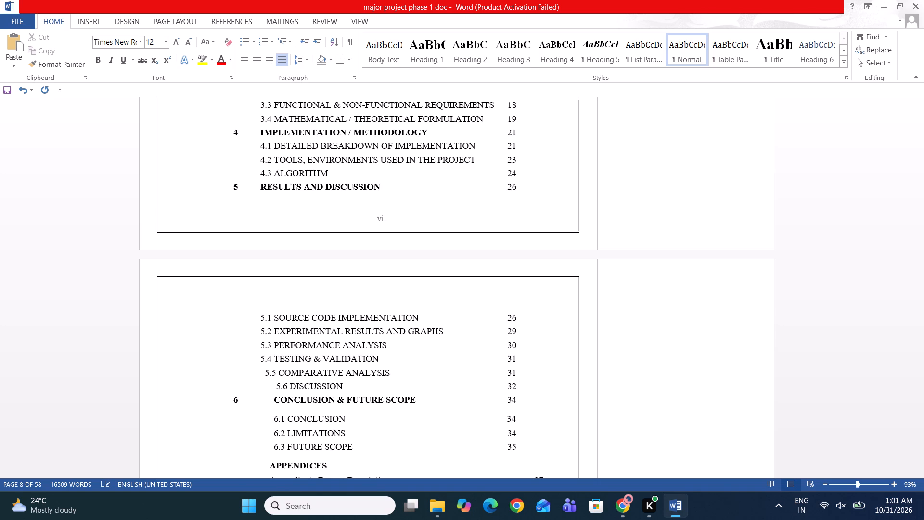
key("BackSpace")
key("BackSpace")
key("Up")
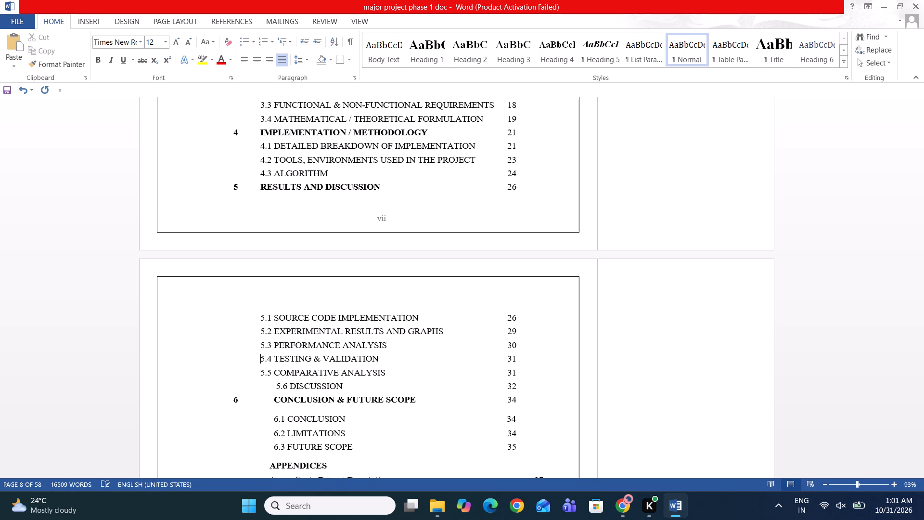
Remove all seven leading spaces before Contents entry 5.6 Discussion so it lines up with entry 5.5.
key("Down")
key("Down")
key("Right")
key("Right")
key("Right")
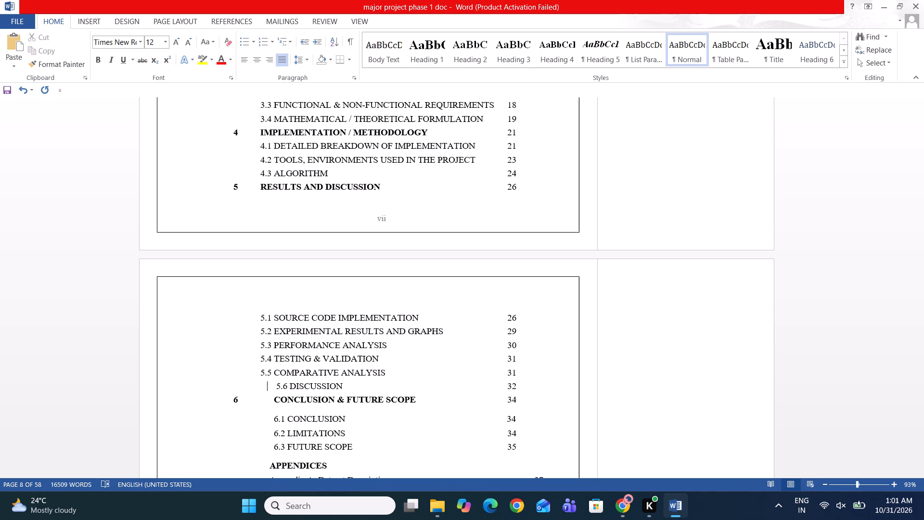
key("Right")
key("Right")
key("Right")
key("Right")
key("BackSpace")
key("BackSpace")
key("BackSpace")
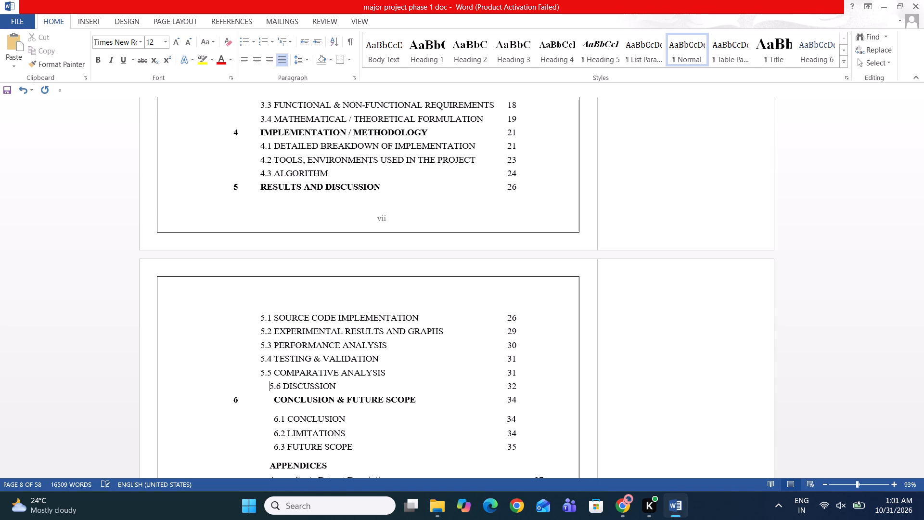
key("BackSpace")
key("BackSpace")
key("BackSpace")
key("BackSpace")
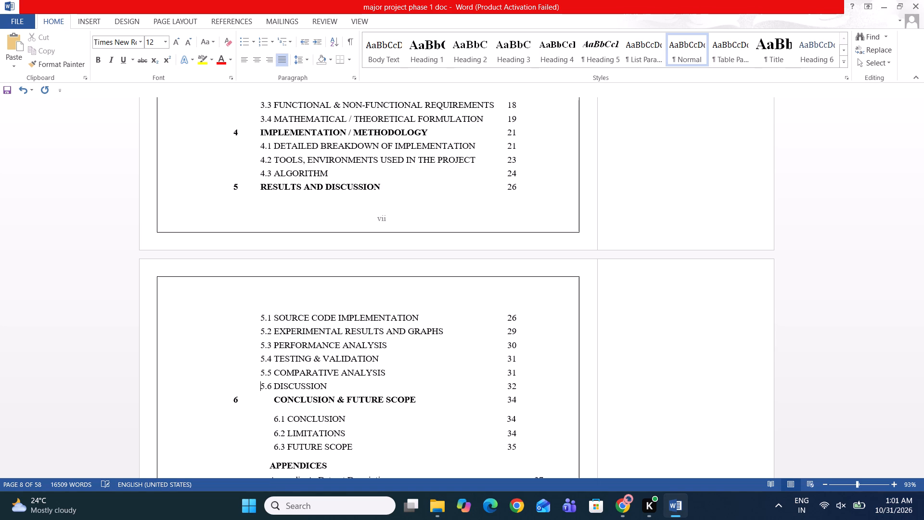
Delete six spaces before the chapter 6 heading Conclusion & Future Scope in the Contents so it lines up with entry 5.6.
key("Left")
key("Left")
key("Down")
key("Right")
key("Right")
key("Right")
key("Right")
key("Right")
key("Right")
key("Right")
key("Right")
key("BackSpace")
key("BackSpace")
key("BackSpace")
key("BackSpace")
key("BackSpace")
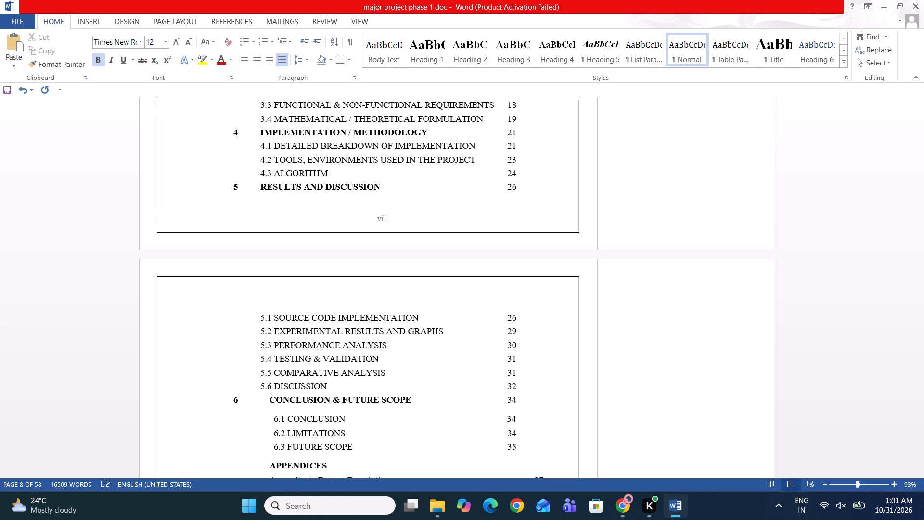
key("BackSpace")
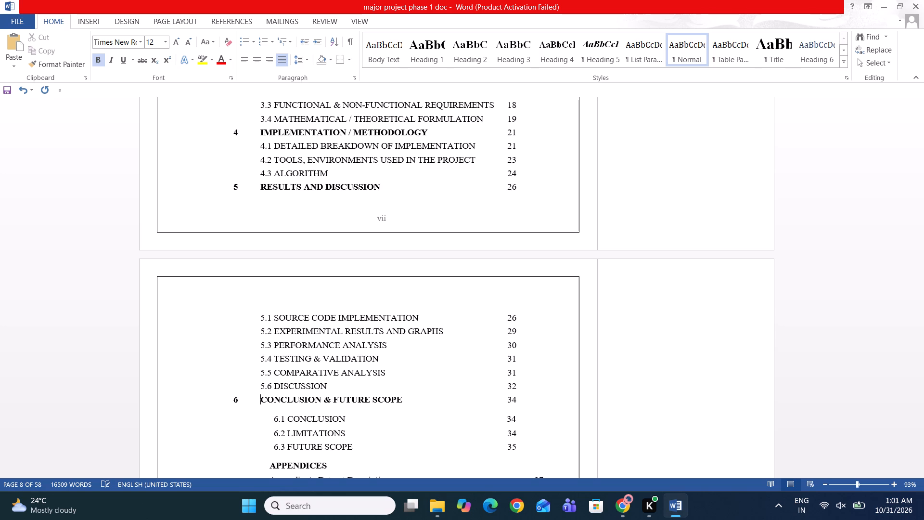
Delete five leading spaces before Contents entry 6.1 Conclusion to bring it under the chapter 6 heading.
key("Left")
key("Left")
key("Down")
key("Right")
key("Right")
key("Right")
key("Right")
key("Right")
key("Right")
key("Right")
key("Right")
key("BackSpace")
key("BackSpace")
key("BackSpace")
key("BackSpace")
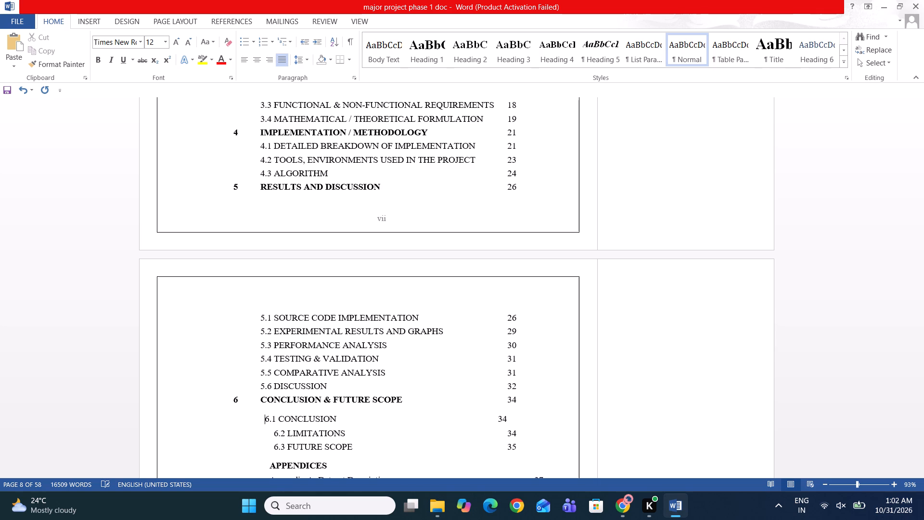
key("BackSpace")
key("Down")
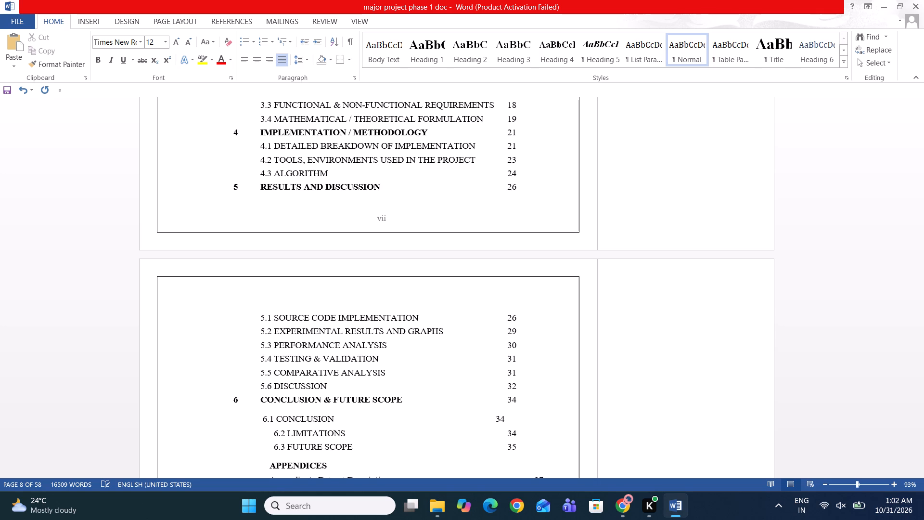
key("Up")
key("Up")
Delete the five leading spaces before Contents entry 6.2 Limitations so it lines up with entry 6.1.
key("Down")
key("Down")
key("Right")
key("Right")
key("Right")
key("Right")
key("Right")
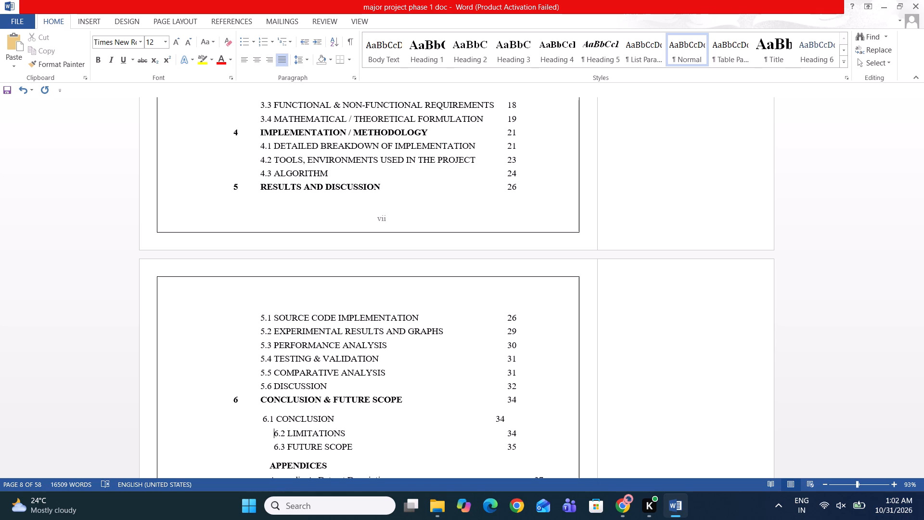
key("BackSpace")
key("BackSpace")
key("BackSpace")
key("BackSpace")
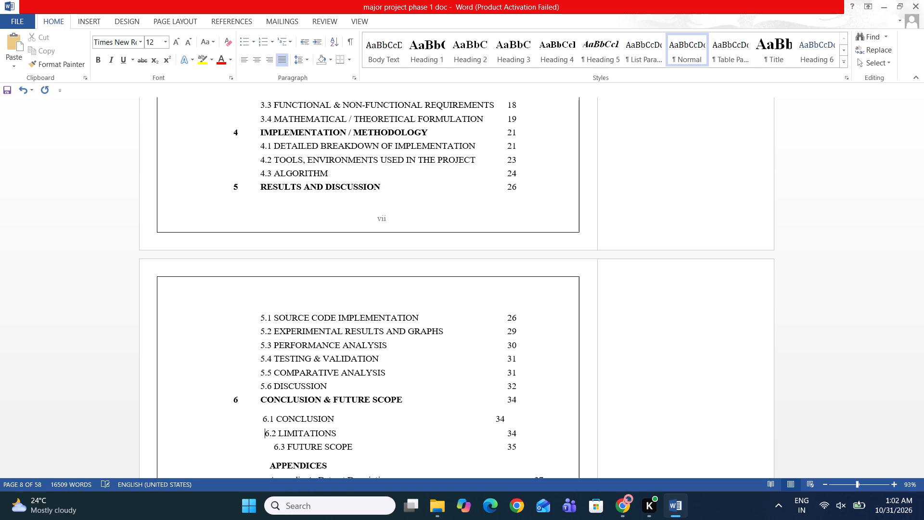
key("BackSpace")
key("Up")
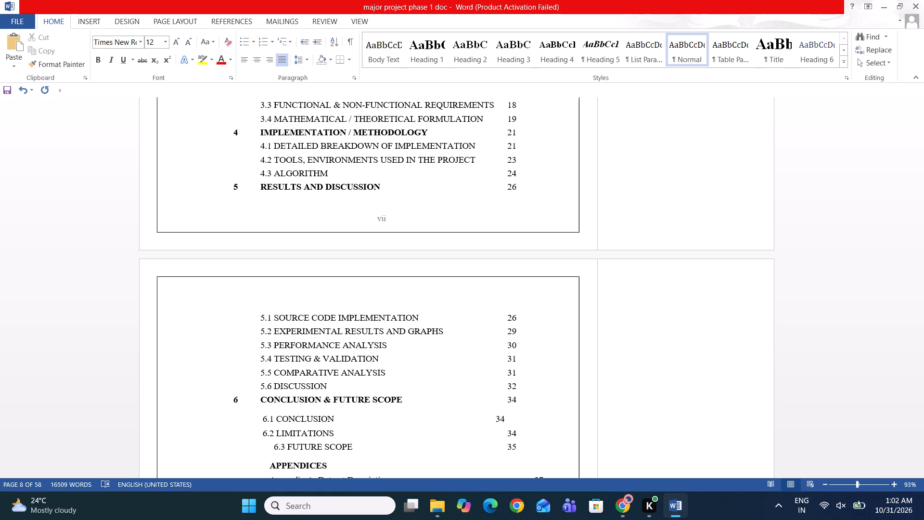
Delete the five leading spaces before Contents entry 6.3 Future Scope so it lines up with entry 6.2.
key("Down")
key("Down")
key("Right")
key("Right")
key("Right")
key("Right")
key("Right")
key("BackSpace")
key("BackSpace")
key("BackSpace")
key("BackSpace")
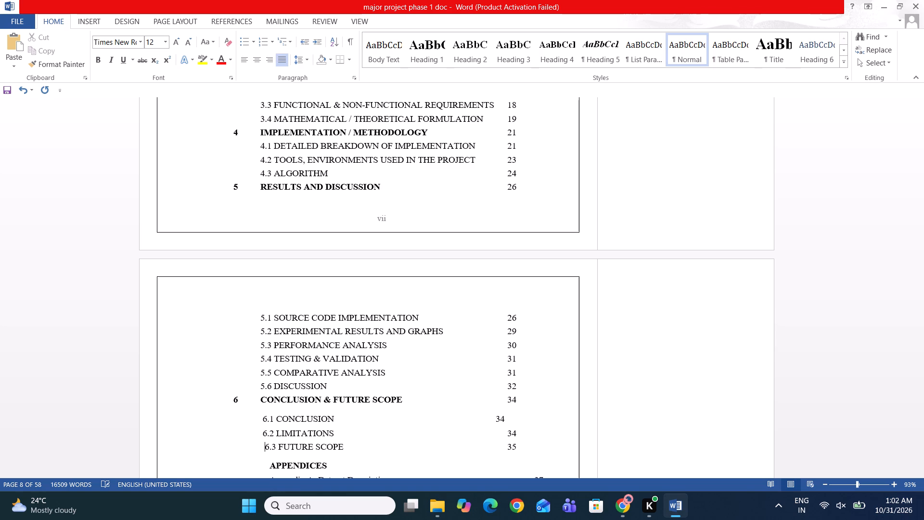
key("BackSpace")
Insert five spaces between the 6.1 Conclusion title and its page number so the number lines up with the page-number column.
scroll(279, 307, "down", 4)
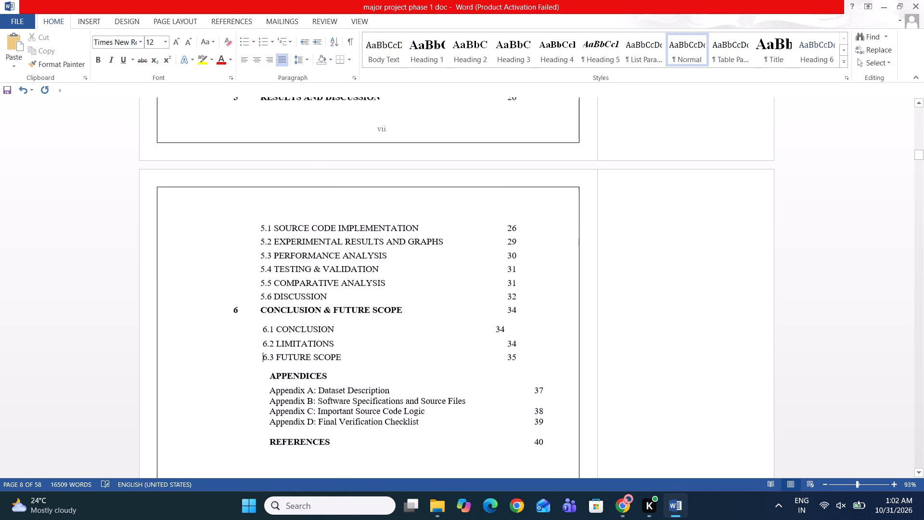
left_click(453, 294)
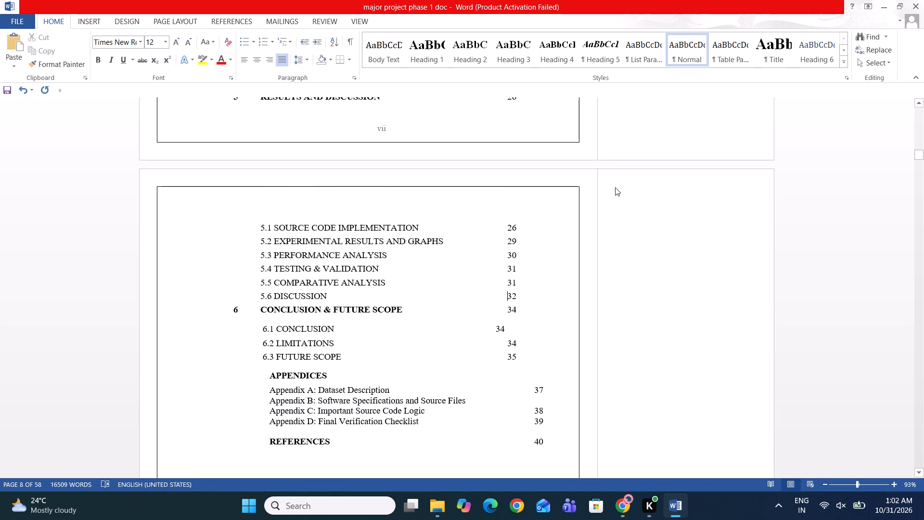
left_click(442, 327)
key("space")
key("space")
key("space")
key("space")
key("space")
Replace the blank gap before the Appendices heading in the Contents with 19 spaces so it lines up with entry 6.3.
scroll(442, 327, "down", 1)
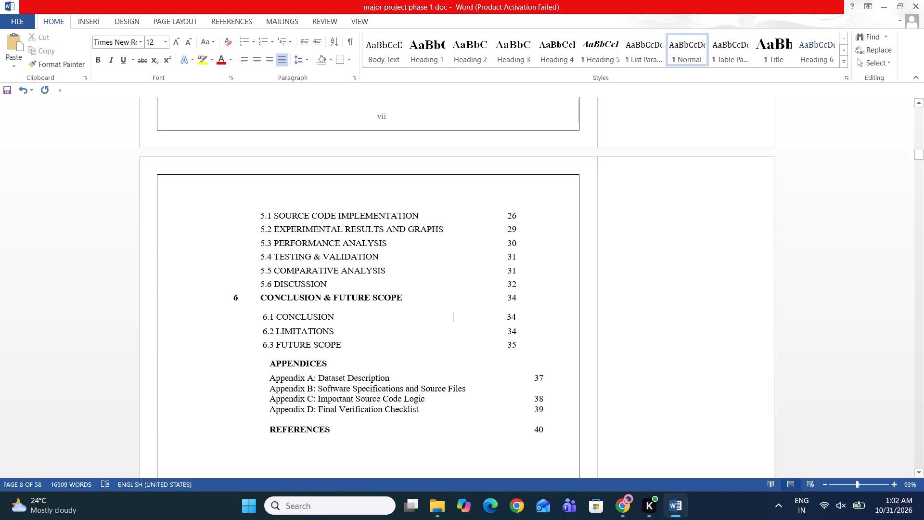
left_click(221, 363)
key("BackSpace")
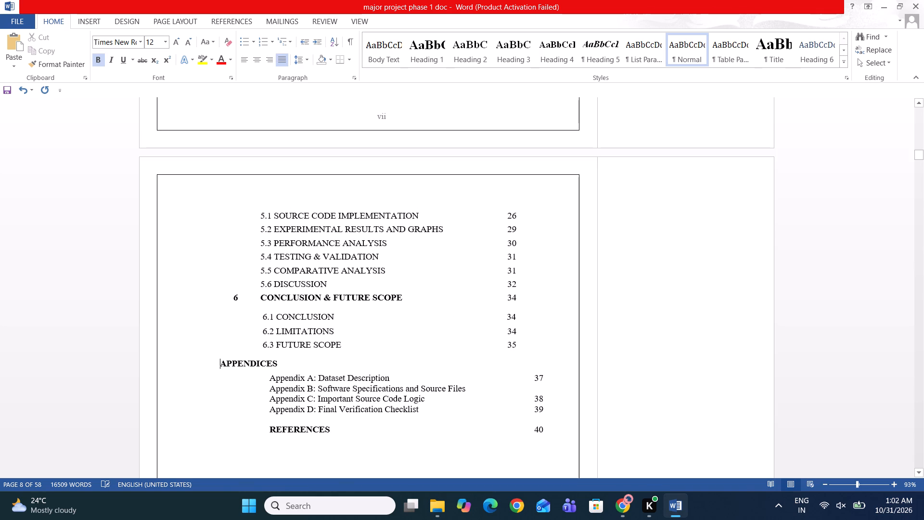
key("space")
key("space")
key("space")
key("space")
key("space")
key("space")
key("space")
key("space")
key("space")
key("space")
key("space")
key("space")
key("space")
key("space")
key("space")
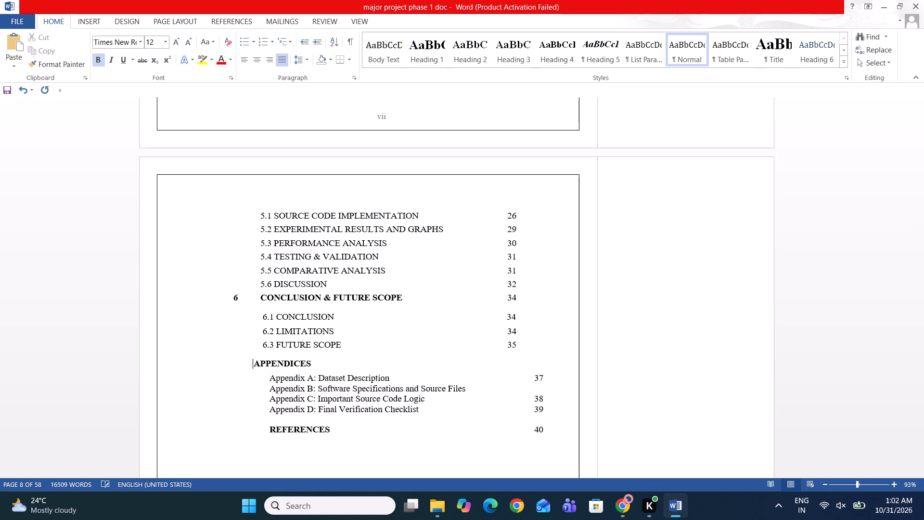
key("space")
key("space")
key("space")
key("space")
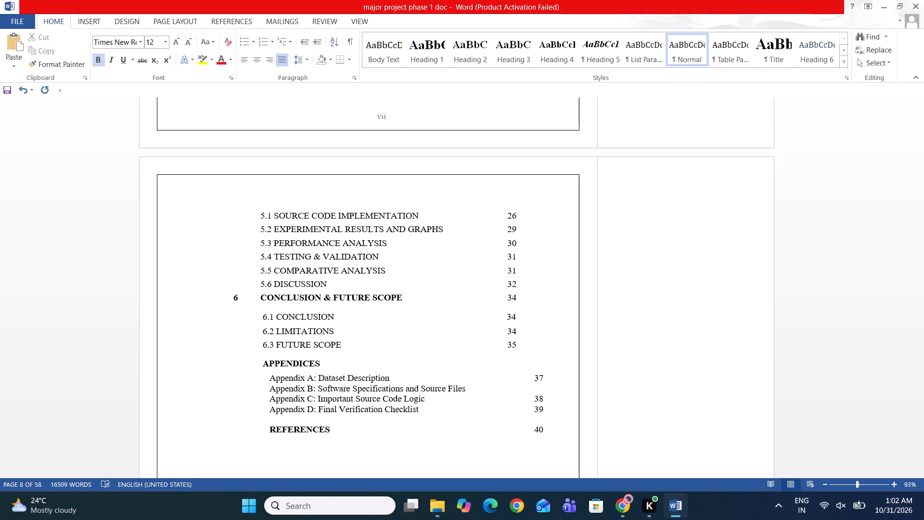
Delete the three leading spaces before the Appendix A: Dataset Description entry so it lines up with the Appendices heading.
key("Down")
key("Right")
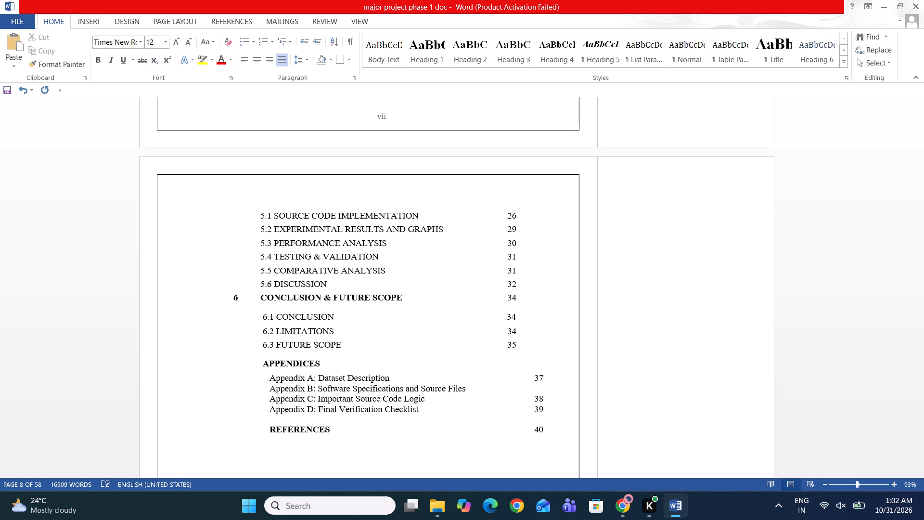
key("Right")
key("Right")
key("BackSpace")
key("BackSpace")
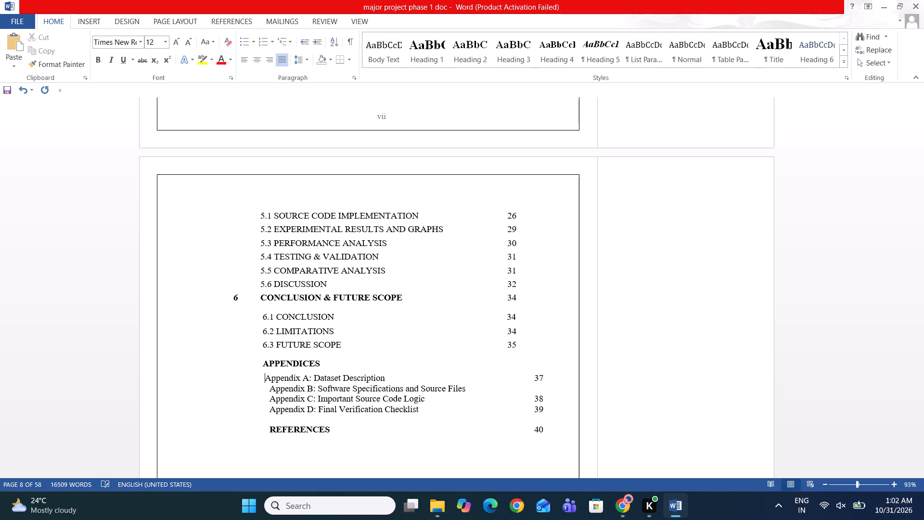
key("BackSpace")
Delete the three leading spaces before the Appendix B: Software Specifications and Source Files entry so it lines up with Appendix A.
key("Down")
key("Right")
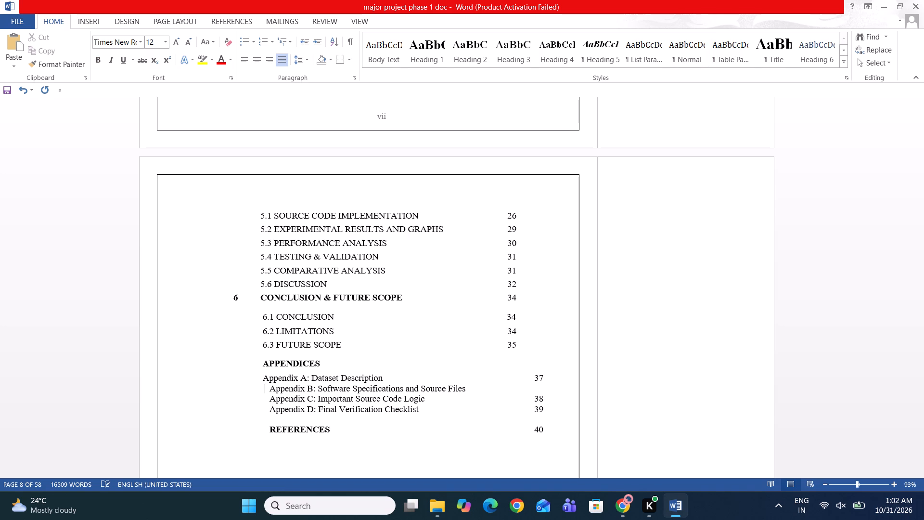
key("Right")
key("Right")
key("BackSpace")
key("BackSpace")
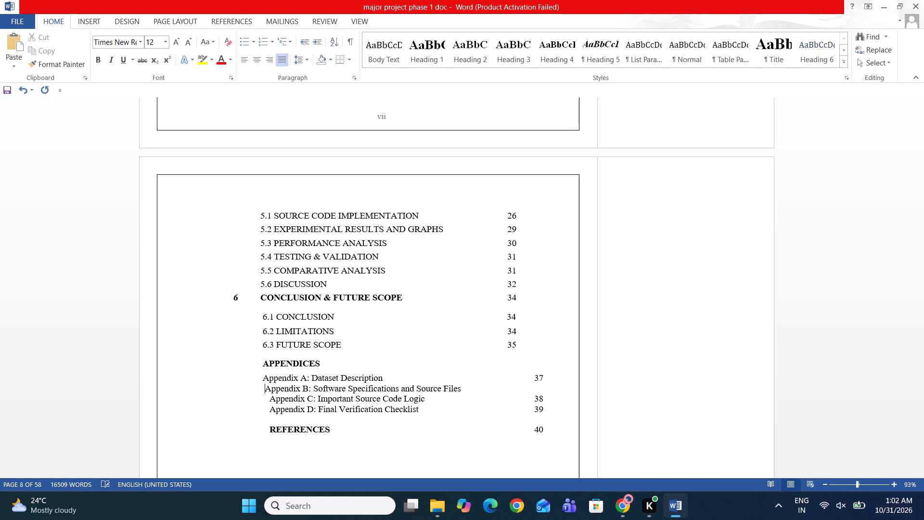
key("BackSpace")
Delete the three leading spaces before the Appendix C: Important Source Code Logic entry so it lines up with Appendix B.
key("Down")
key("Right")
key("Right")
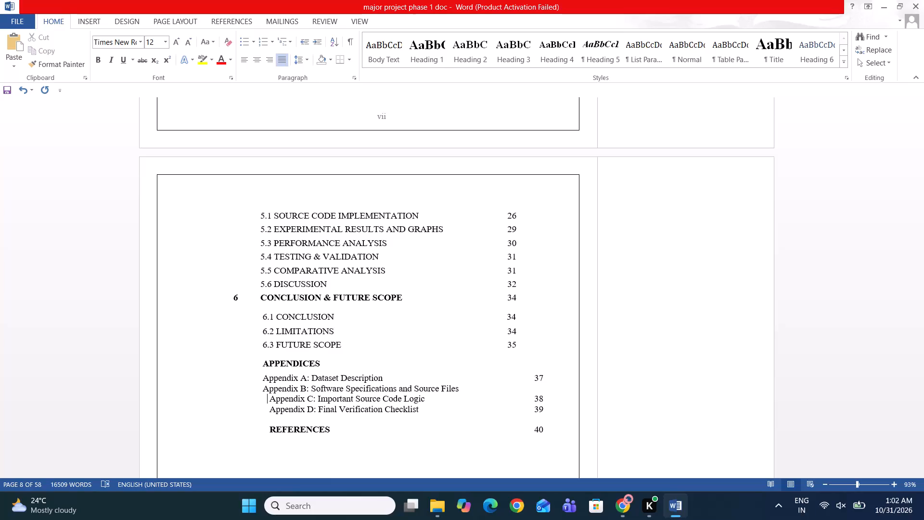
key("Right")
key("BackSpace")
key("BackSpace")
key("BackSpace")
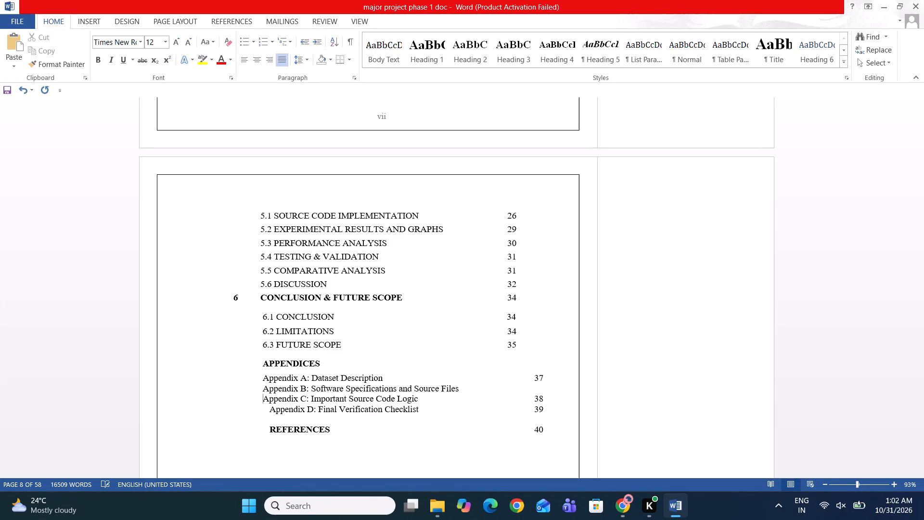
Delete the three leading spaces before the Appendix D: Final Verification Checklist entry so it lines up with Appendix C.
key("Down")
key("Right")
key("Right")
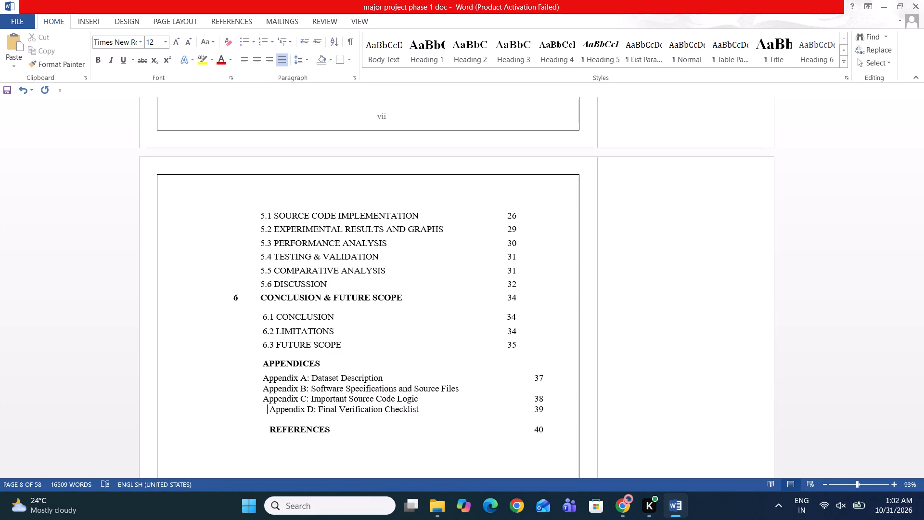
key("Right")
key("BackSpace")
key("BackSpace")
key("BackSpace")
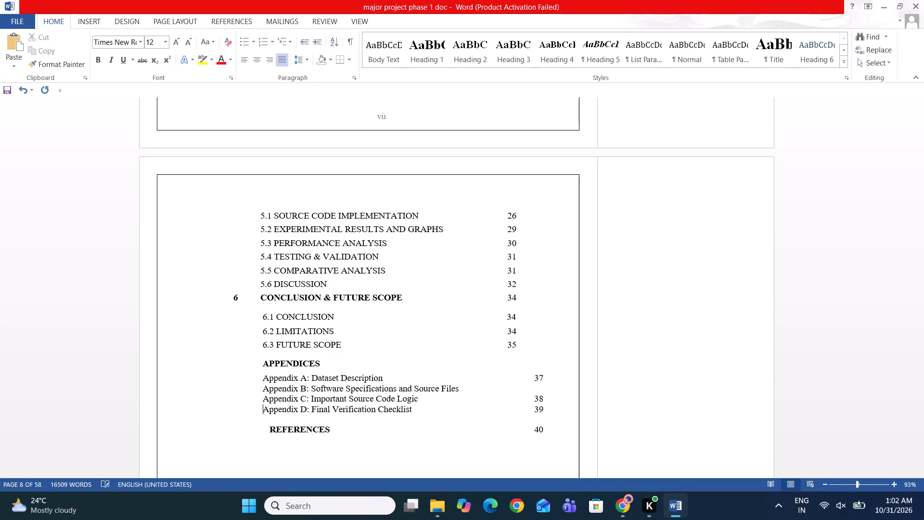
Replace the blank gap before the References heading in the Contents with 19 spaces so it lines up with the appendix entries.
key("Down")
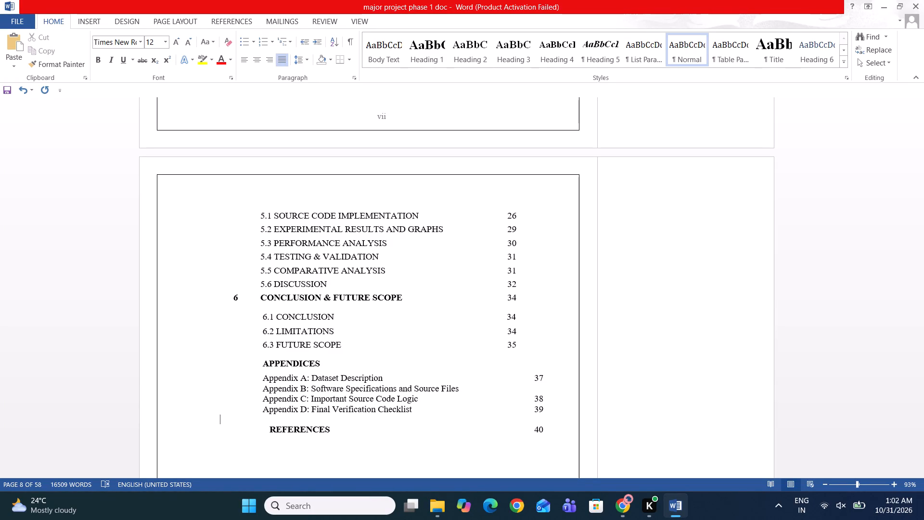
key("Down")
key("BackSpace")
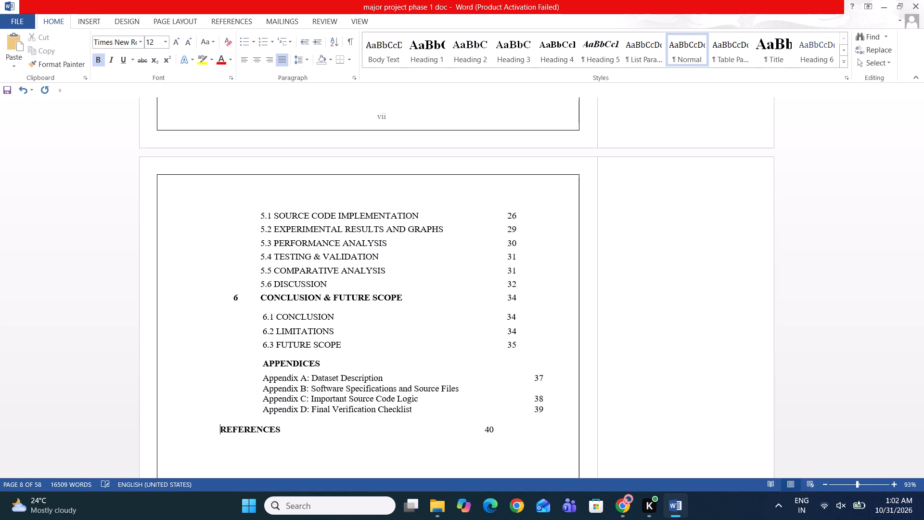
key("space")
key("space")
key("space")
key("space")
key("space")
key("space")
key("space")
key("space")
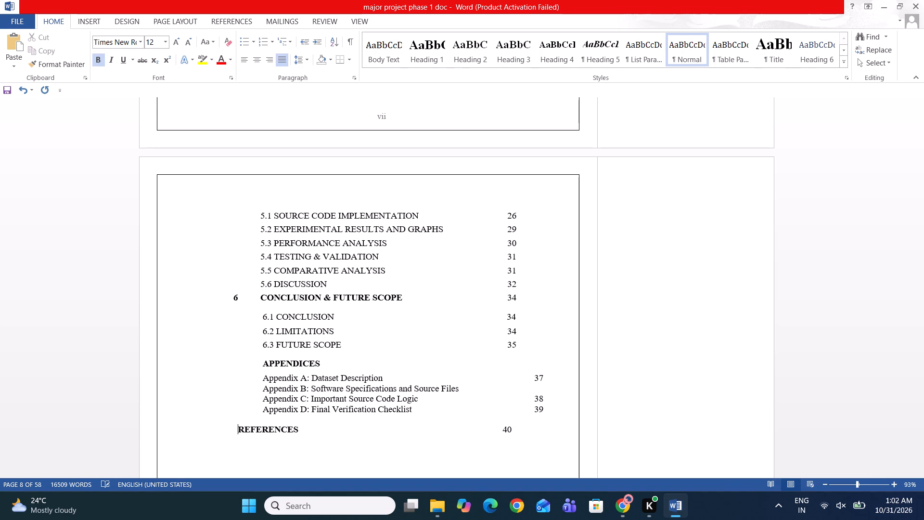
key("space")
key("space")
key("space")
key("space")
key("space")
key("space")
key("space")
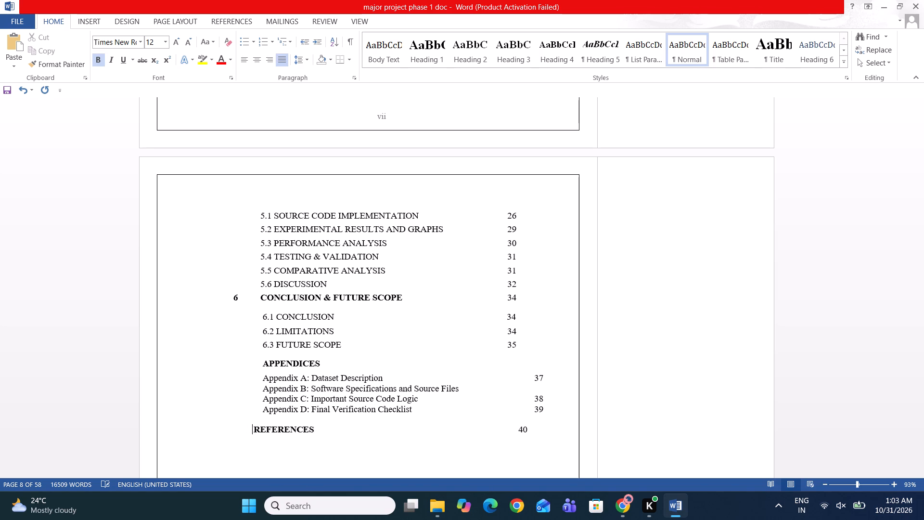
key("space")
key("space")
key("space")
key("space")
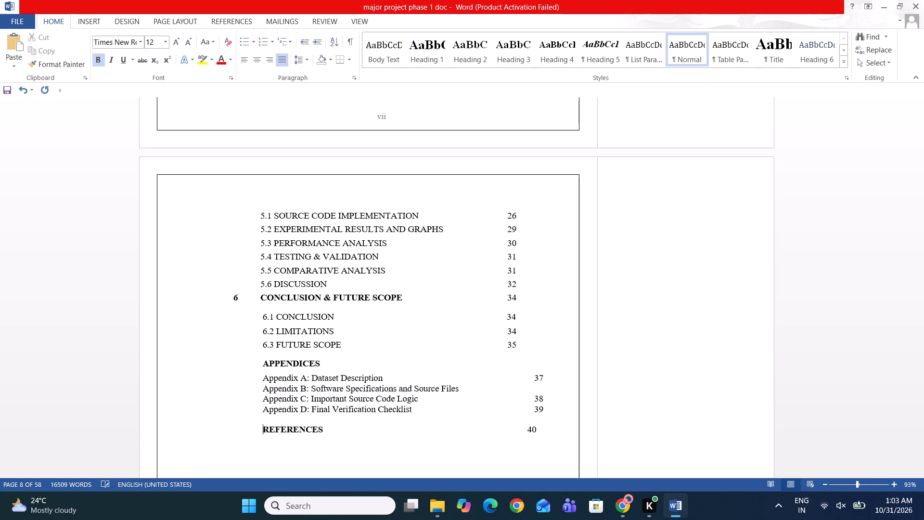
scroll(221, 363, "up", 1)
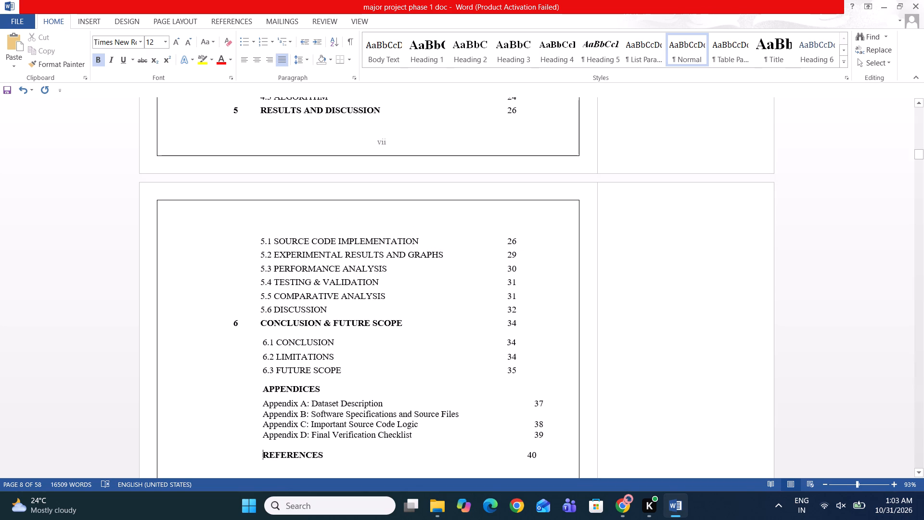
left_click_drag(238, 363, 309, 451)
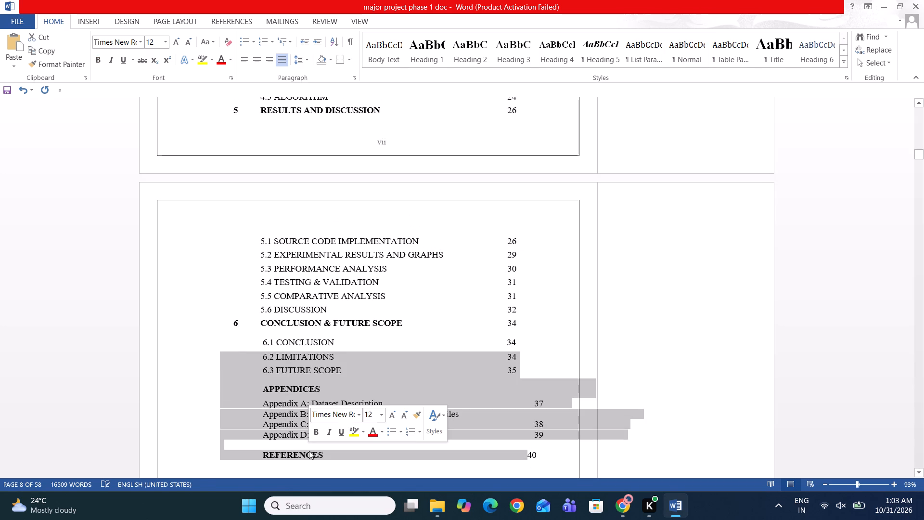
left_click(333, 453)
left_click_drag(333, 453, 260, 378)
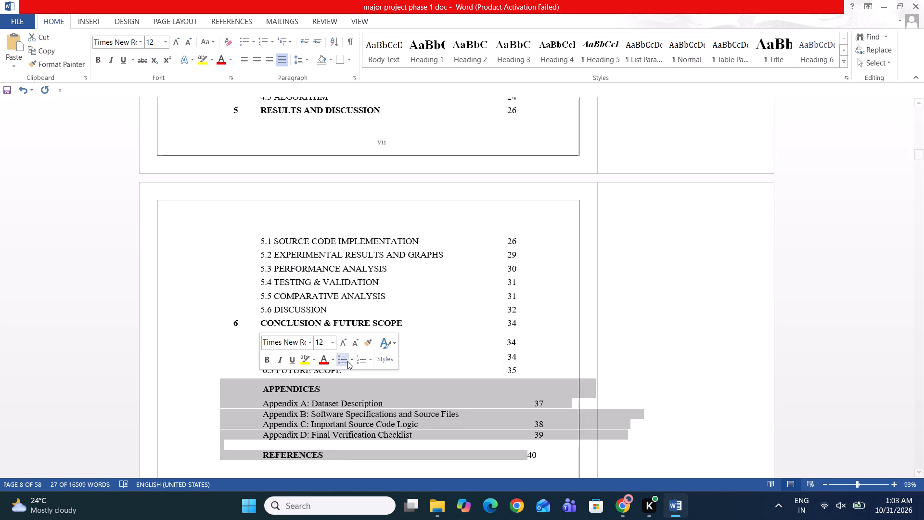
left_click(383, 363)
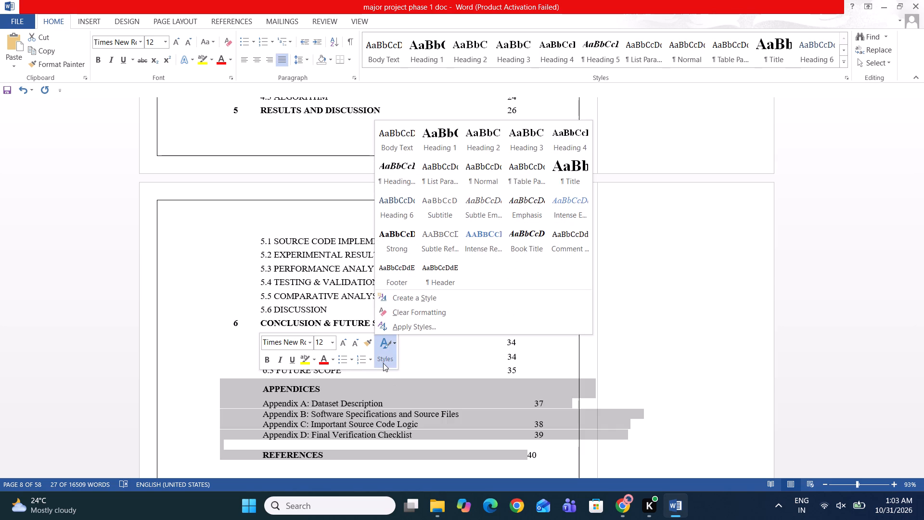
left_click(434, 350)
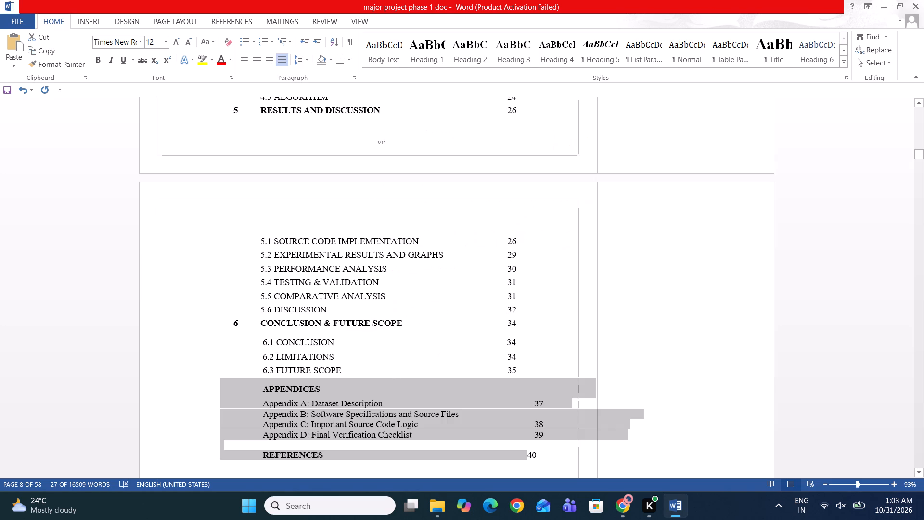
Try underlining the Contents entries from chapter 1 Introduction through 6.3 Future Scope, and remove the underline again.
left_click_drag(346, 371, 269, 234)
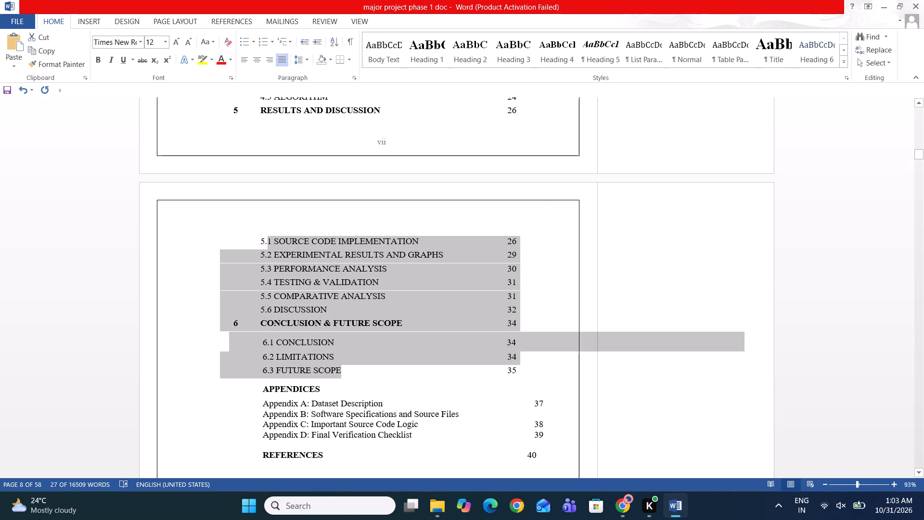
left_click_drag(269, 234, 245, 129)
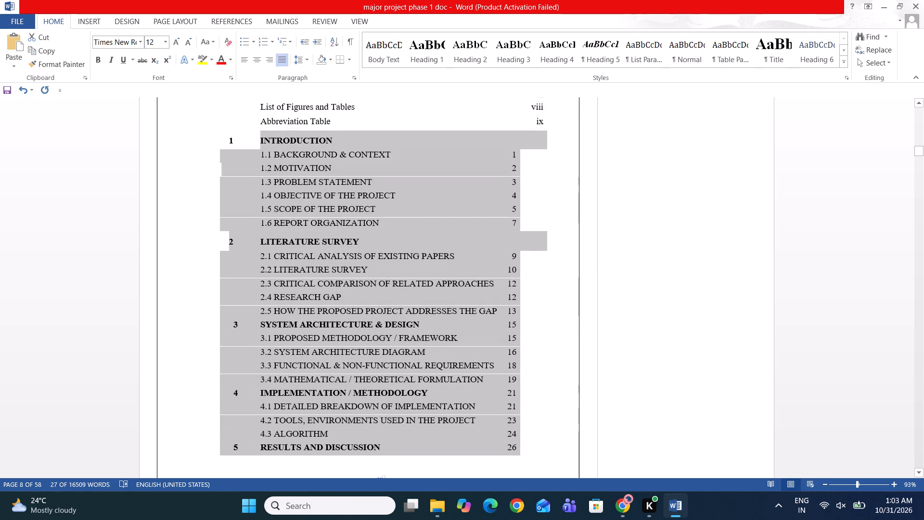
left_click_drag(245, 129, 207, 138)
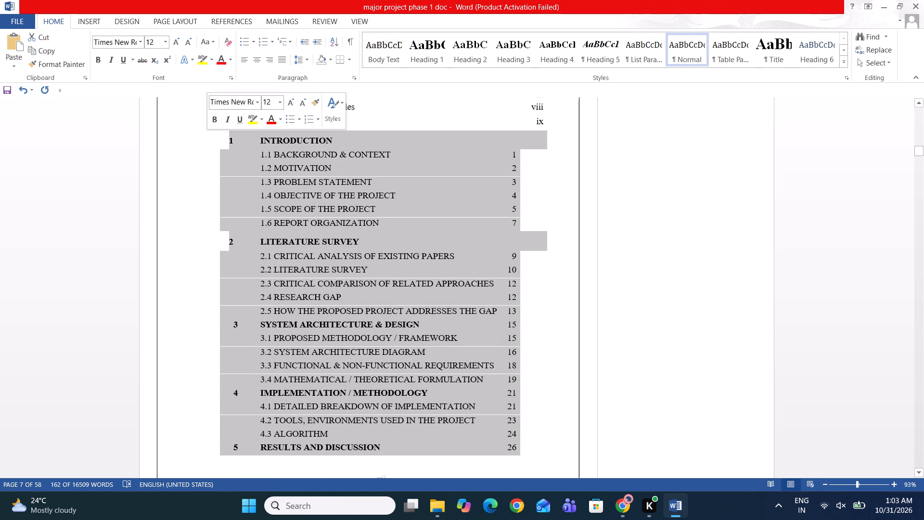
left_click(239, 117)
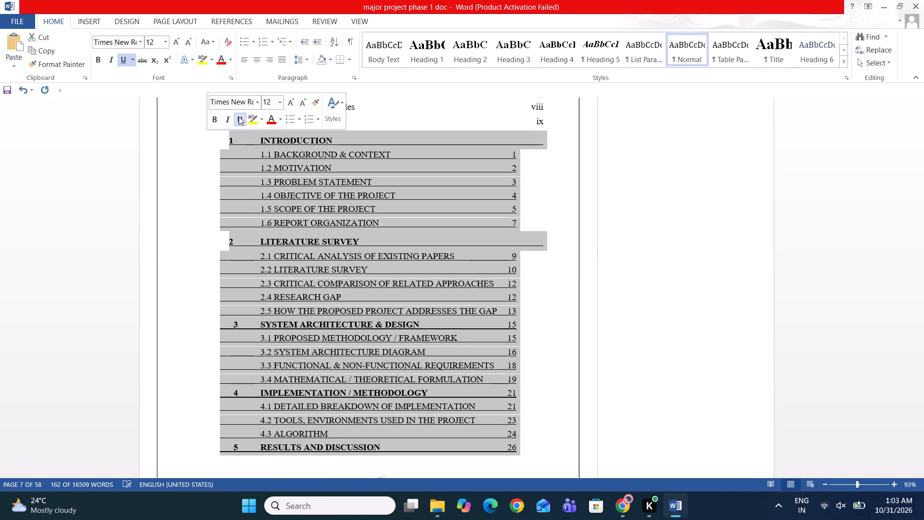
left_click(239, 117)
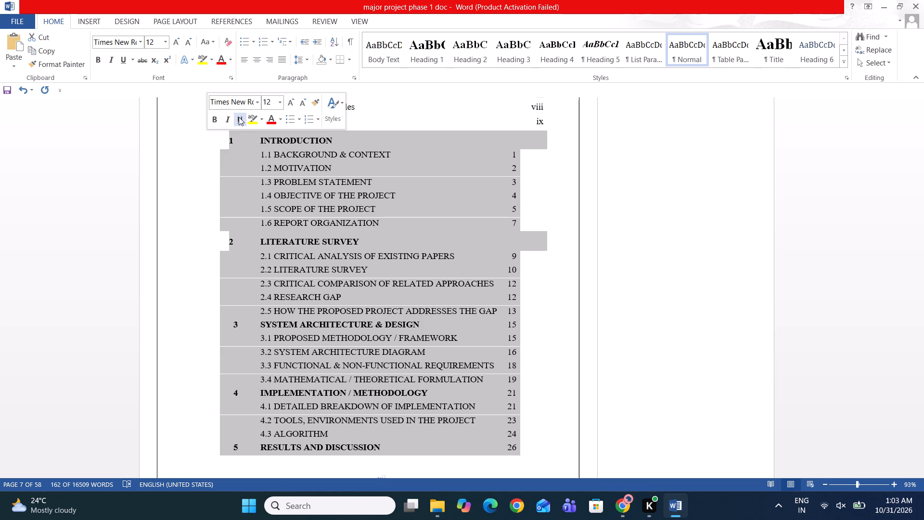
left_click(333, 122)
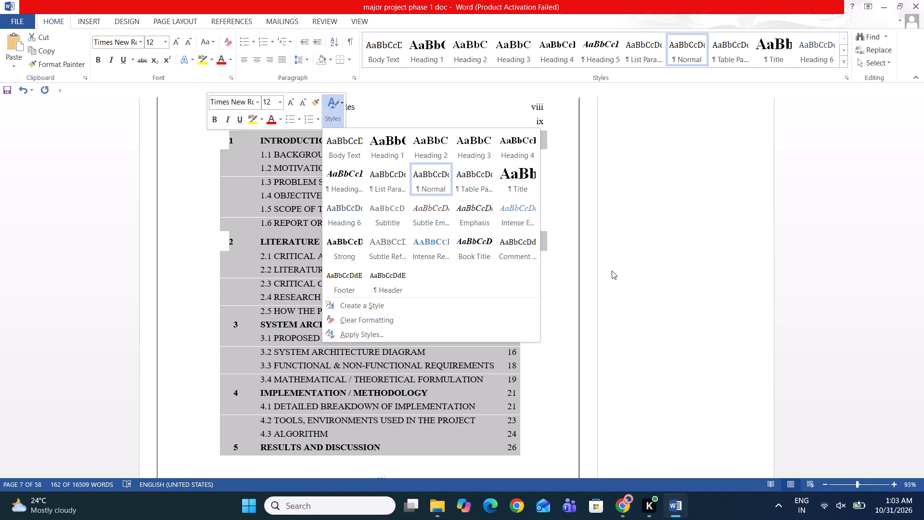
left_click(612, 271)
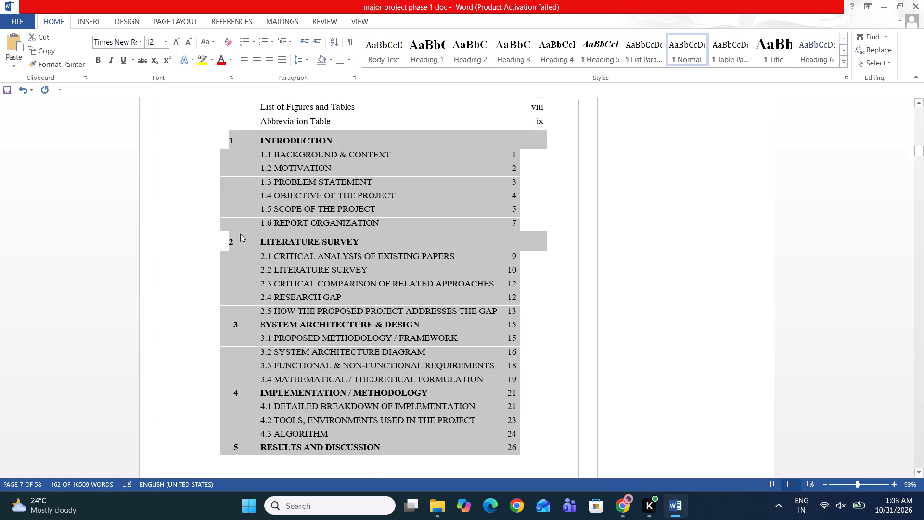
Examine the font and style formatting of the front-matter and chapter 1 entries on the first Contents page.
left_click(200, 227)
scroll(200, 227, "up", 2)
scroll(200, 227, "down", 1)
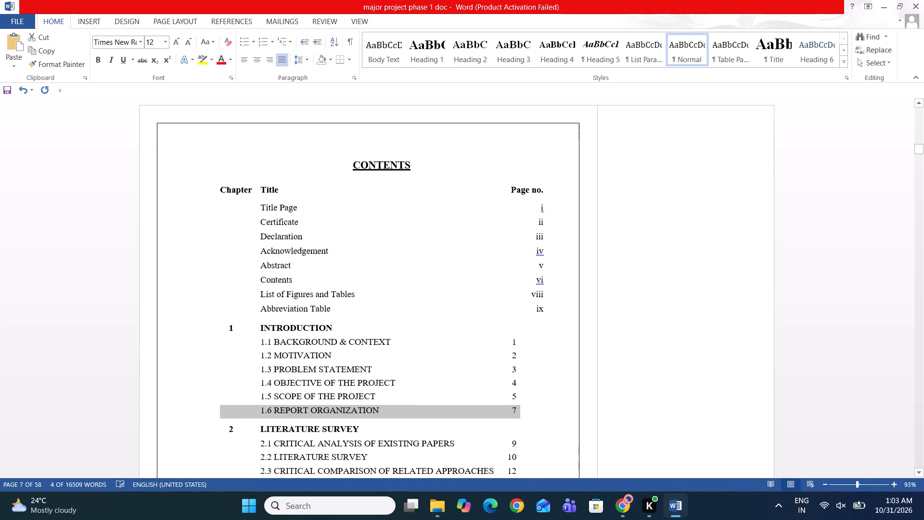
triple_click(348, 356)
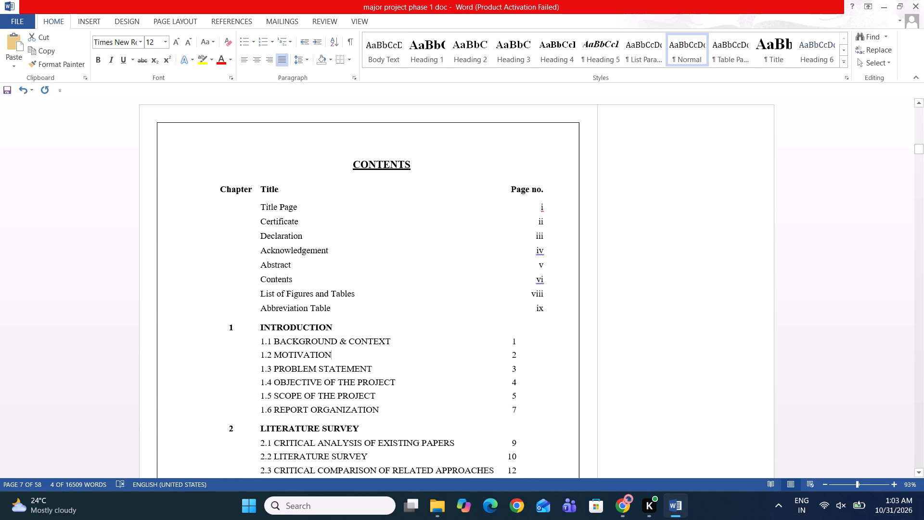
triple_click(315, 344)
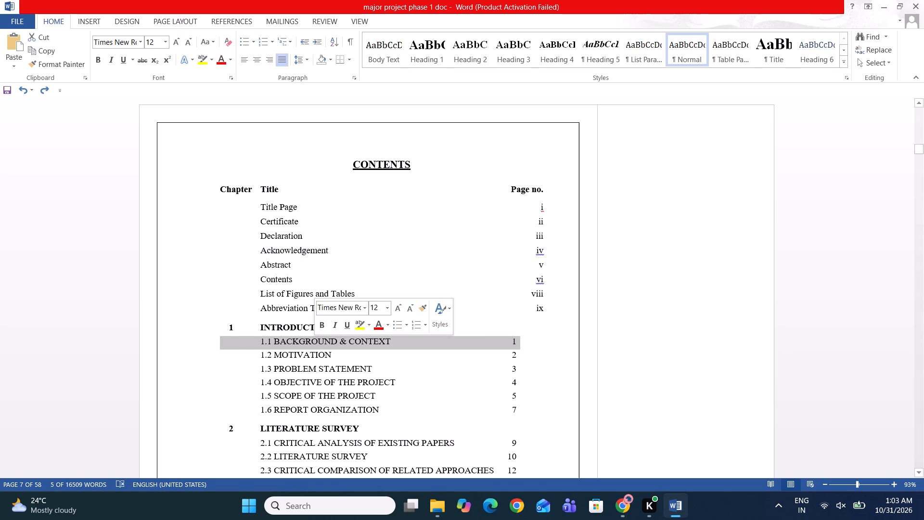
left_click_drag(377, 286, 320, 272)
triple_click(320, 272)
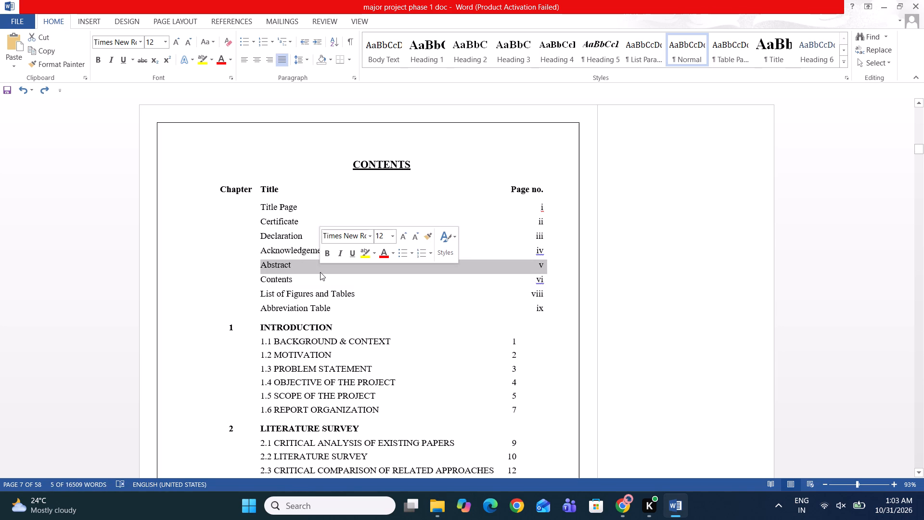
left_click(363, 349)
triple_click(339, 399)
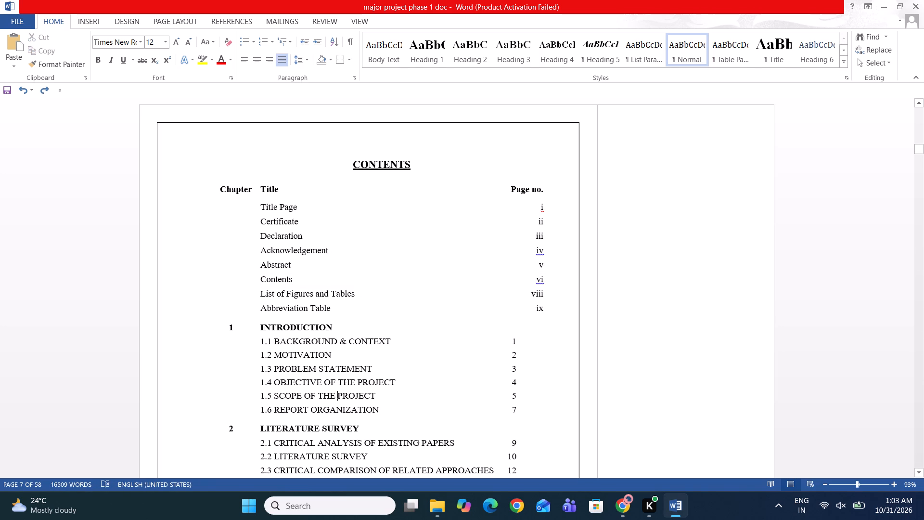
left_click(339, 399)
left_click_drag(262, 340, 393, 422)
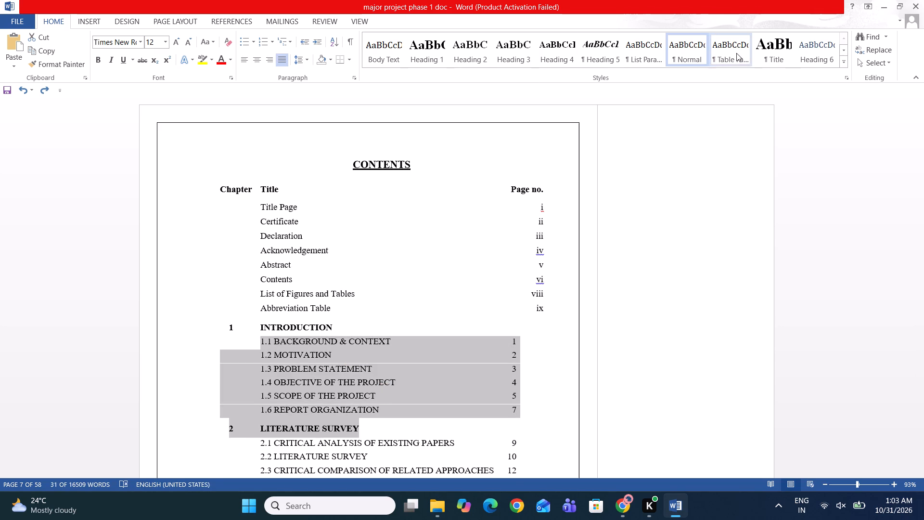
left_click(680, 198)
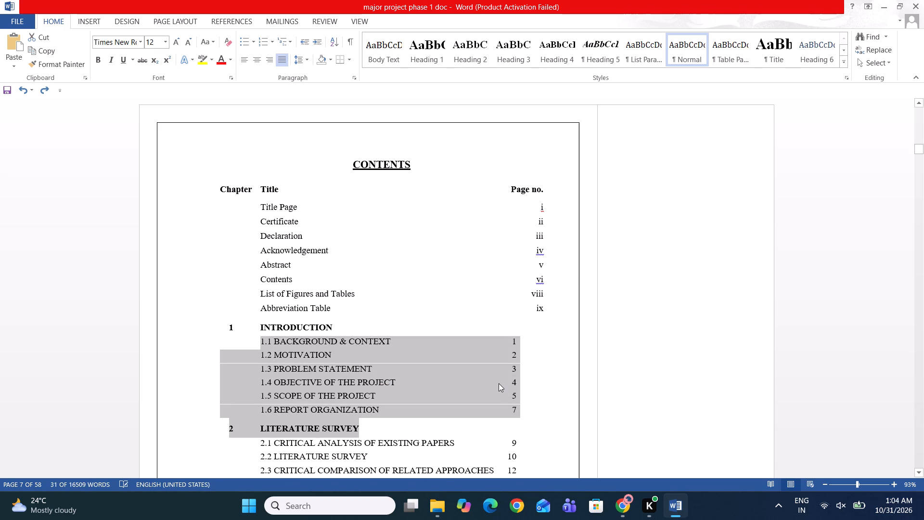
left_click(499, 383)
Correct the misspelled last word of the abbreviation list's heading to the suggested spelling Abbreviation.
scroll(499, 383, "down", 11)
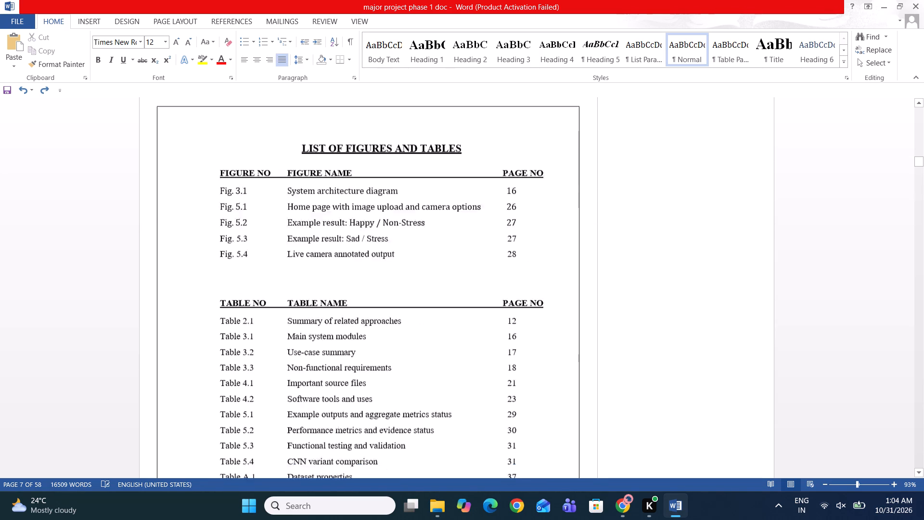
scroll(499, 383, "down", 7)
scroll(499, 383, "up", 1)
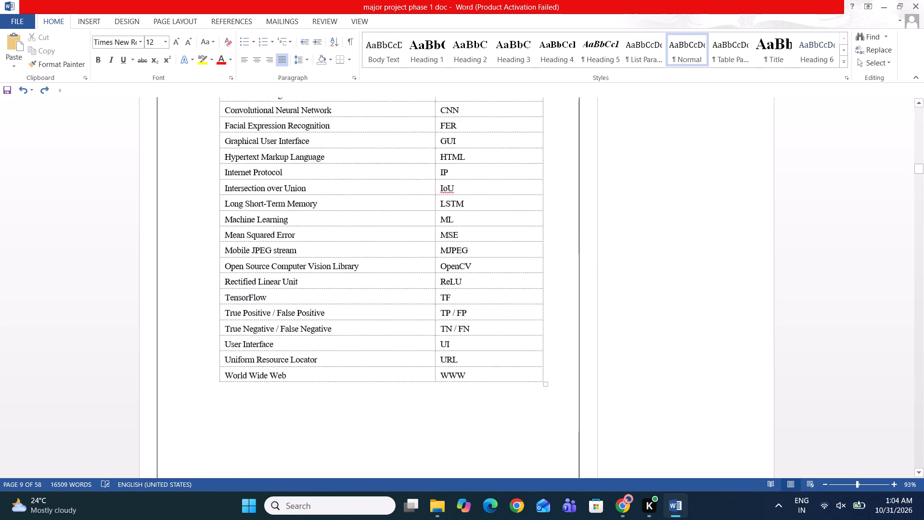
scroll(499, 383, "up", 2)
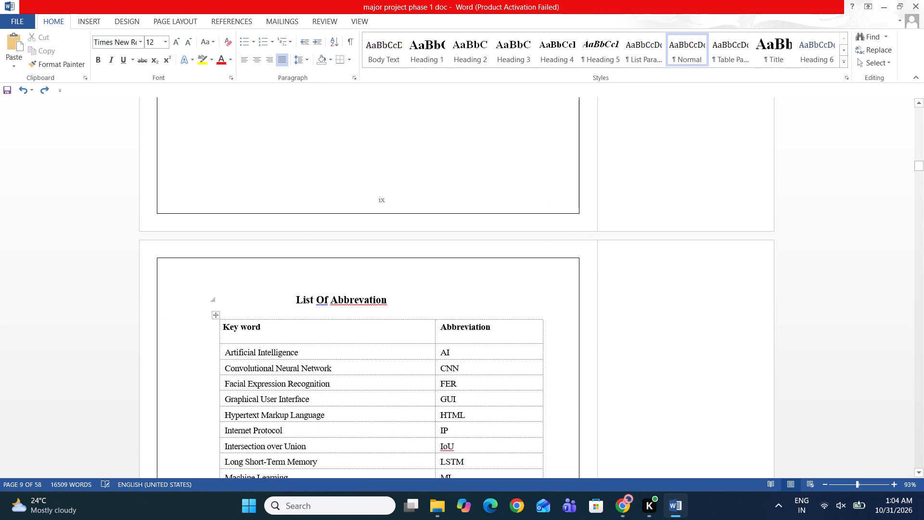
right_click(354, 299)
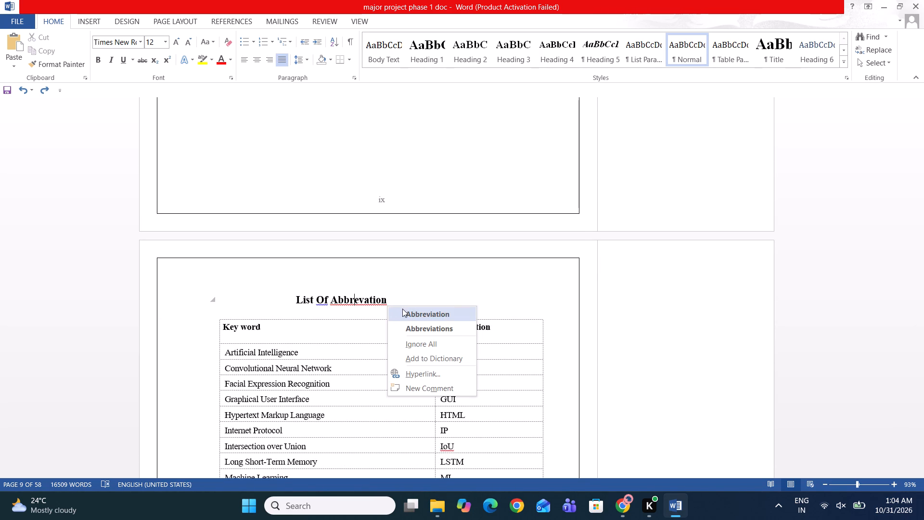
left_click(404, 309)
Ignore all spelling flags for IoU in the Intersection over Union row of the abbreviation table.
scroll(366, 321, "down", 1)
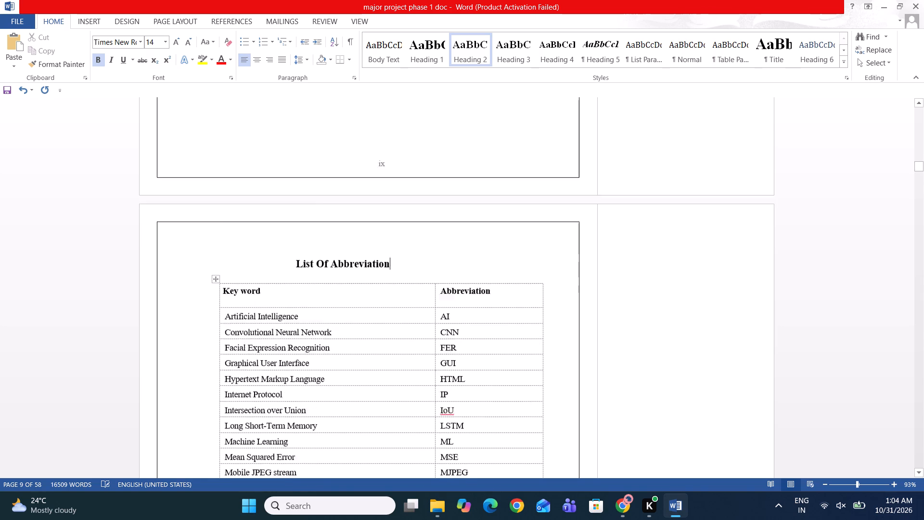
scroll(366, 321, "down", 2)
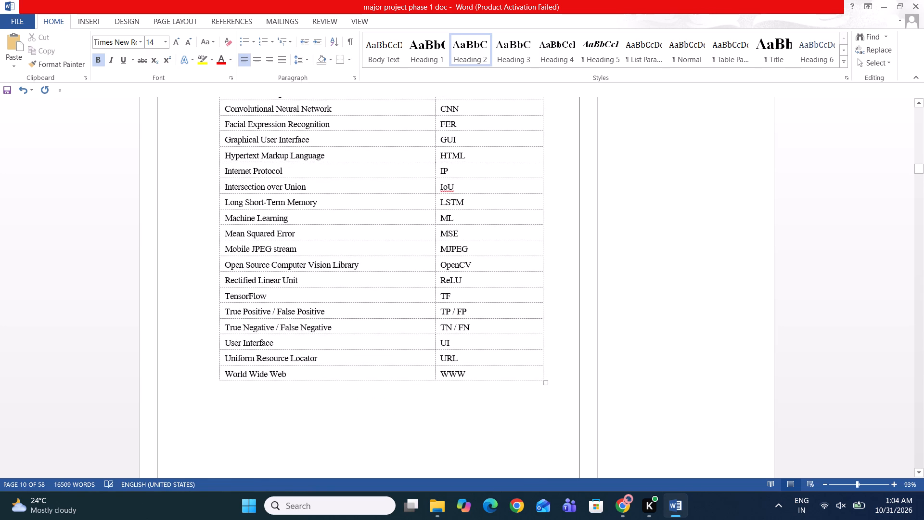
left_click(495, 225)
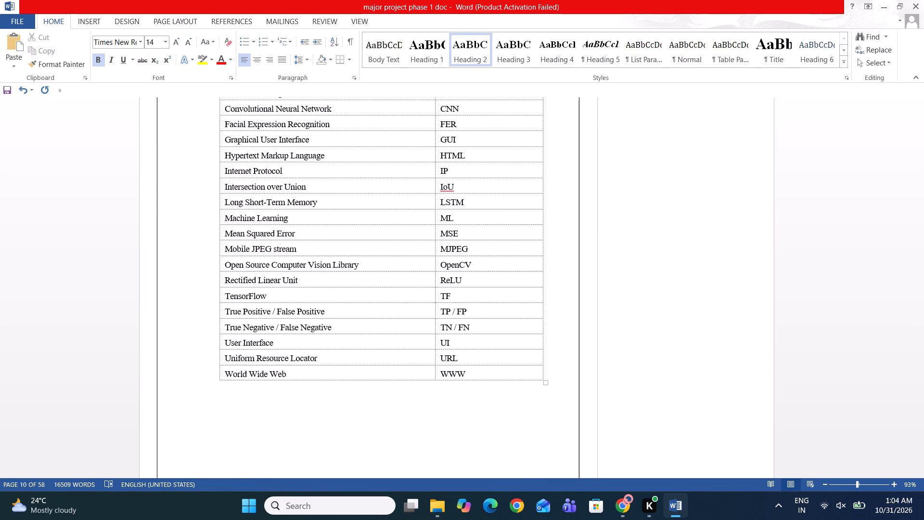
right_click(441, 181)
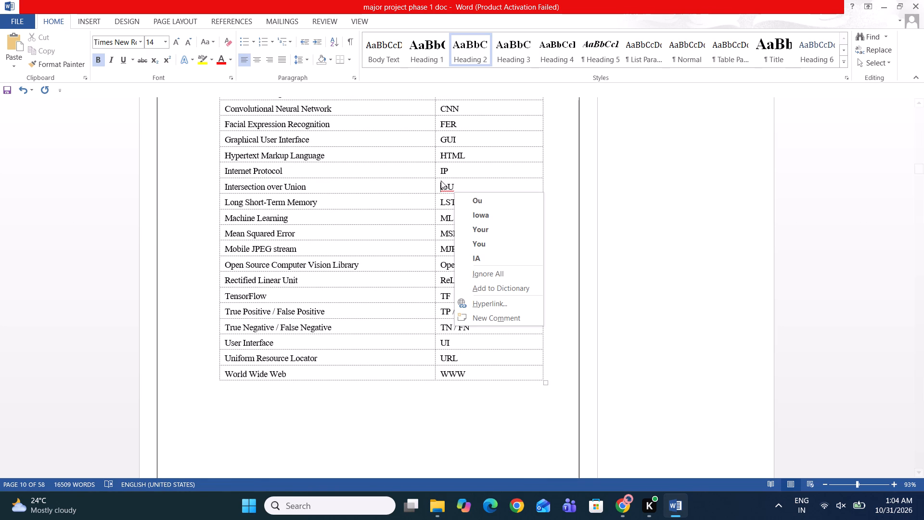
left_click(490, 271)
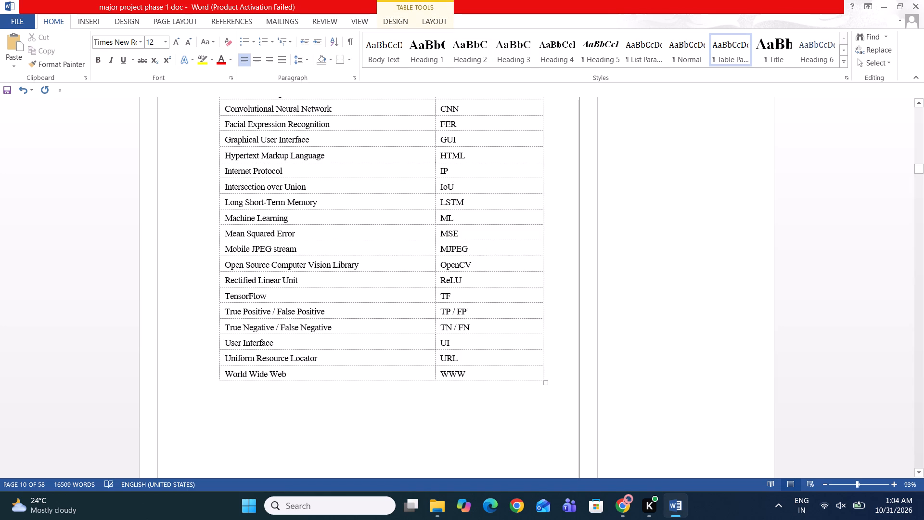
Replace the flagged word preprocessing in the project workflow paragraph just above 1.2 Motivation with the suggested pre-processing.
scroll(490, 271, "down", 2)
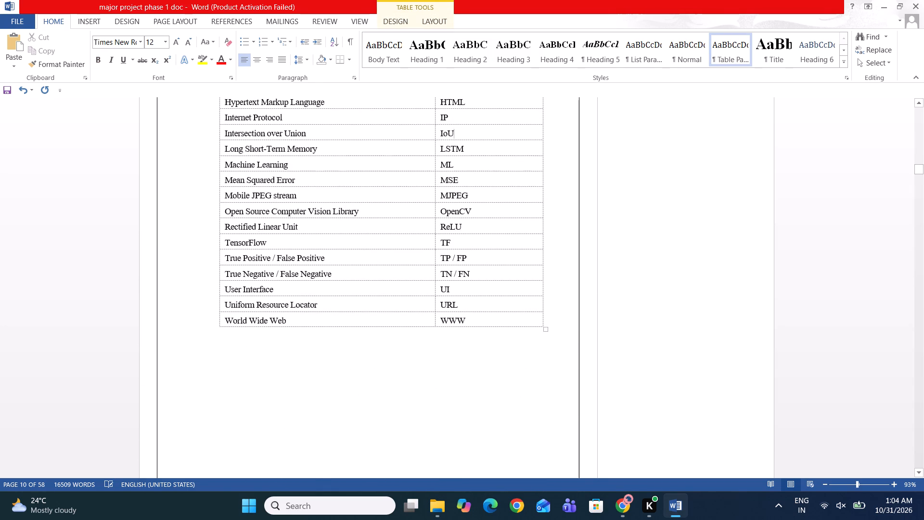
scroll(490, 271, "down", 2)
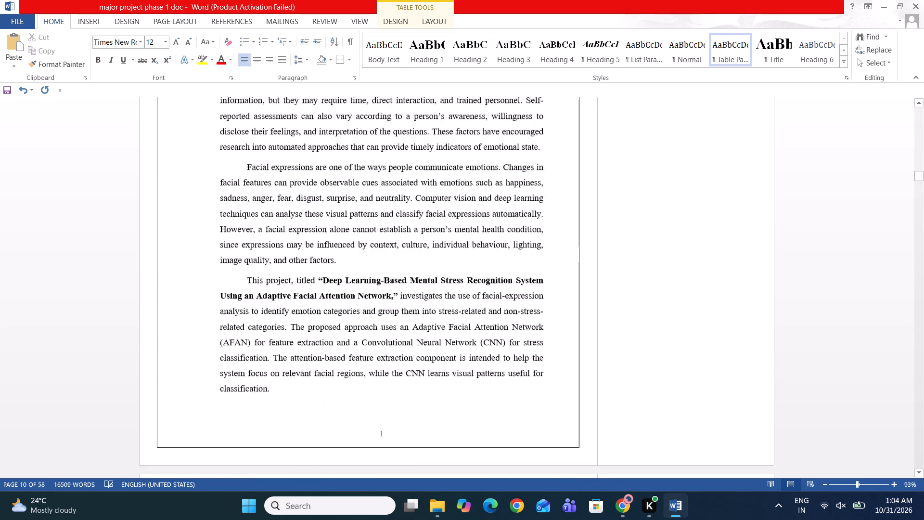
scroll(490, 271, "down", 3)
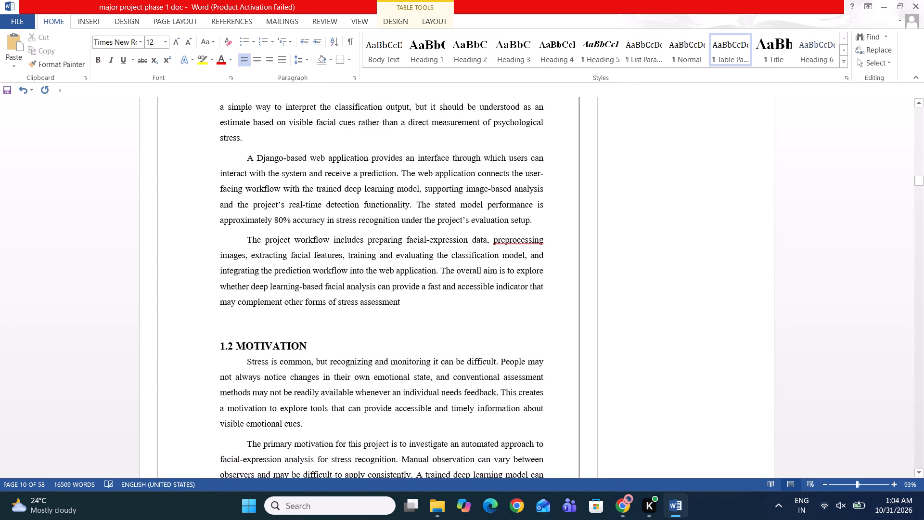
right_click(506, 231)
left_click(499, 238)
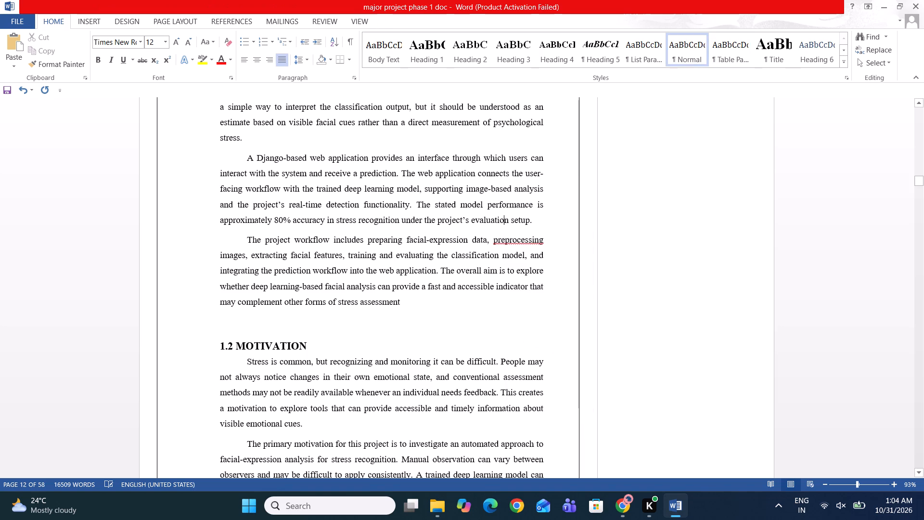
right_click(499, 238)
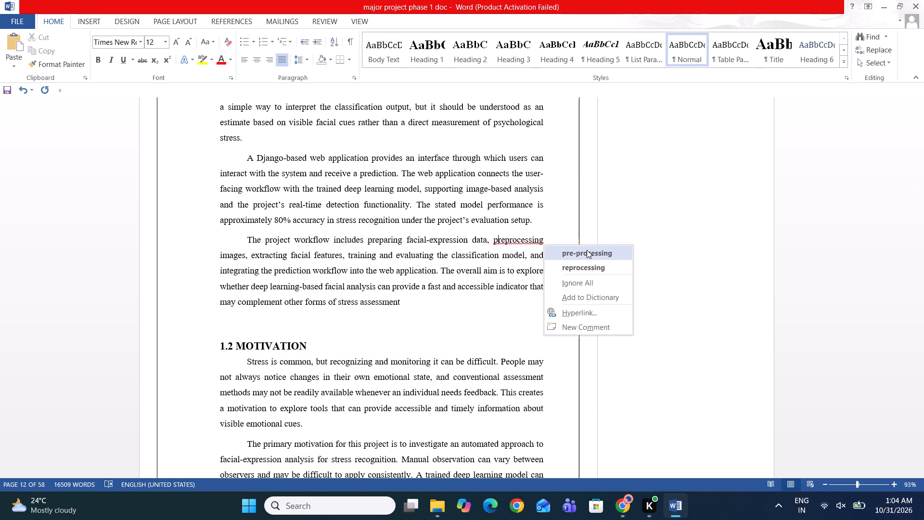
left_click(587, 249)
Accept the grammar suggestion for the Image Pre-processing item under 1.5.1 In-Scope Activities, removing the space before its colon.
scroll(457, 255, "down", 2)
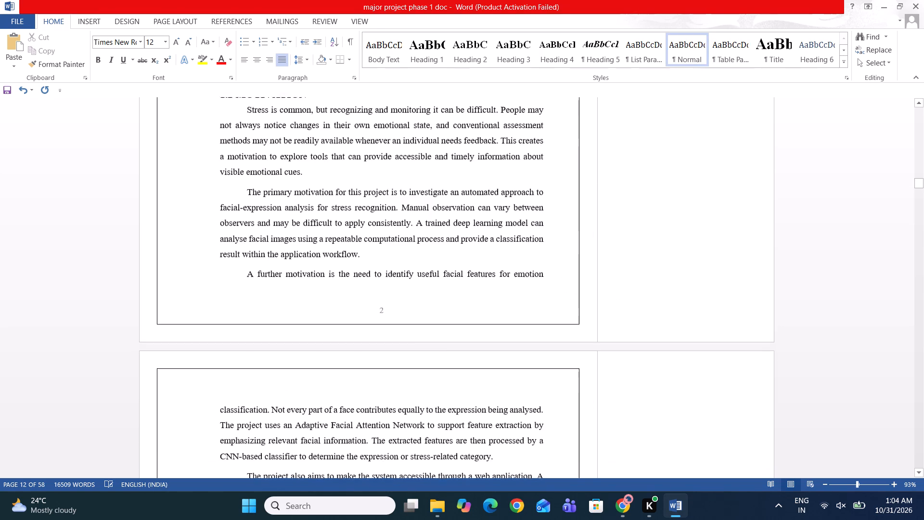
scroll(457, 255, "down", 4)
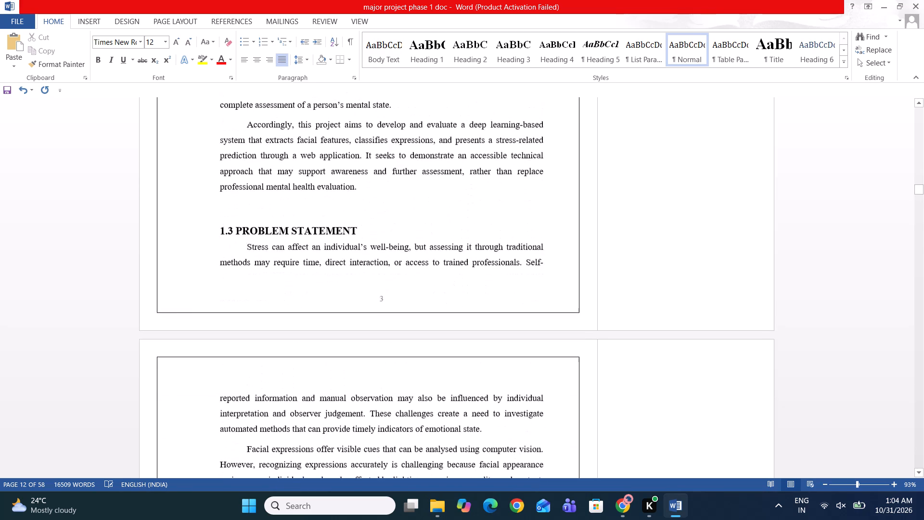
scroll(457, 255, "down", 5)
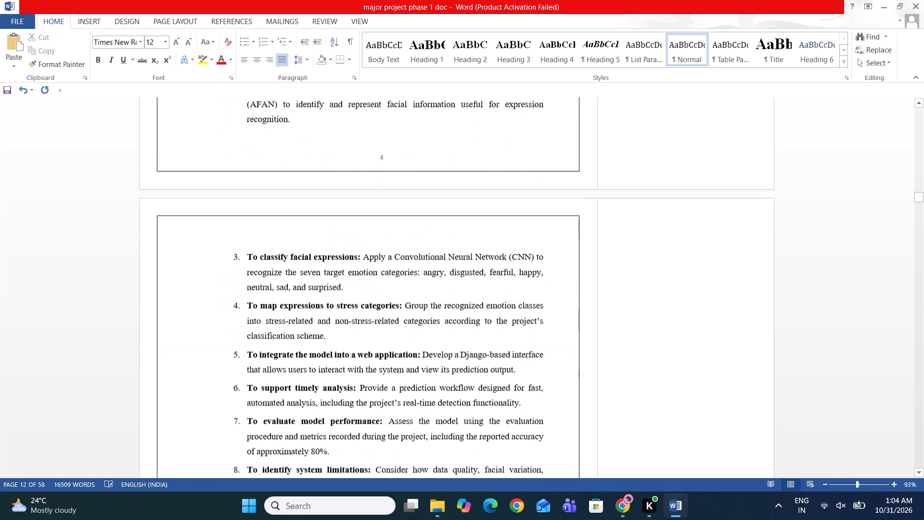
scroll(457, 255, "down", 3)
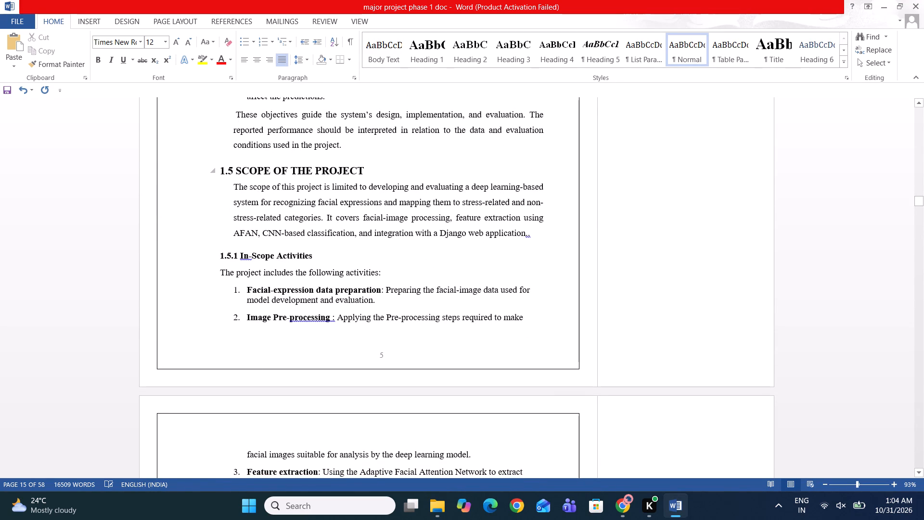
right_click(306, 316)
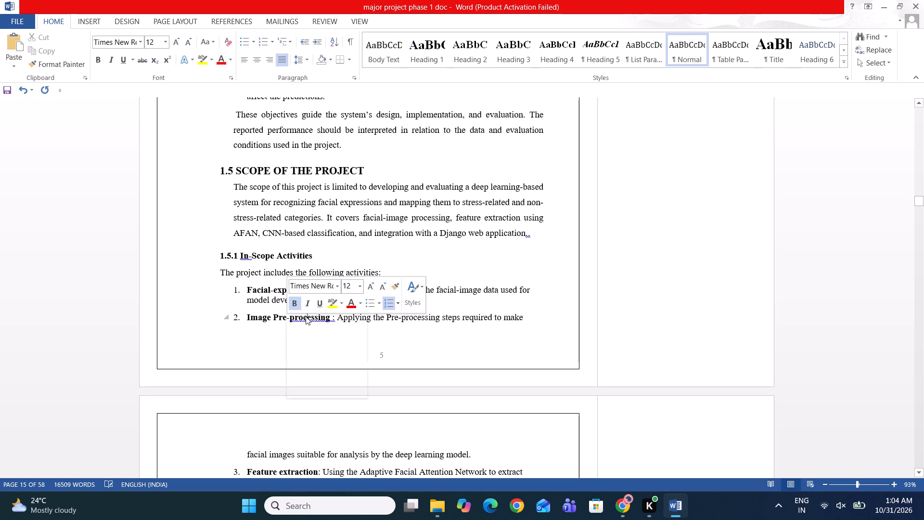
left_click(312, 335)
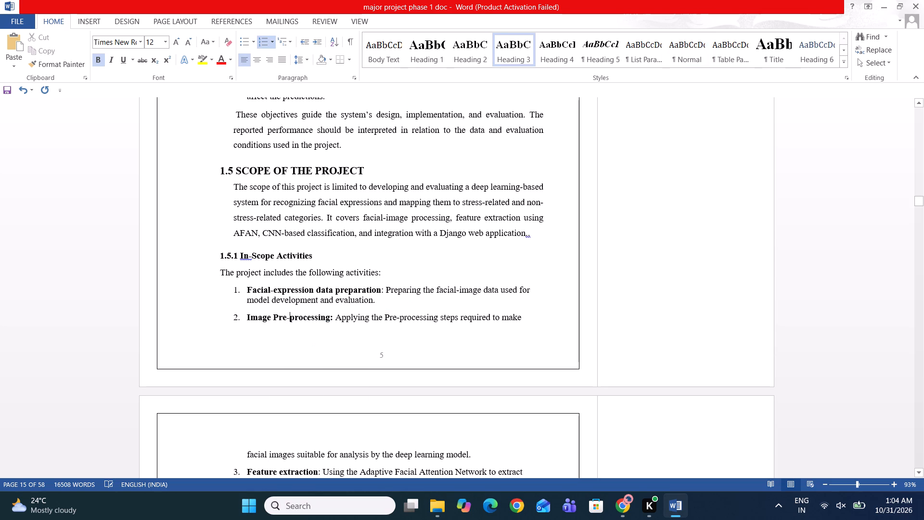
Replace the flagged word preprocessing in the Chapter 4 description under 1.6 Report Organization with the suggested pre-processing.
scroll(307, 351, "down", 2)
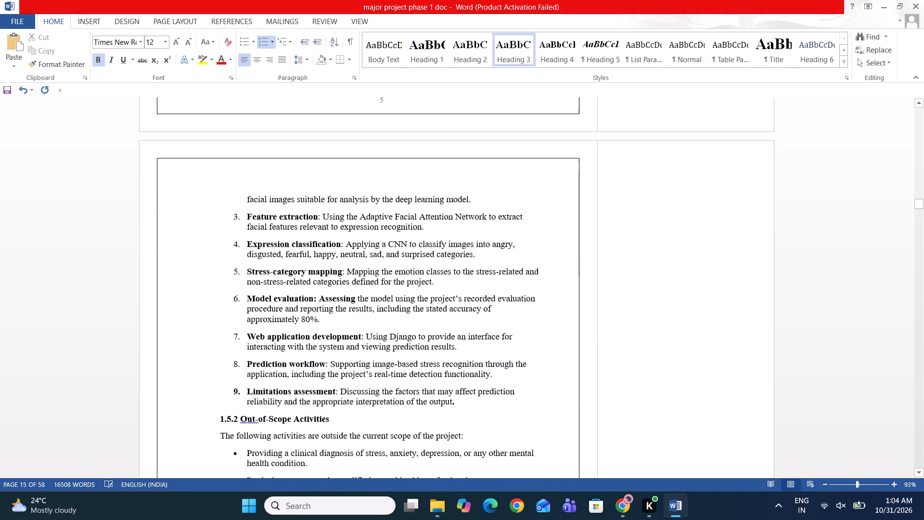
scroll(307, 351, "down", 4)
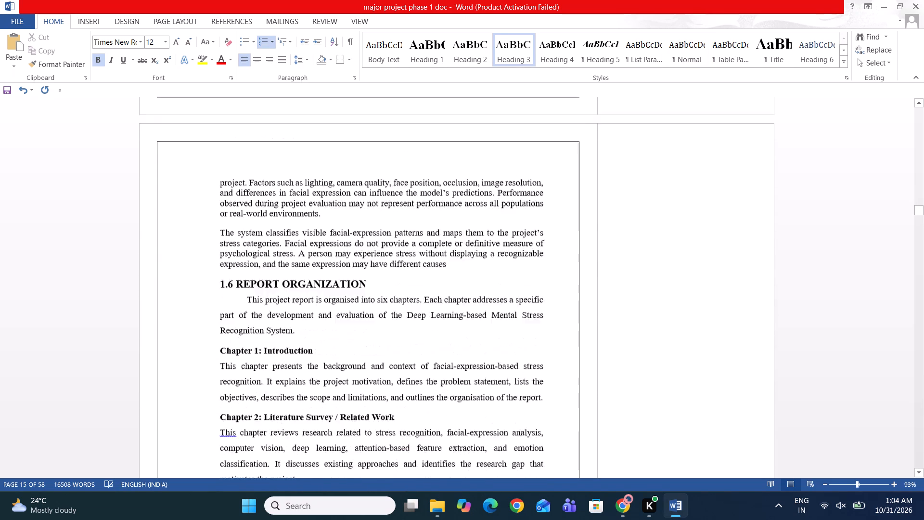
scroll(307, 351, "down", 4)
scroll(307, 351, "up", 1)
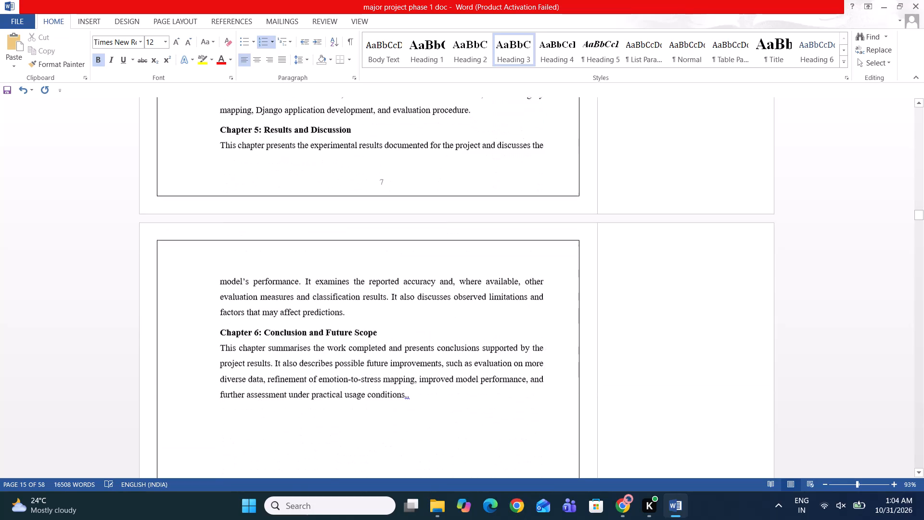
scroll(307, 351, "up", 1)
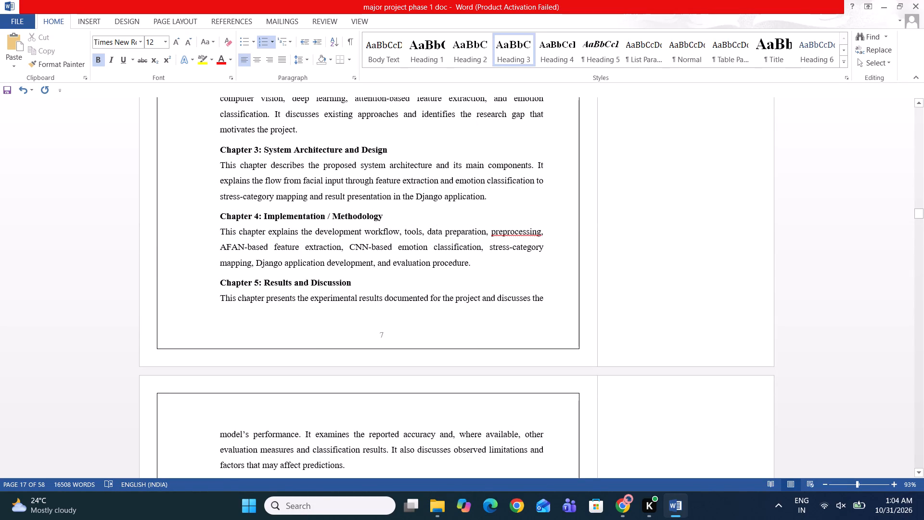
right_click(524, 233)
left_click(575, 250)
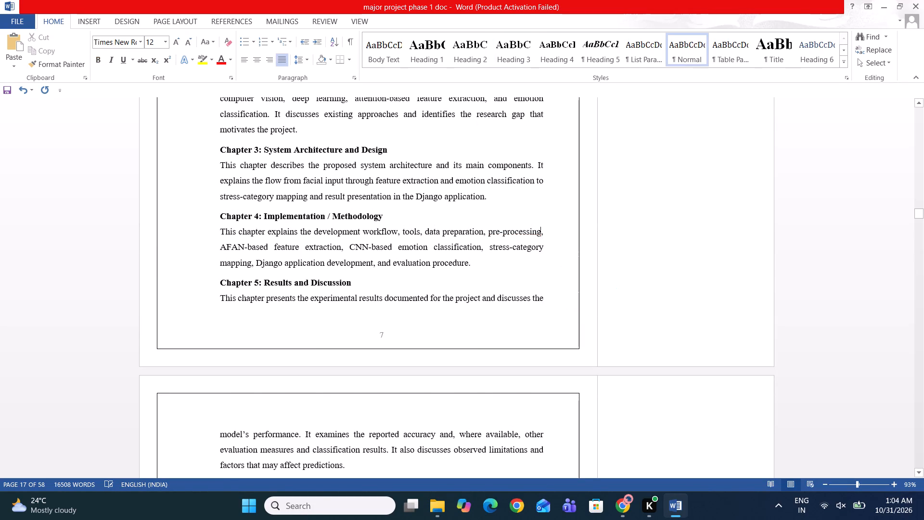
Ignore all spelling flags for Goodfellow in the second paragraph of section 2.1.
scroll(506, 259, "down", 4)
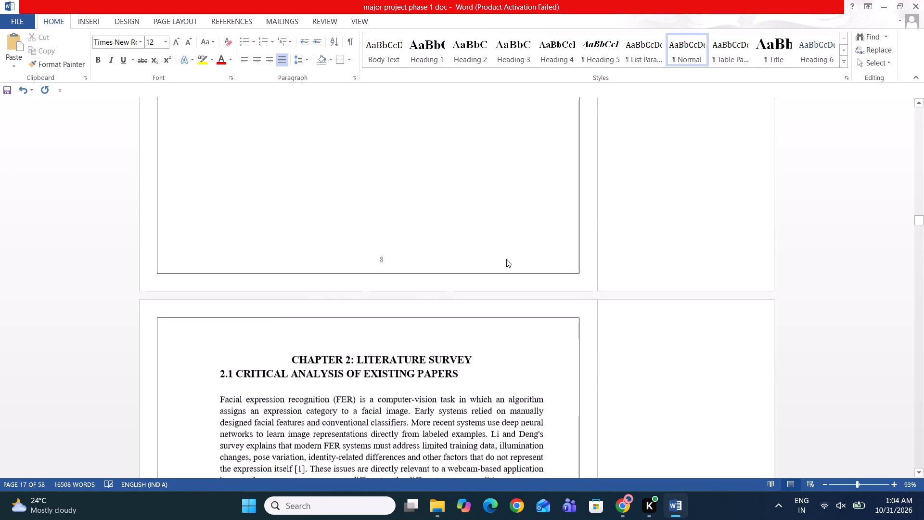
scroll(506, 259, "down", 2)
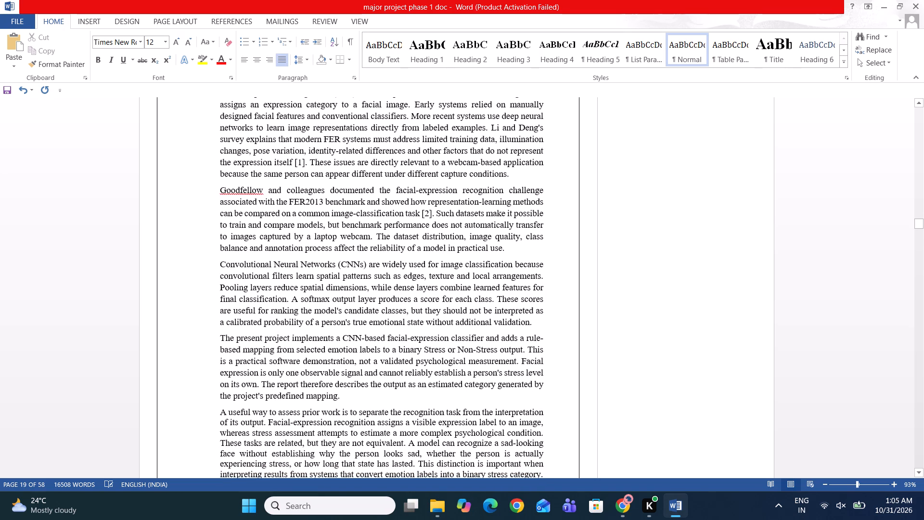
right_click(232, 193)
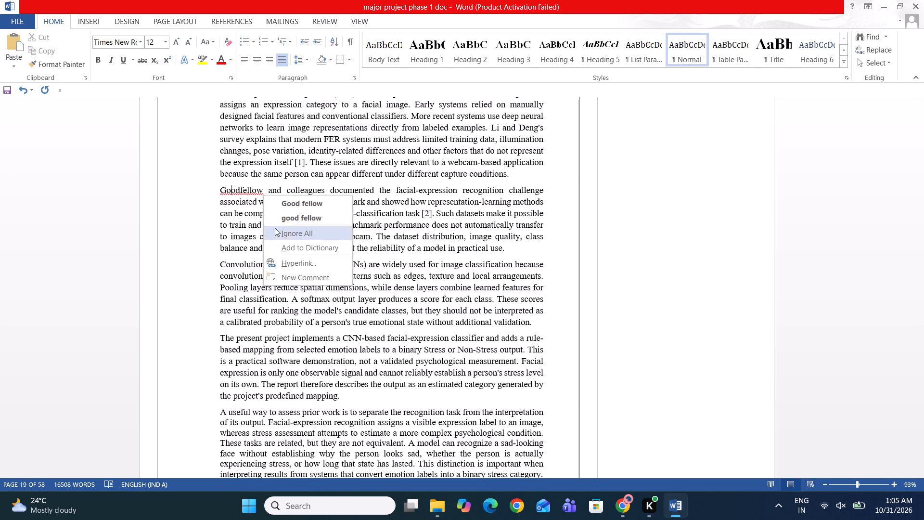
left_click(280, 236)
Look through the rest of Chapter 2, from section 2.1 up to section 2.5, for remaining flagged words and formatting inconsistencies.
scroll(291, 216, "down", 1)
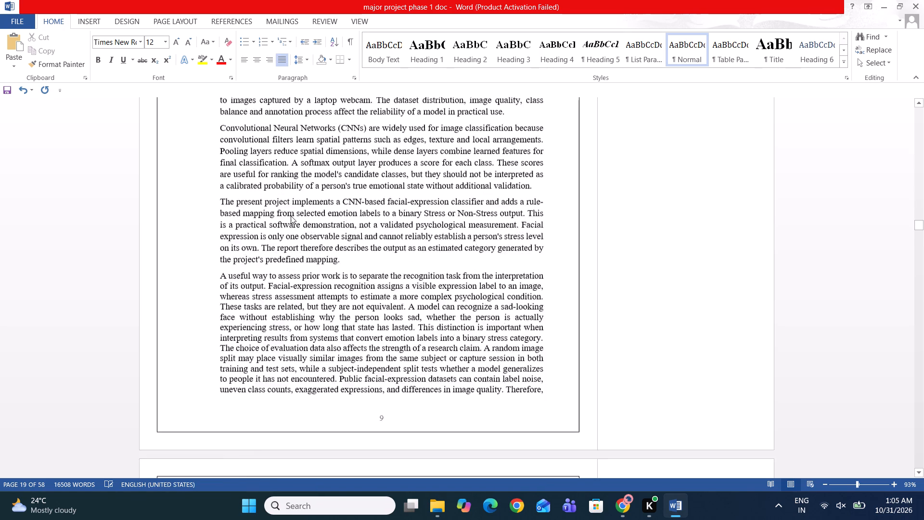
scroll(291, 216, "down", 2)
scroll(291, 216, "up", 2)
scroll(291, 216, "down", 3)
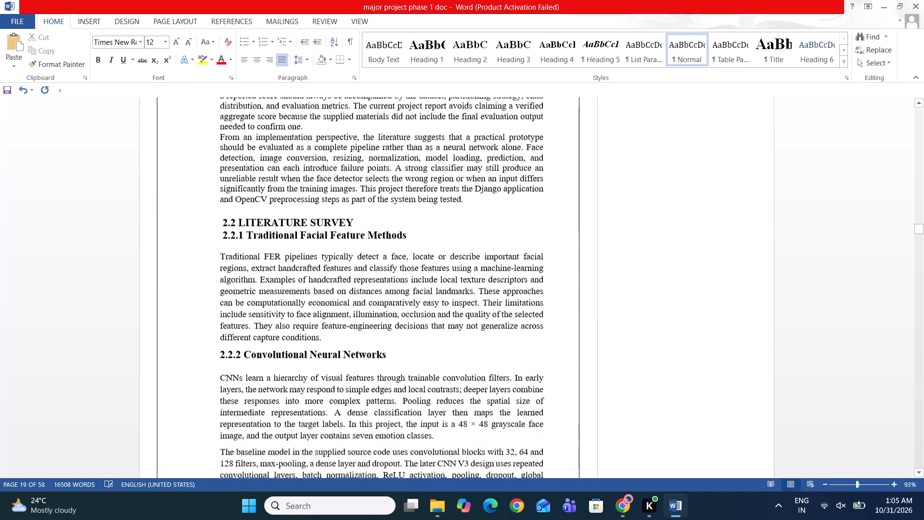
scroll(291, 216, "down", 7)
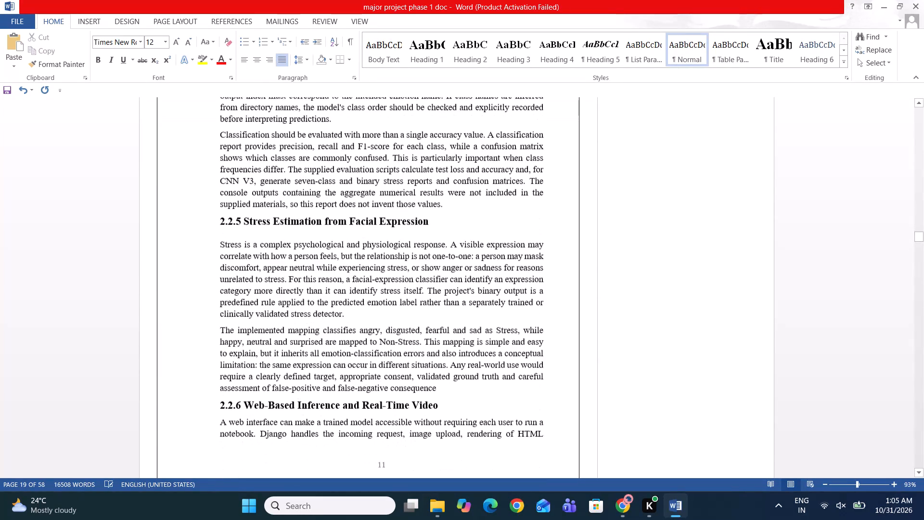
scroll(291, 216, "down", 6)
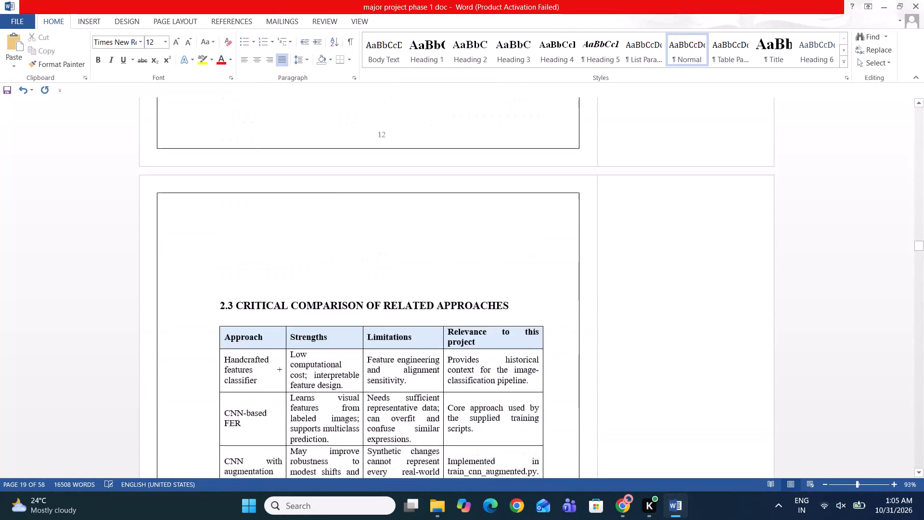
scroll(291, 216, "down", 6)
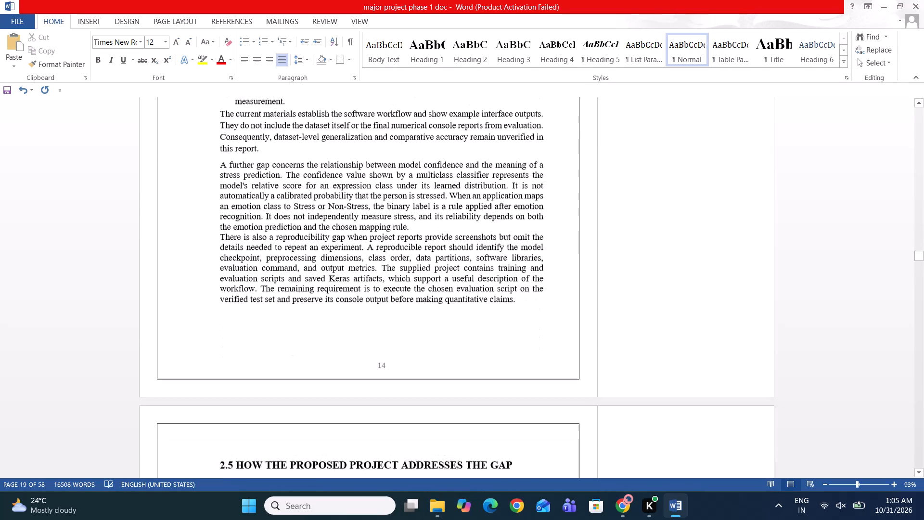
scroll(291, 216, "down", 2)
scroll(291, 216, "up", 2)
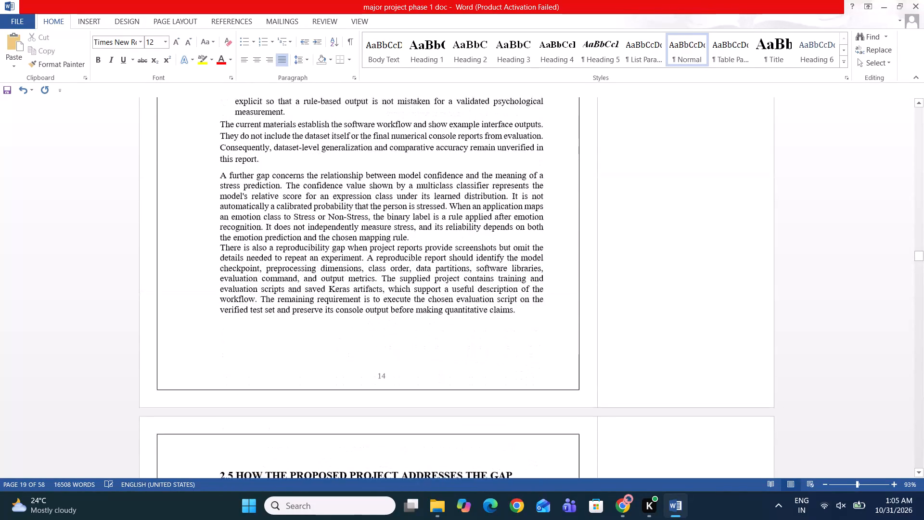
Look through Chapter 3, from the workflow sections in 3.1 to the formulas in 3.4, for flagged text and formatting inconsistencies.
scroll(291, 216, "up", 1)
scroll(291, 216, "down", 11)
scroll(291, 216, "up", 2)
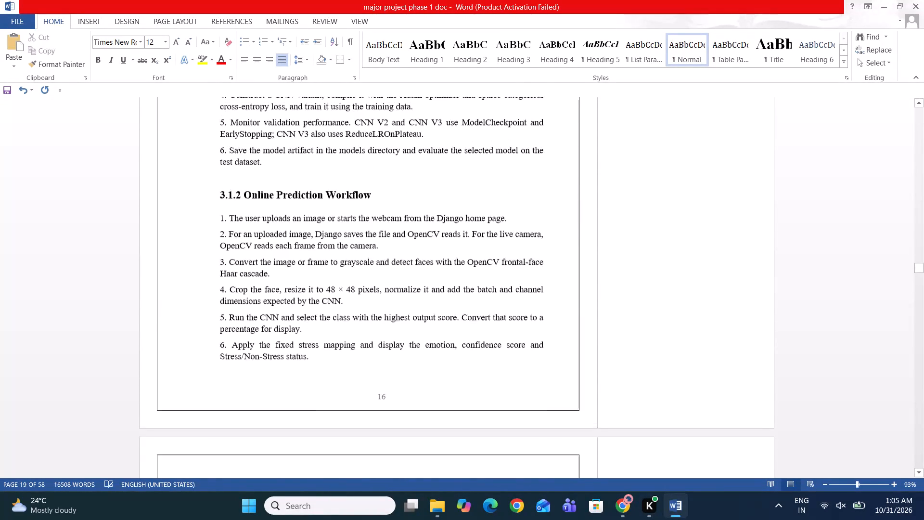
scroll(291, 216, "up", 1)
scroll(291, 216, "down", 17)
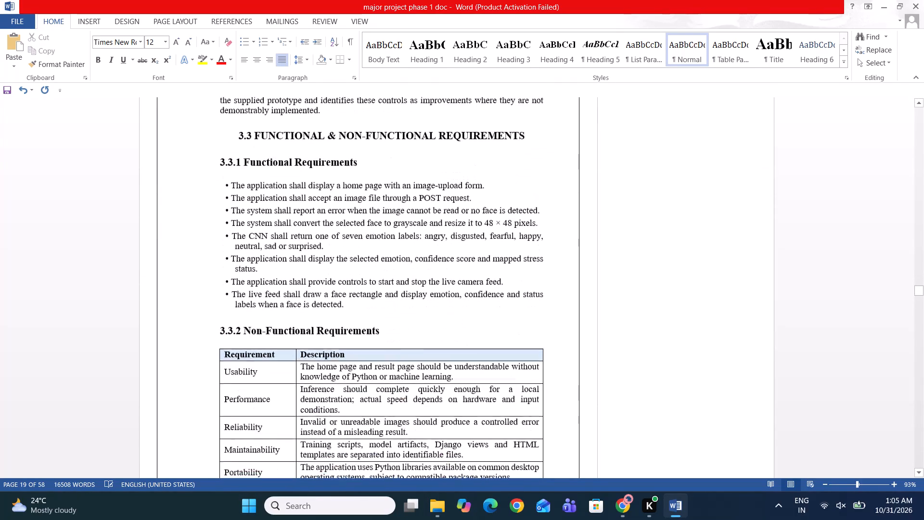
scroll(291, 216, "down", 8)
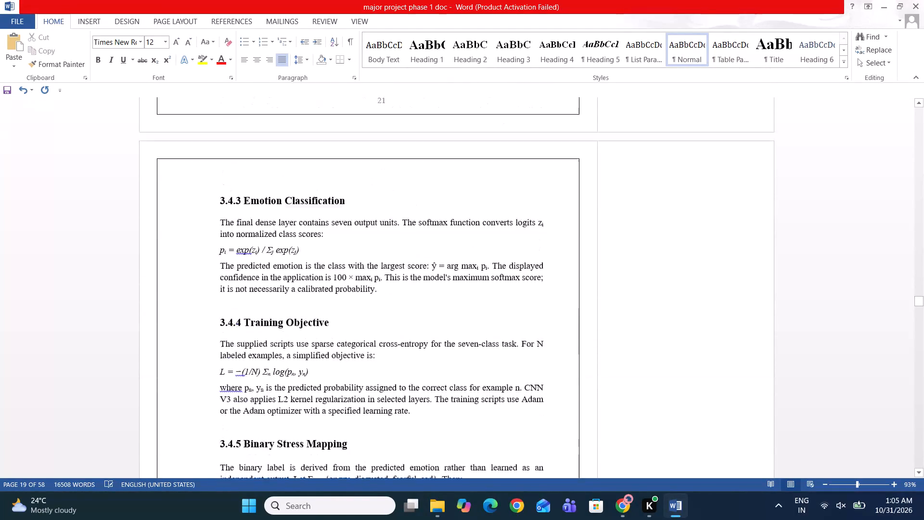
Look through Chapter 4, from the CNN model sections in 4.1 to the algorithms in 4.3, for flagged text and formatting inconsistencies.
scroll(291, 216, "down", 8)
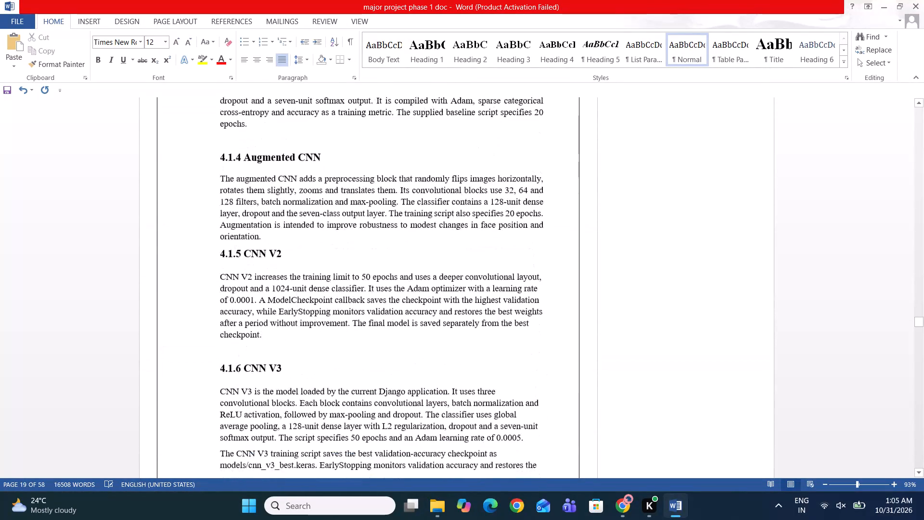
scroll(291, 216, "down", 1)
scroll(291, 216, "up", 1, "ctrl")
scroll(291, 216, "down", 3)
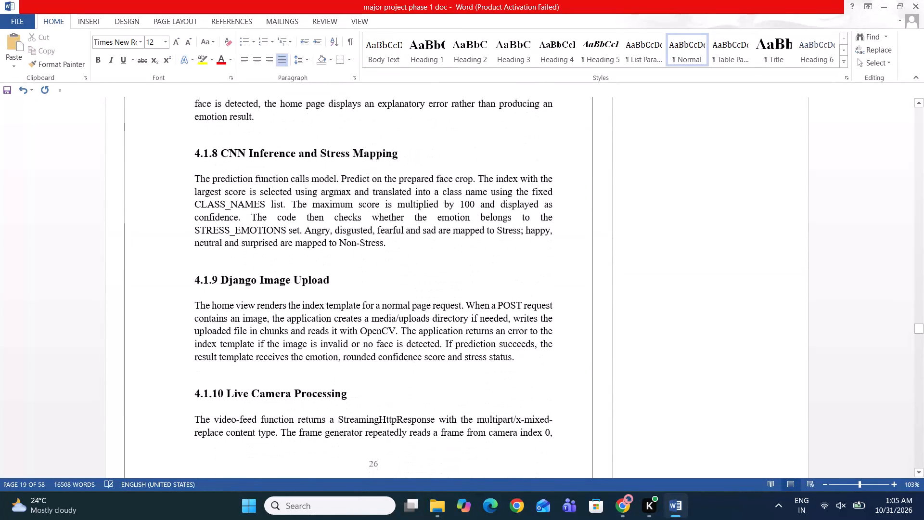
scroll(291, 216, "up", 1)
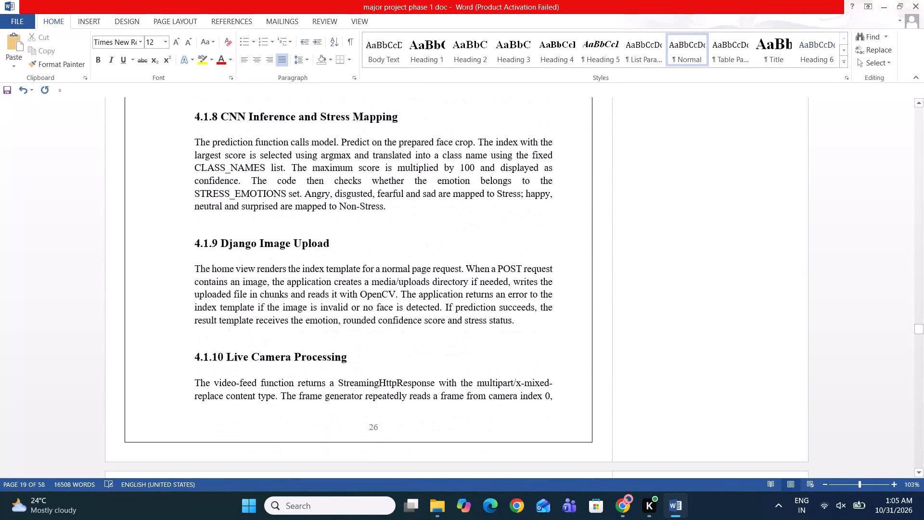
scroll(291, 216, "down", 3)
scroll(291, 216, "up", 1)
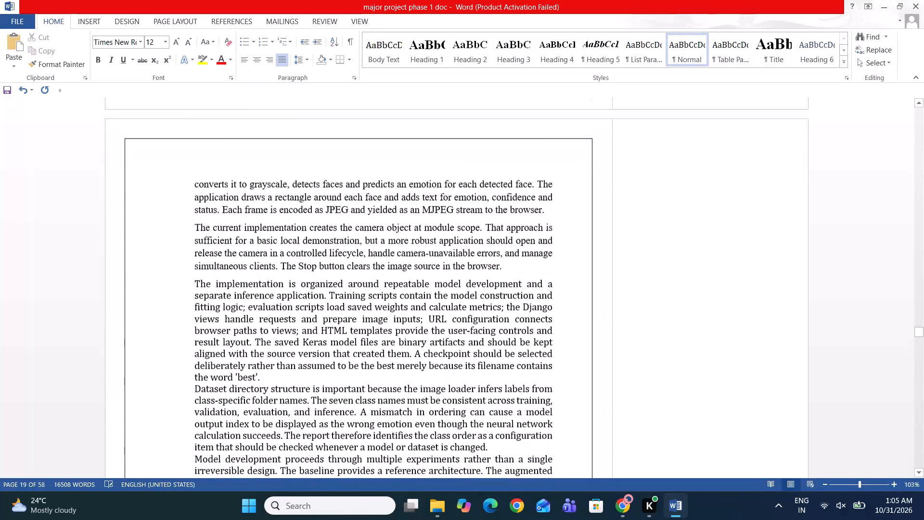
scroll(291, 216, "up", 2)
scroll(291, 216, "down", 8)
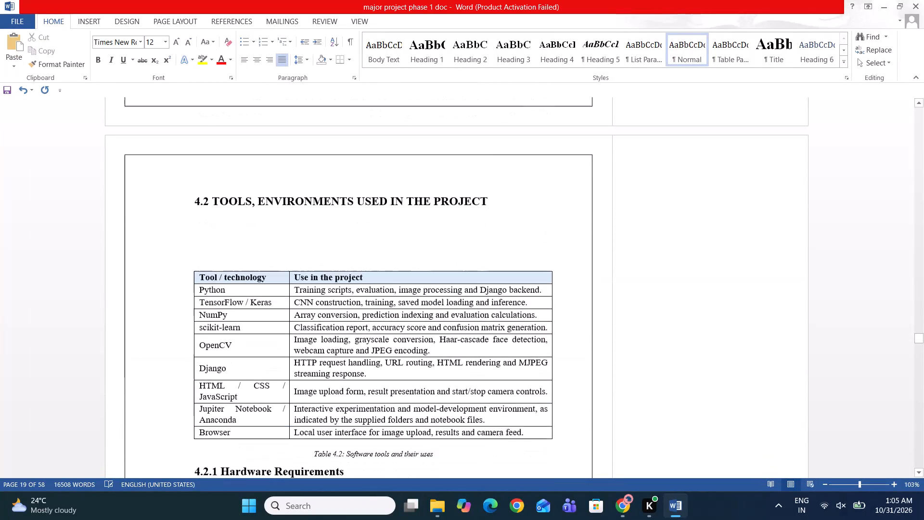
scroll(291, 216, "down", 5)
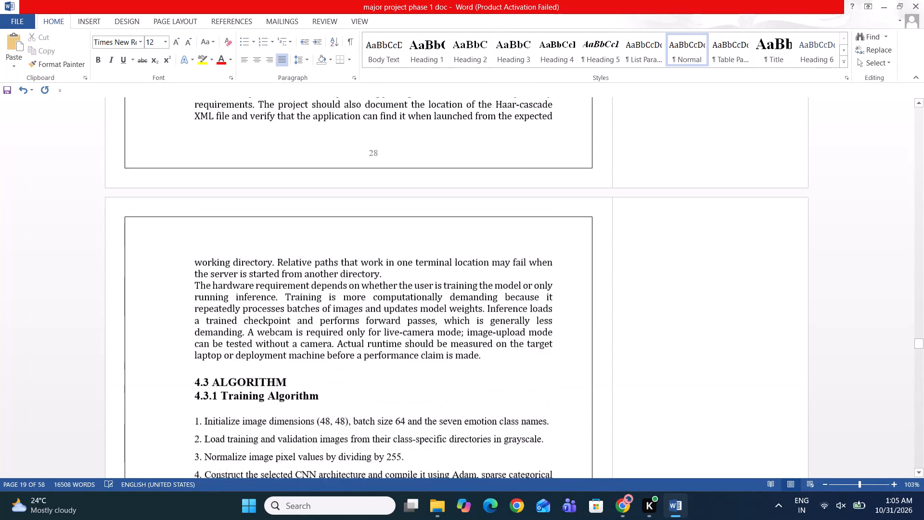
scroll(291, 216, "down", 7)
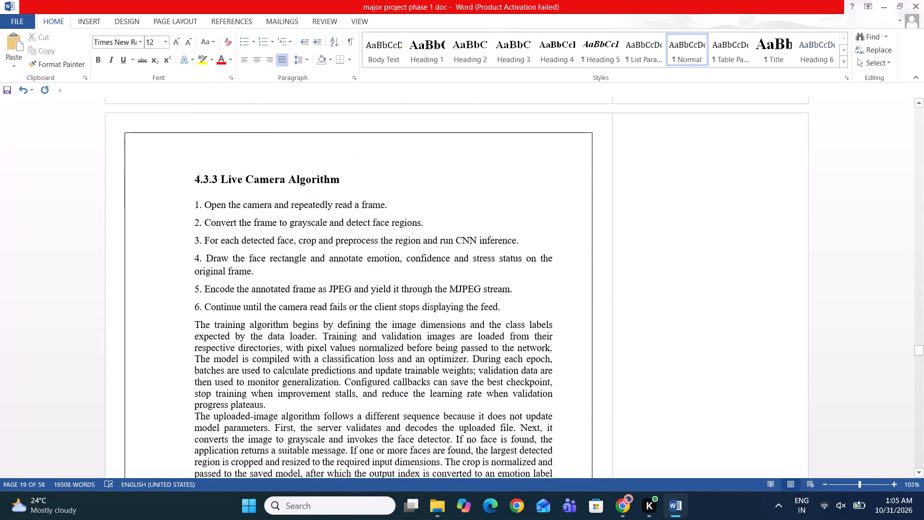
Look through the result screenshots and captions in section 5.1, from Example Uploaded-Image Results to Live Camera Output, for layout problems.
scroll(291, 216, "down", 8)
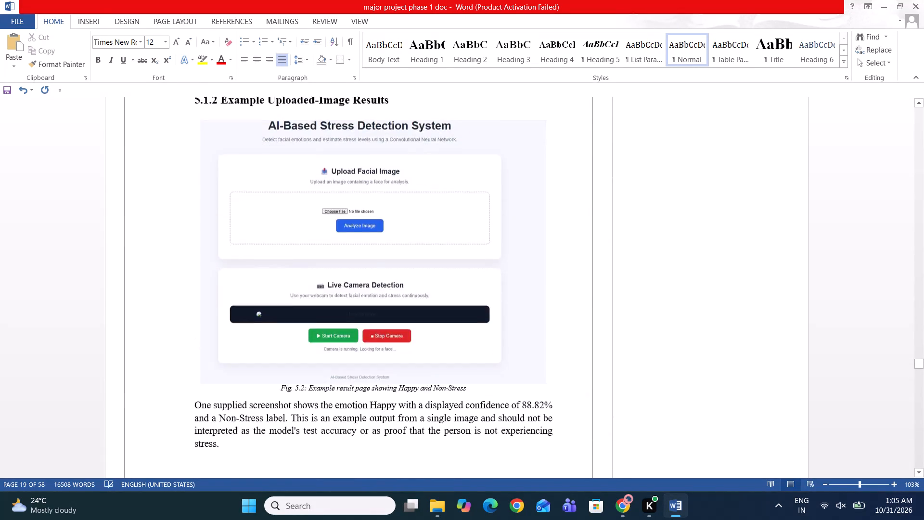
scroll(291, 216, "down", 2)
scroll(291, 216, "up", 1)
scroll(291, 216, "down", 2)
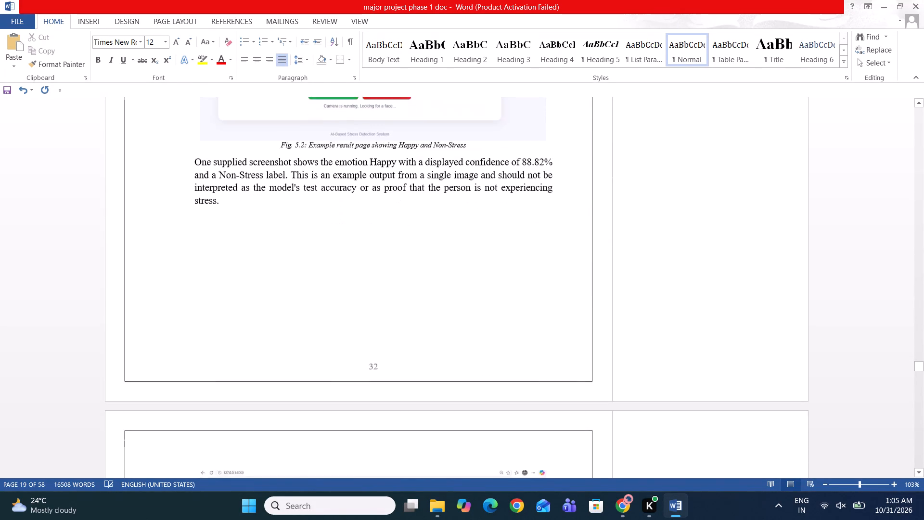
scroll(291, 216, "down", 4)
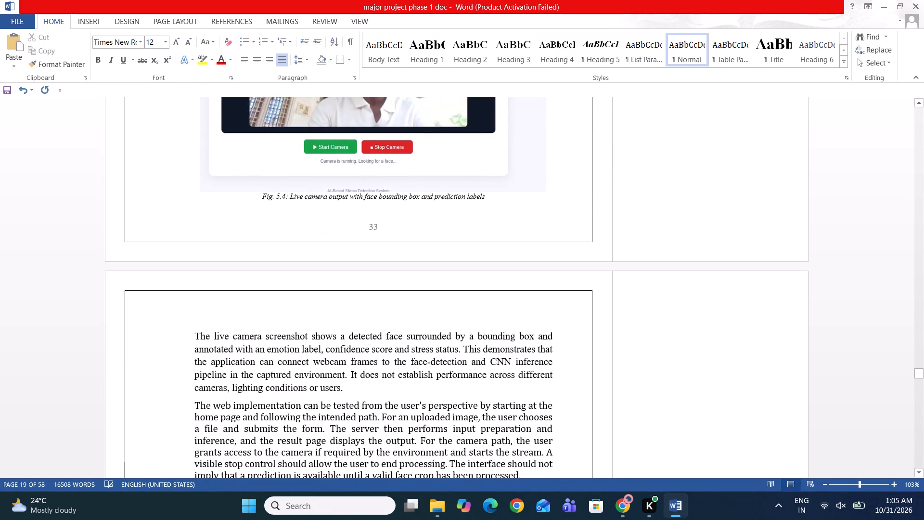
scroll(291, 216, "up", 1)
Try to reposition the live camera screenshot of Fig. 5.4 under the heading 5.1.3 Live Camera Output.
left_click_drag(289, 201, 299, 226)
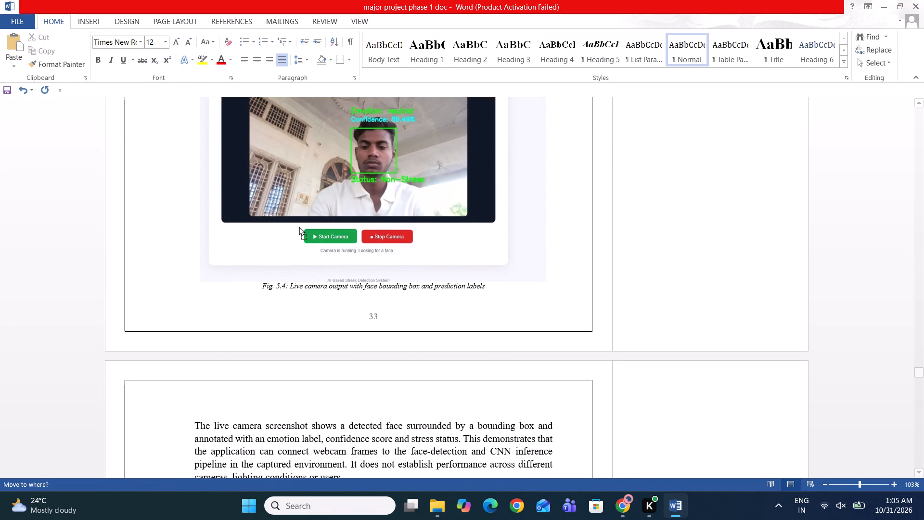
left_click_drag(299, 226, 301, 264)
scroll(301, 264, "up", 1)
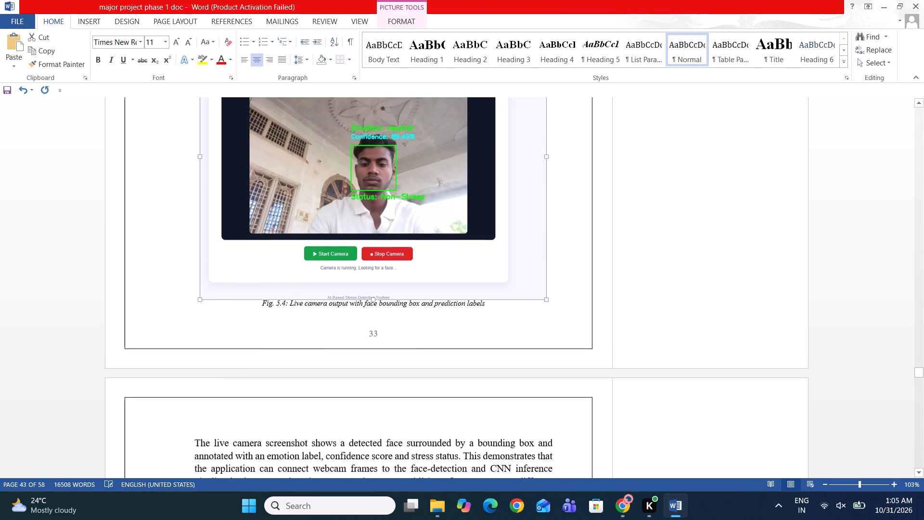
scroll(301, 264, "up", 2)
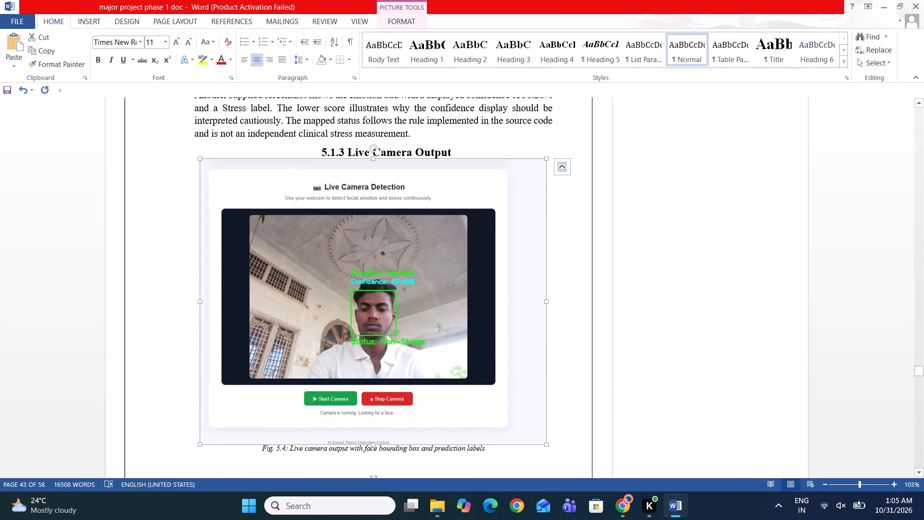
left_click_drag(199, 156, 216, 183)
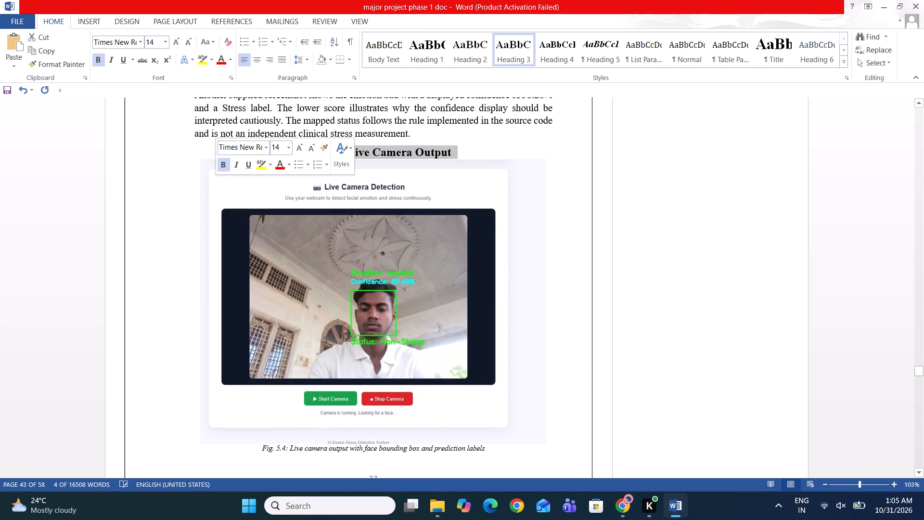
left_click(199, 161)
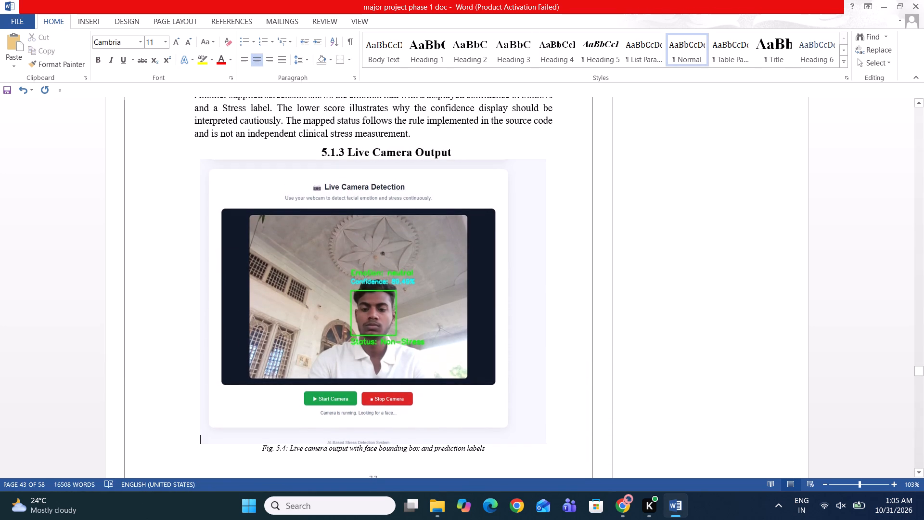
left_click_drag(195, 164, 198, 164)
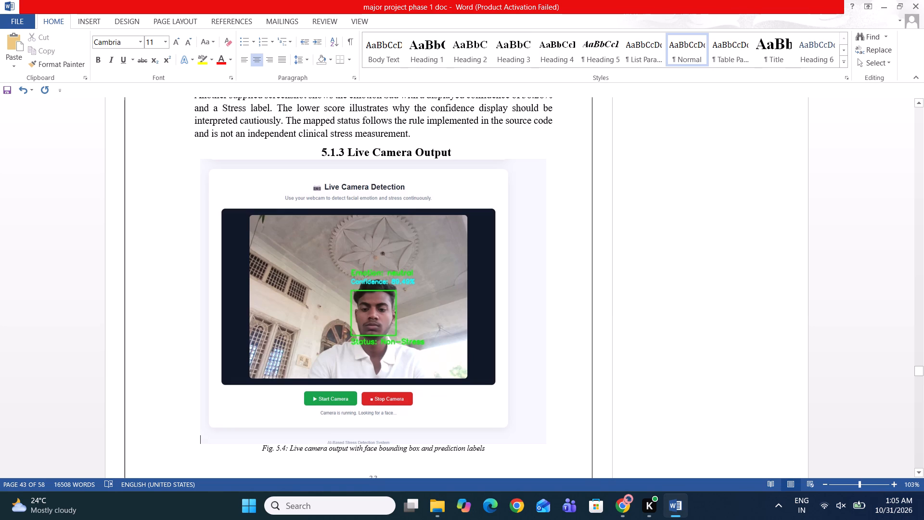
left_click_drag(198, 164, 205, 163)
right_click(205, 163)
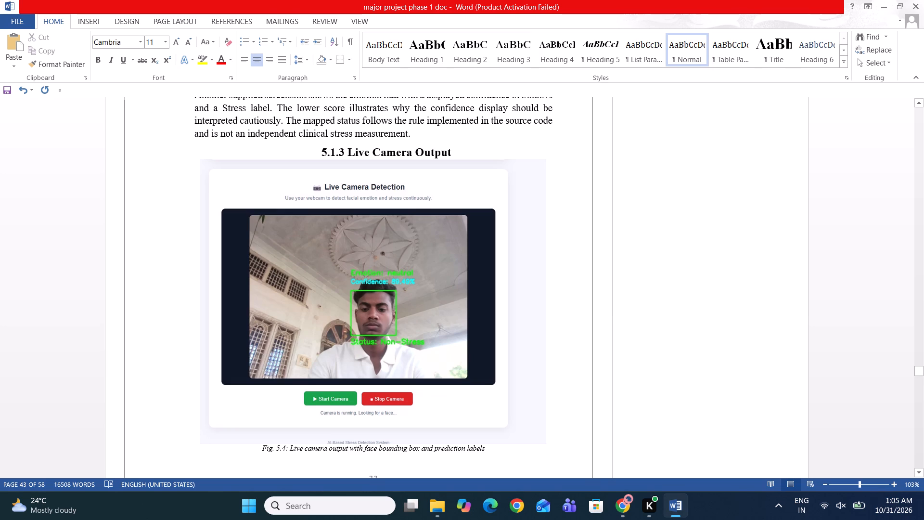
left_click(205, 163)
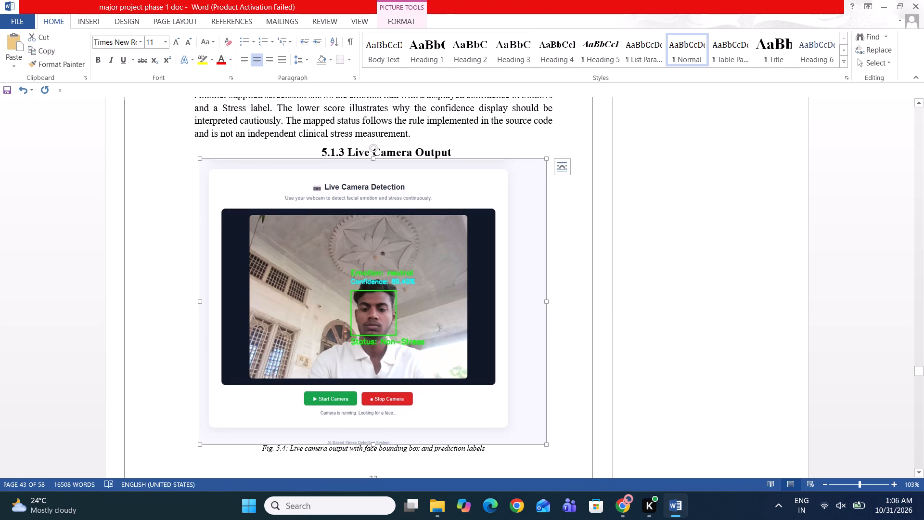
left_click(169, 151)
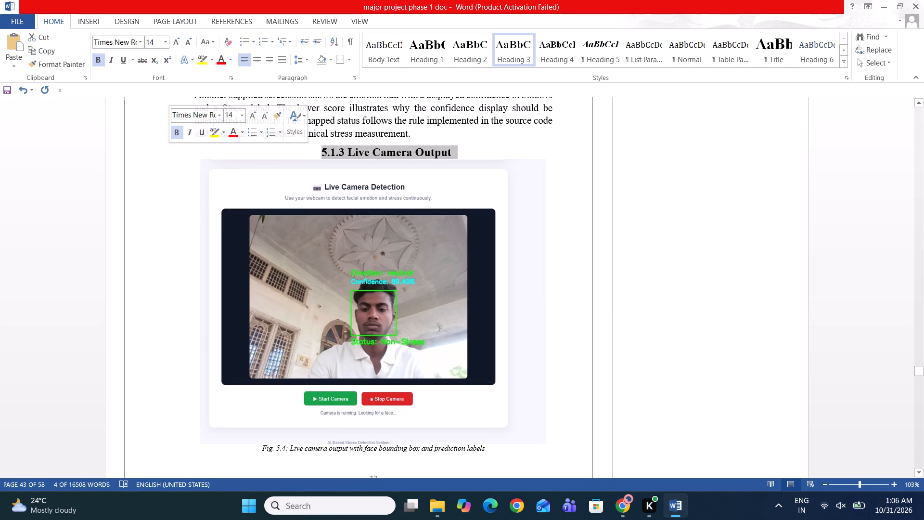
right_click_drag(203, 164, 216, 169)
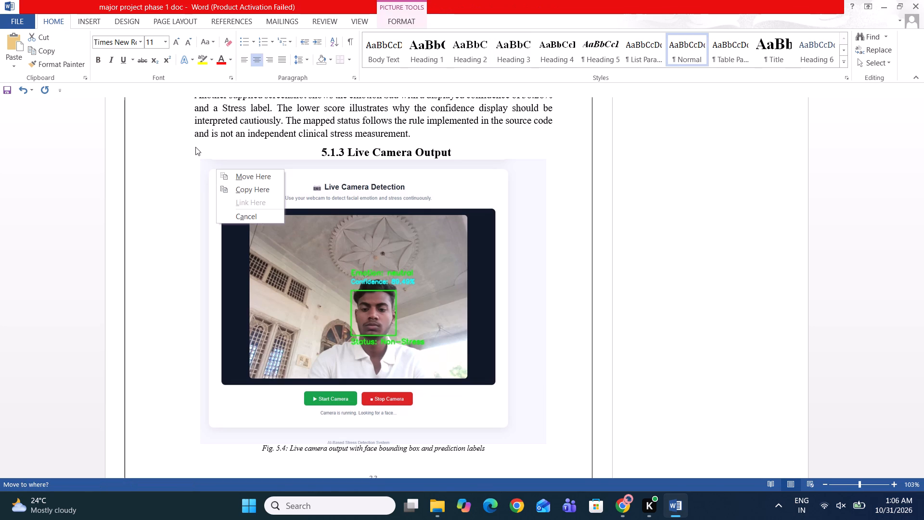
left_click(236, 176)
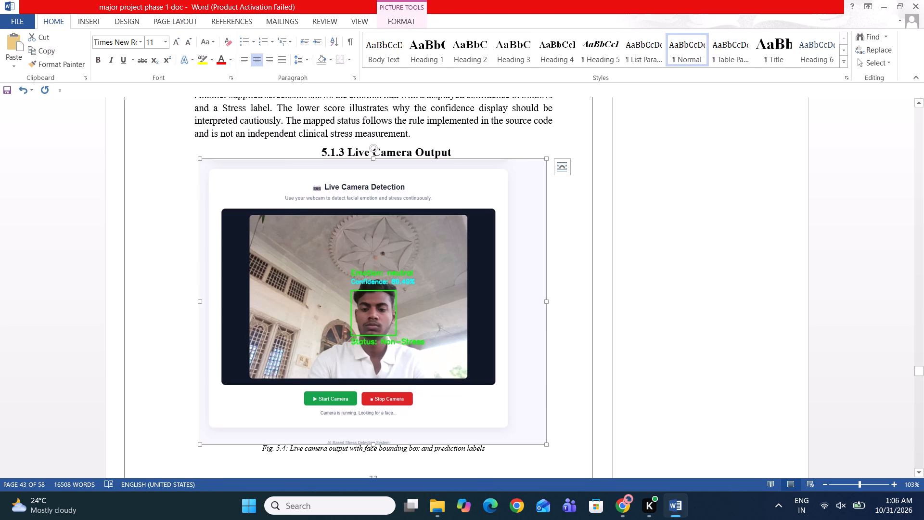
Scale the Fig. 5.4 live camera screenshot down slightly in proportion, leaving it a little narrower than the text column.
right_click_drag(546, 156, 488, 184)
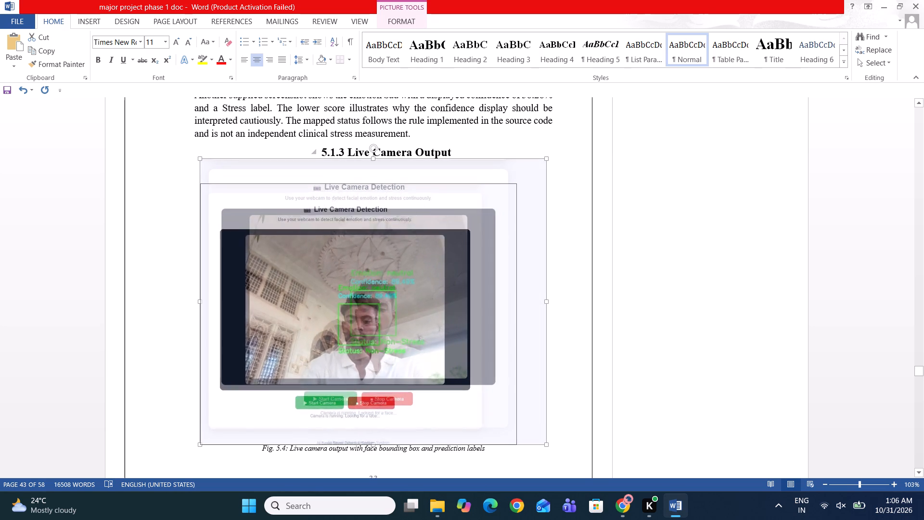
right_click_drag(488, 184, 463, 224)
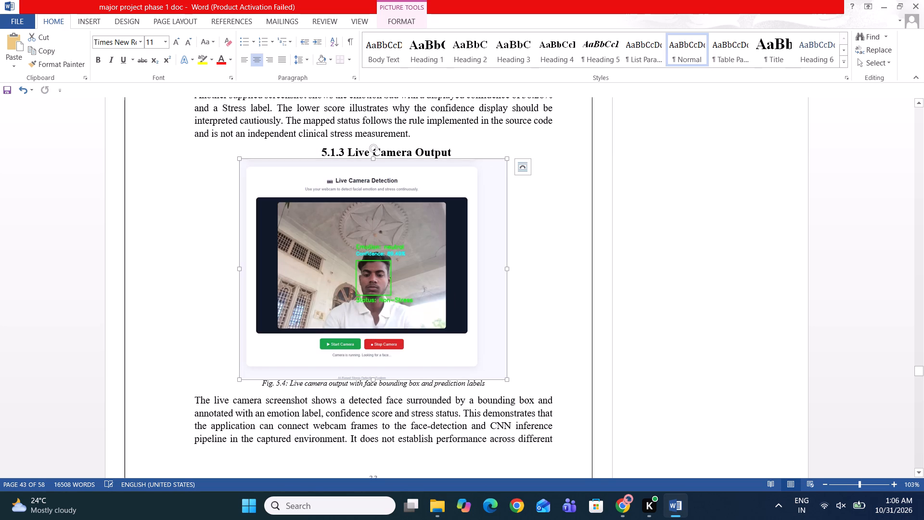
right_click_drag(505, 157, 508, 157)
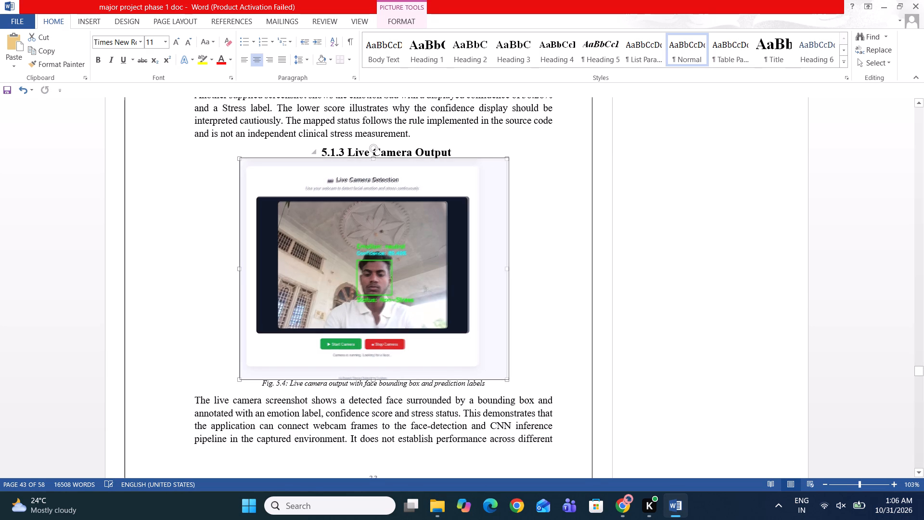
right_click_drag(508, 157, 579, 164)
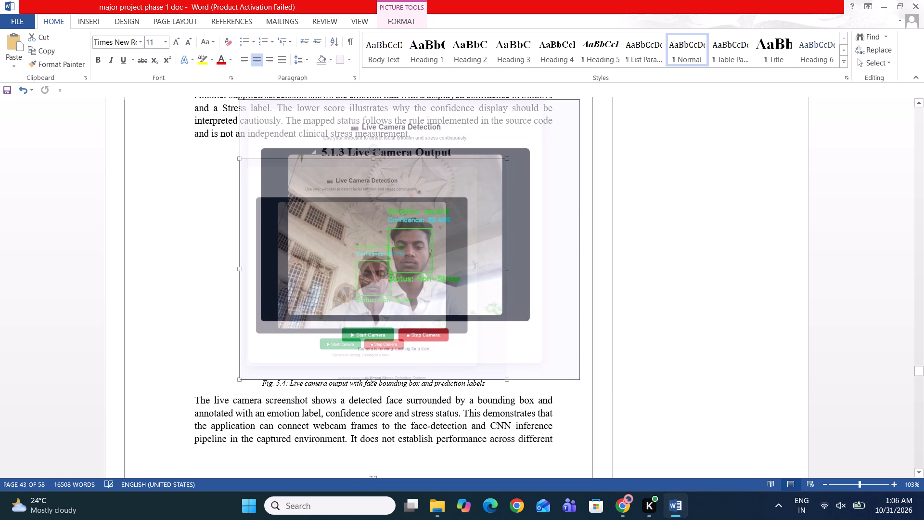
right_click_drag(579, 164, 562, 156)
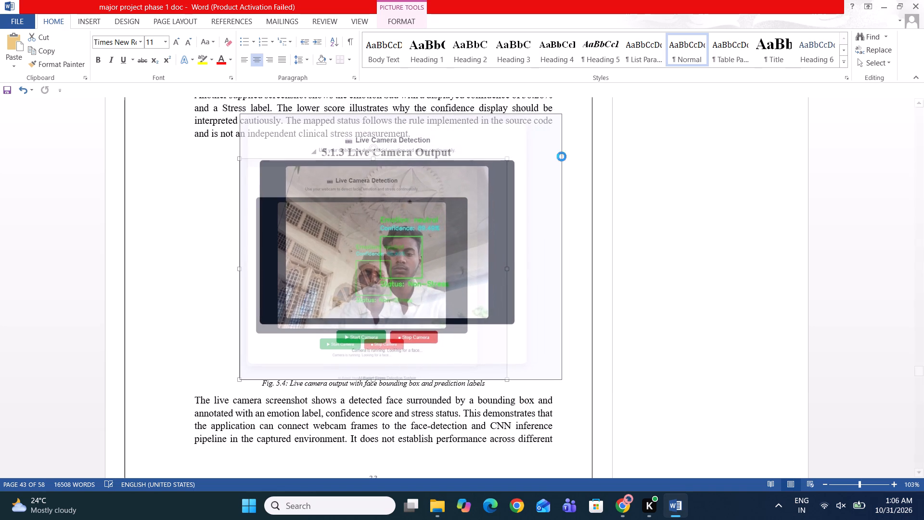
scroll(506, 197, "down", 1)
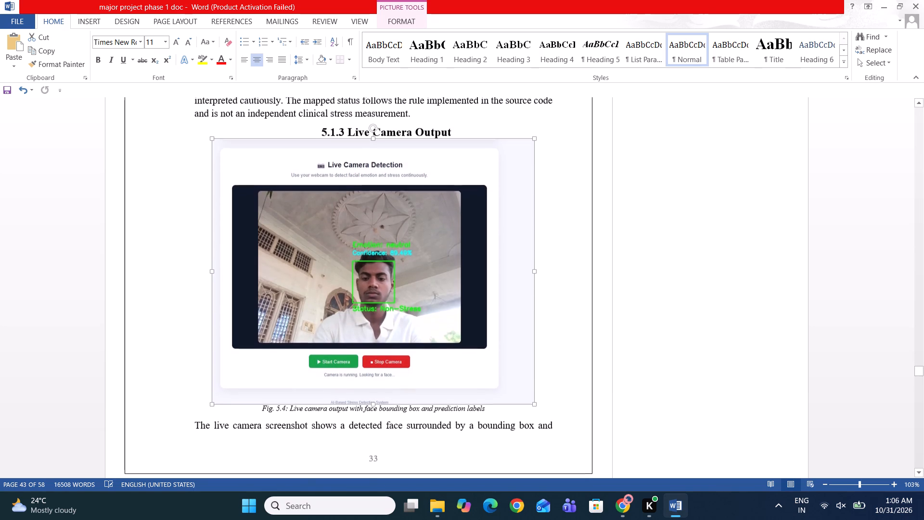
left_click(494, 235)
left_click(569, 253)
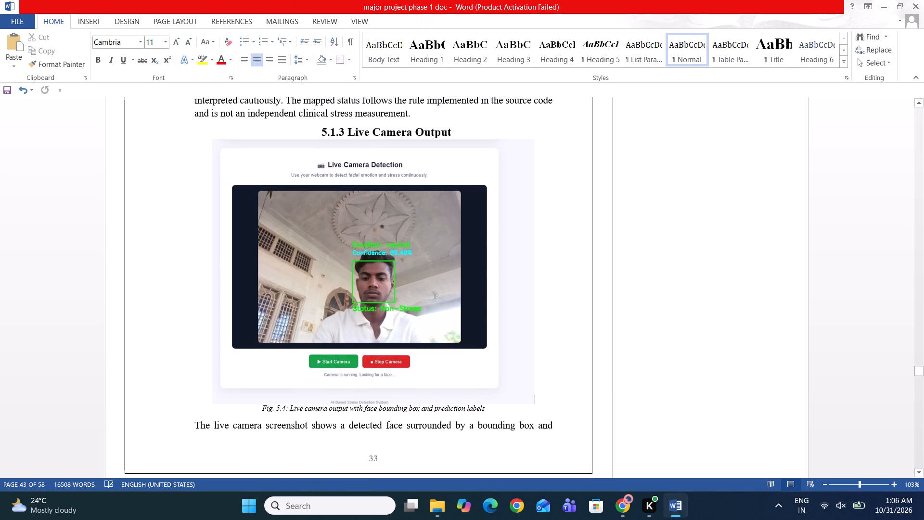
Set the text from "The live camera screenshot shows" below Fig. 5.4 up to heading 5.2 in Times New Roman, size 12.
scroll(500, 300, "down", 2)
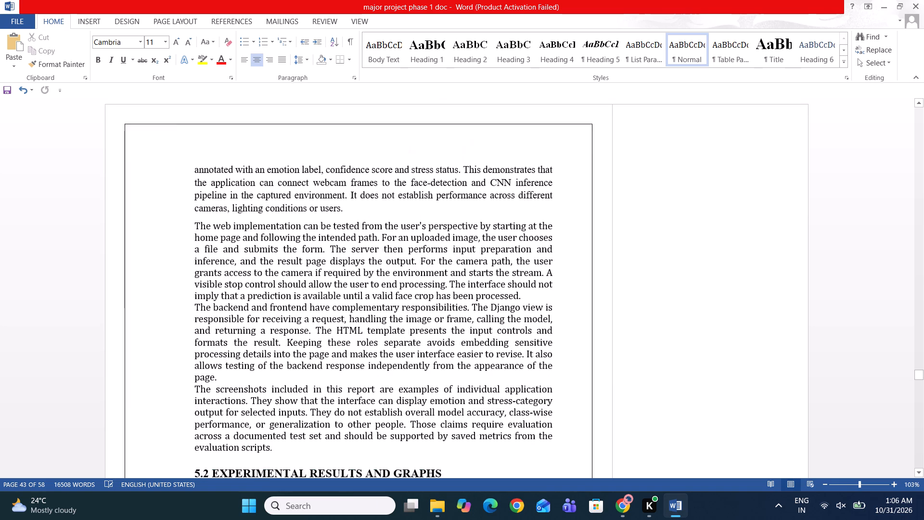
scroll(500, 300, "down", 2)
scroll(500, 300, "up", 1)
triple_click(429, 293)
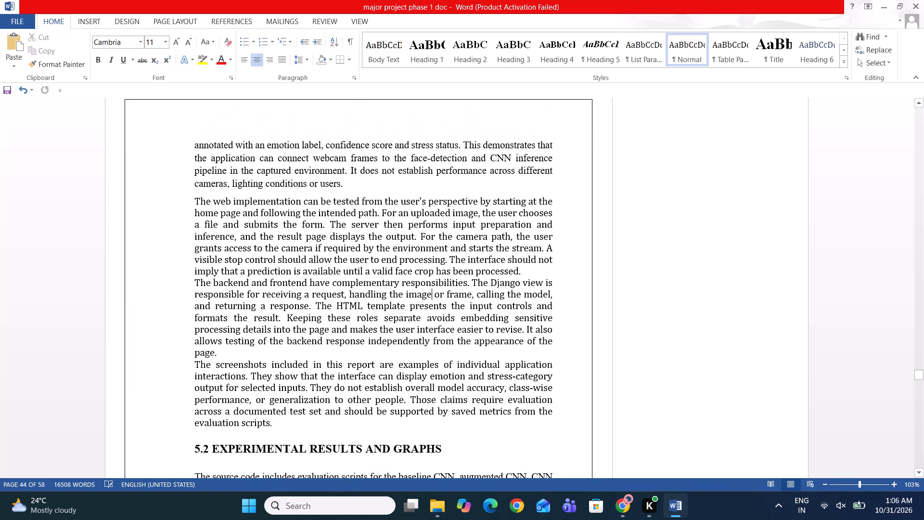
left_click_drag(429, 293, 348, 226)
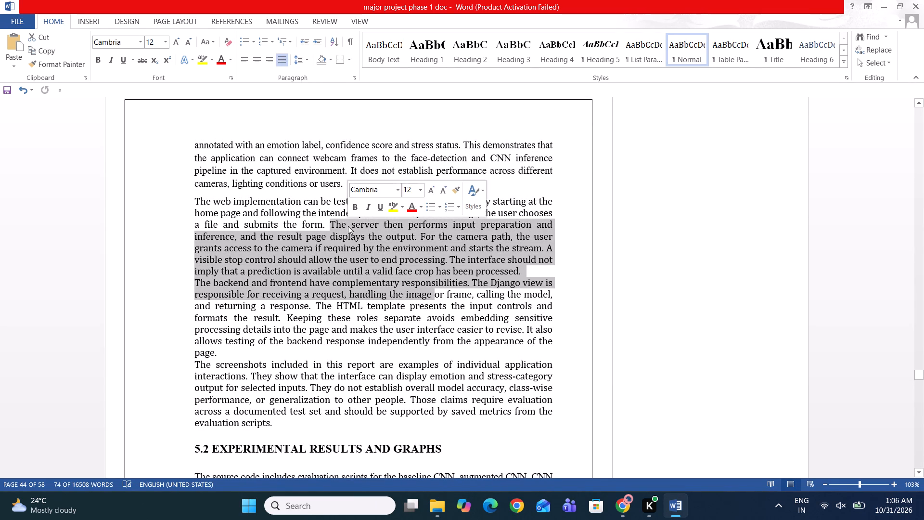
right_click(305, 201)
scroll(217, 118, "up", 1)
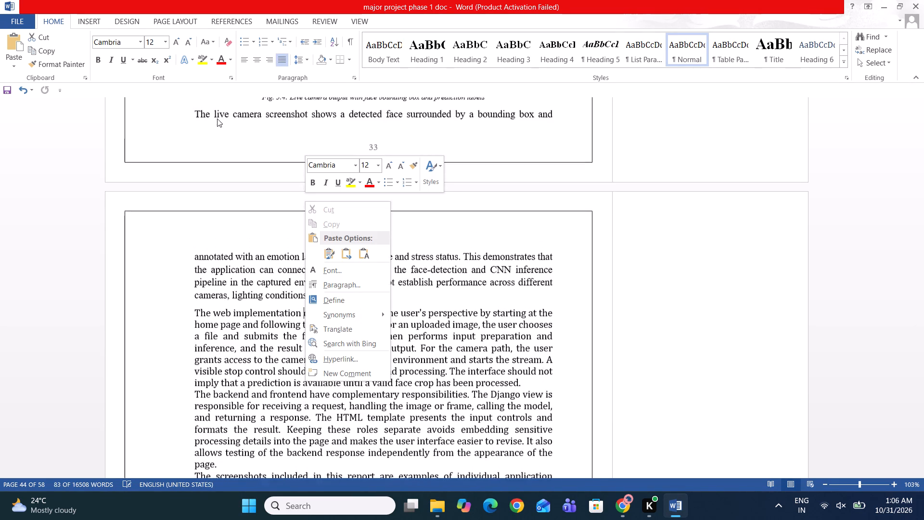
scroll(217, 118, "up", 1)
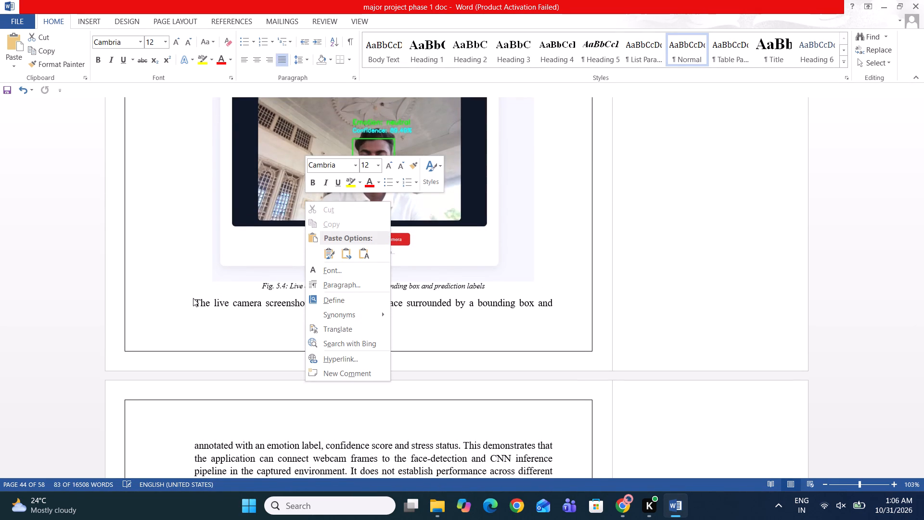
left_click_drag(193, 298, 193, 264)
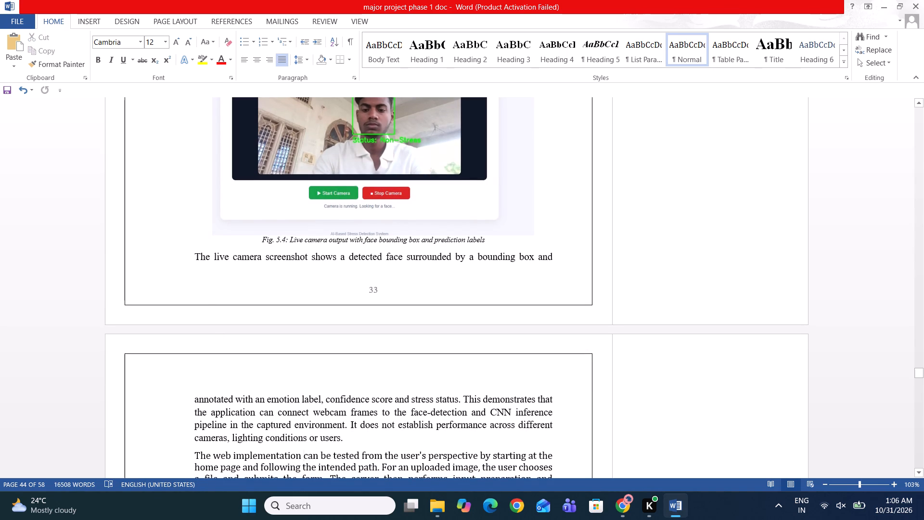
left_click_drag(193, 264, 193, 258)
left_click_drag(193, 258, 303, 465)
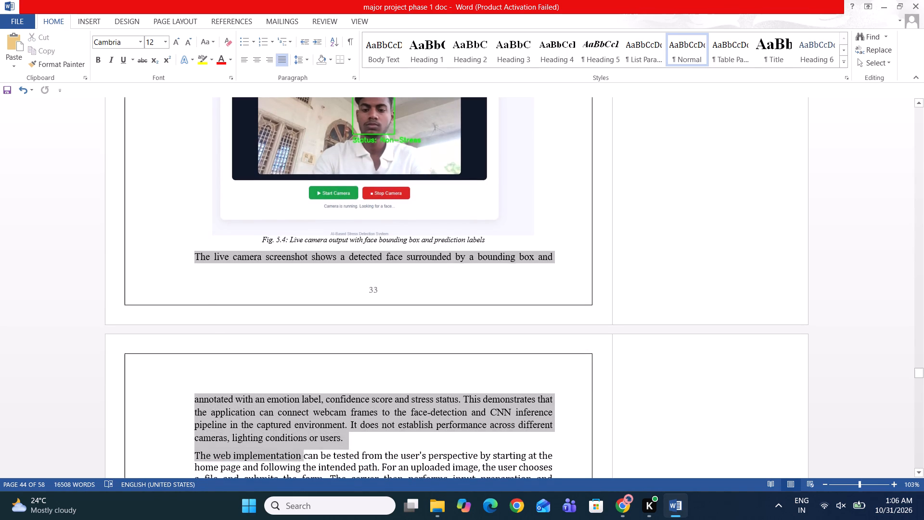
left_click_drag(303, 465, 282, 210)
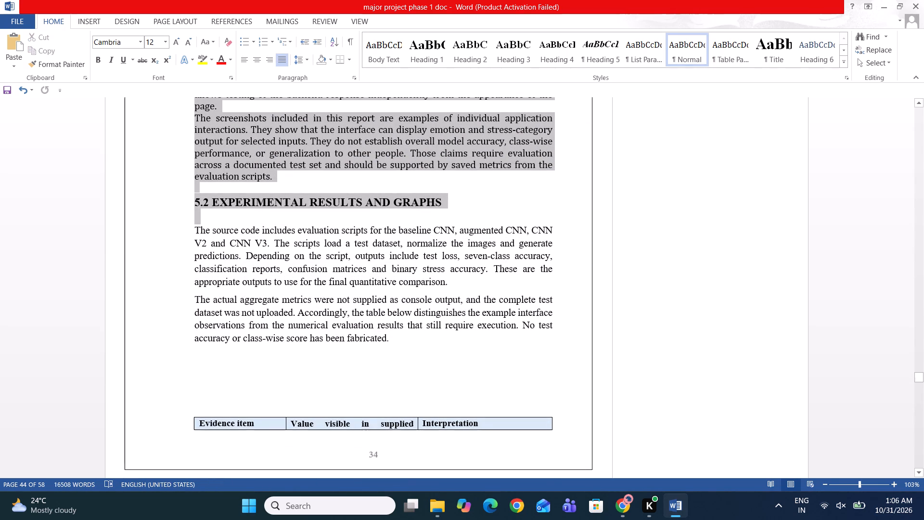
left_click_drag(282, 210, 276, 183)
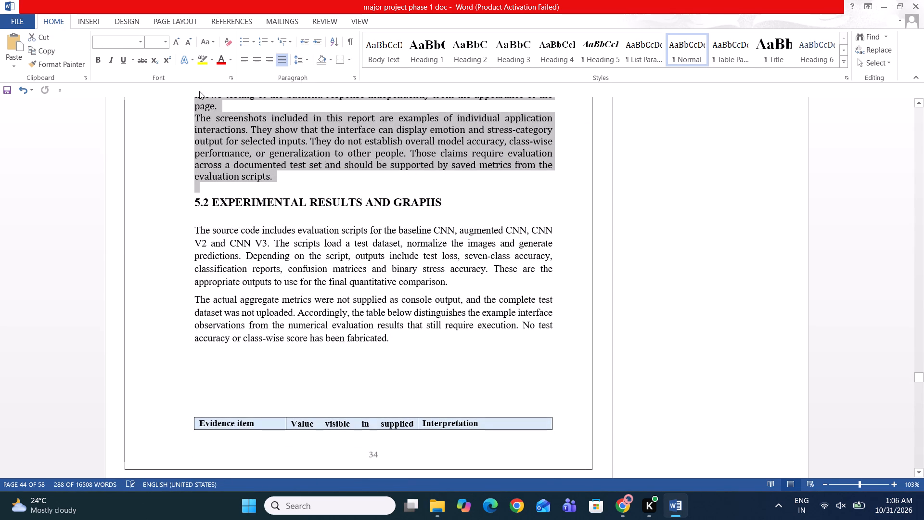
left_click(139, 43)
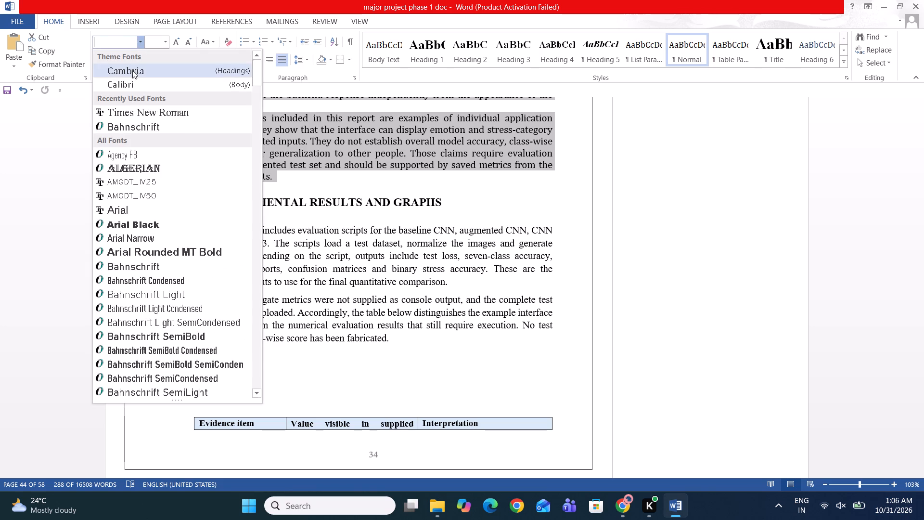
left_click(131, 109)
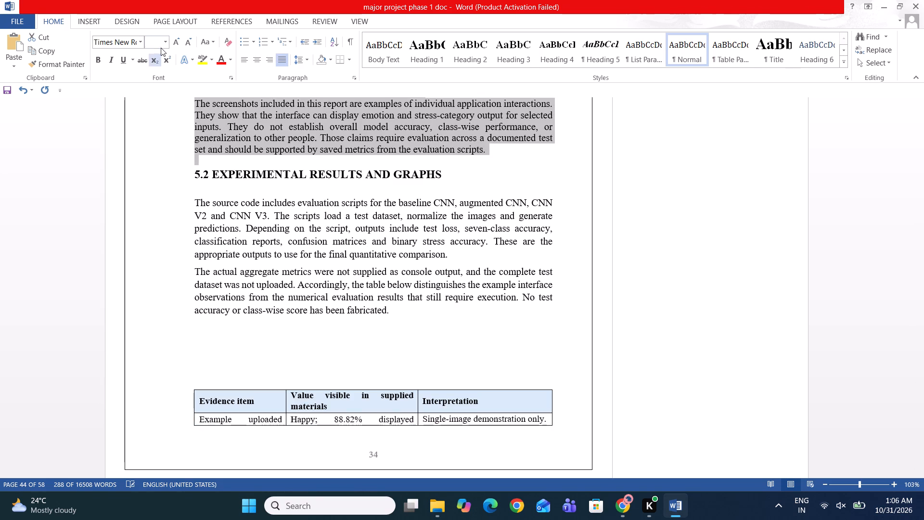
left_click(163, 44)
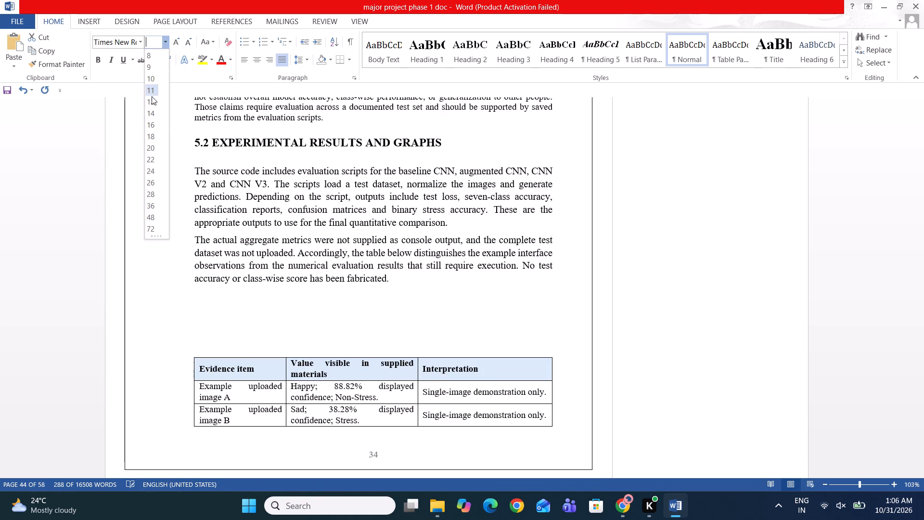
left_click(153, 99)
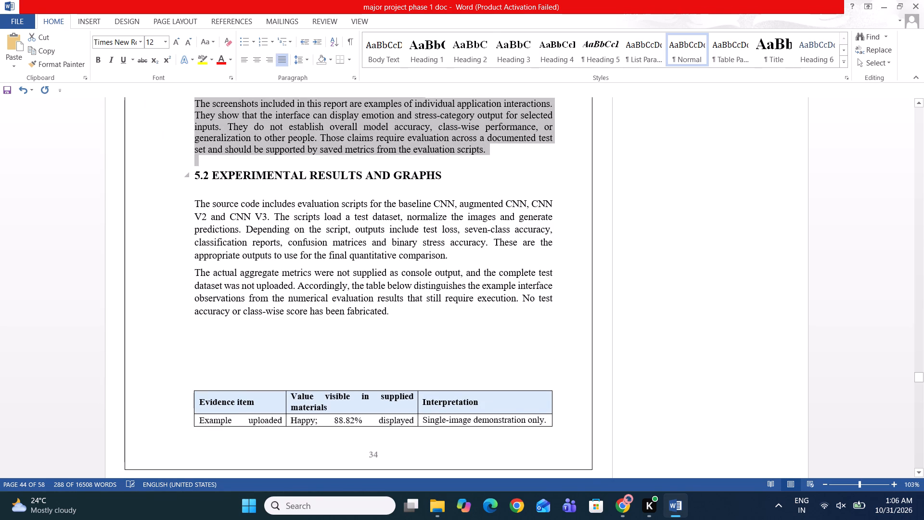
left_click(252, 176)
scroll(252, 176, "up", 4)
scroll(252, 176, "down", 2)
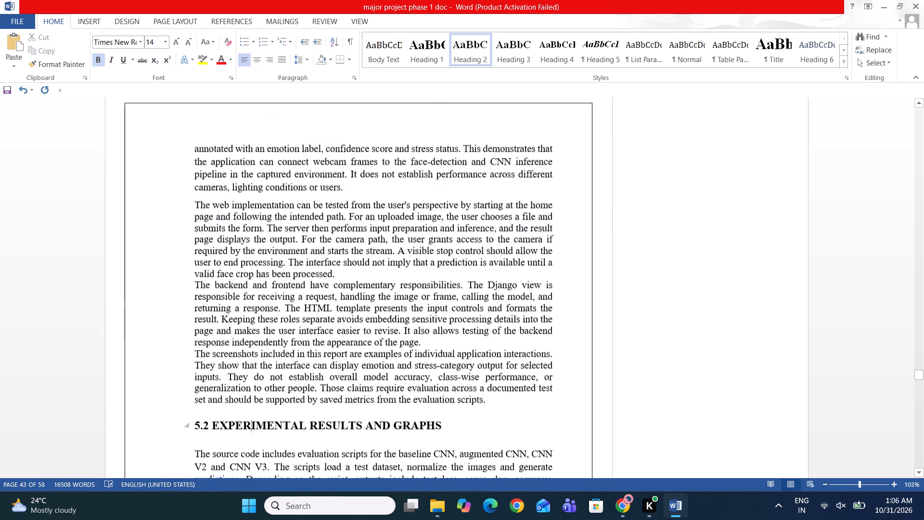
Set the two body paragraphs under 5.2 EXPERIMENTAL RESULTS AND GRAPHS to font size 12.
scroll(252, 176, "down", 2)
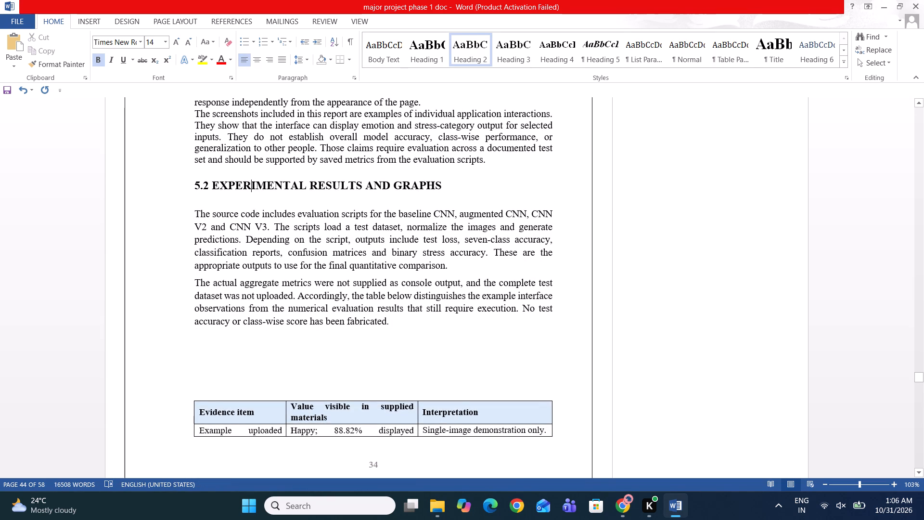
left_click_drag(197, 209, 382, 325)
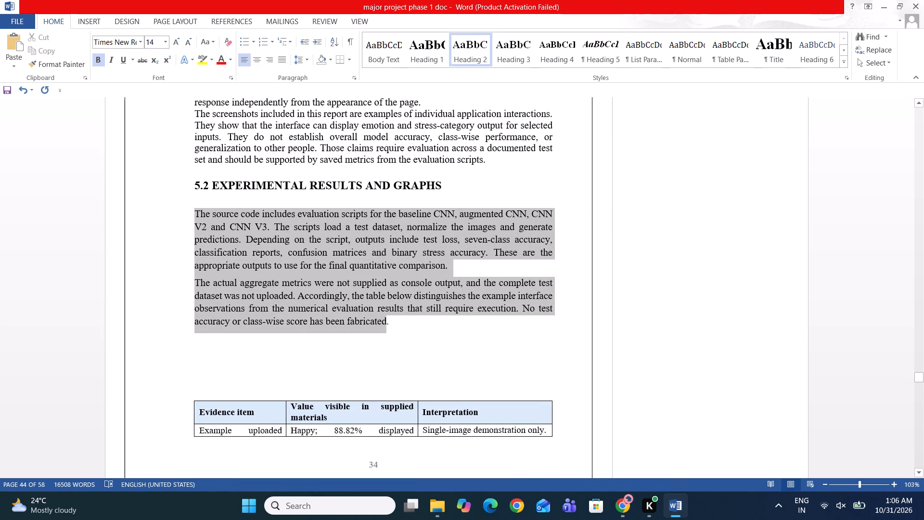
left_click_drag(382, 325, 395, 324)
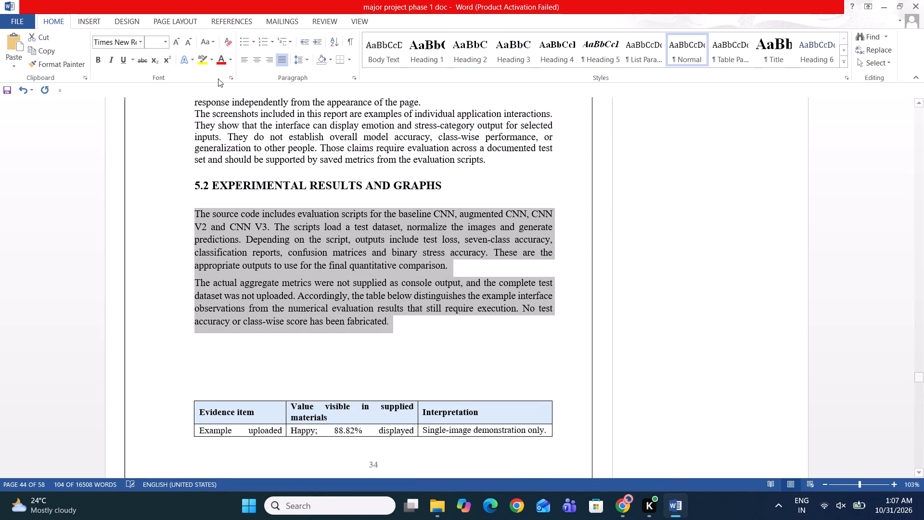
left_click(164, 41)
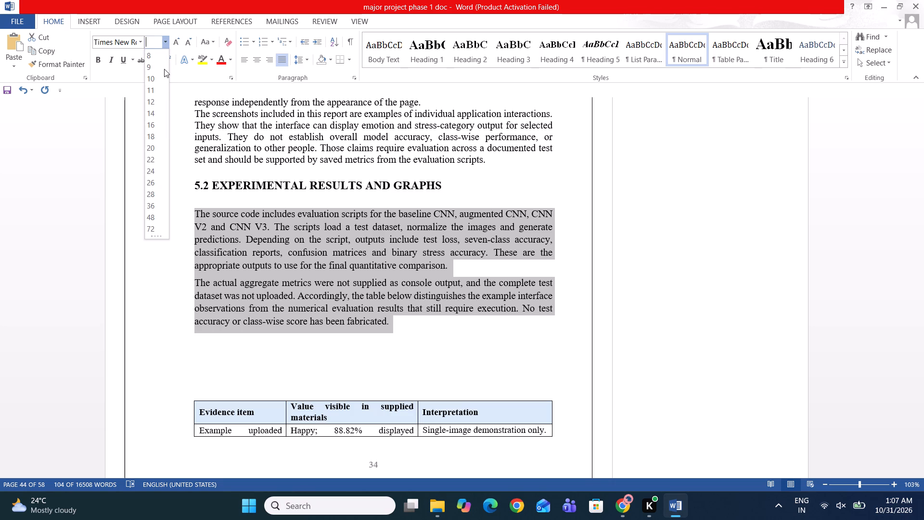
left_click(153, 98)
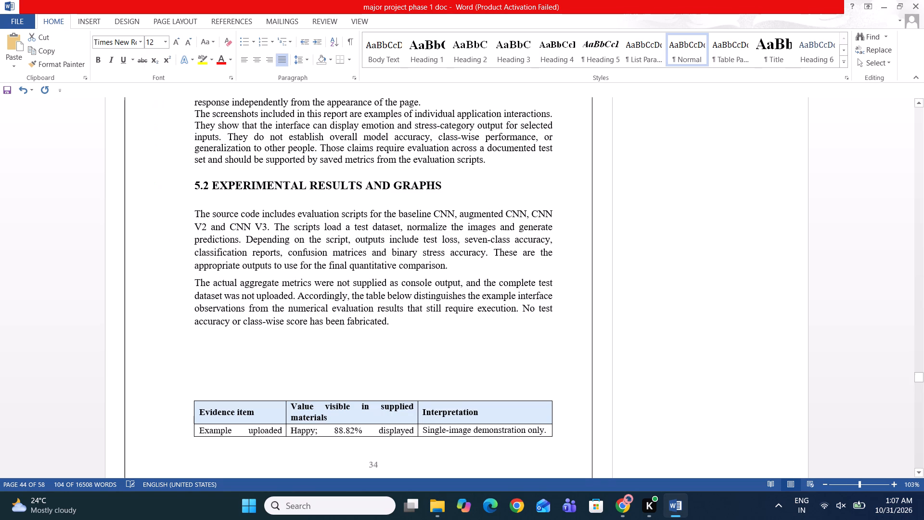
left_click(420, 329)
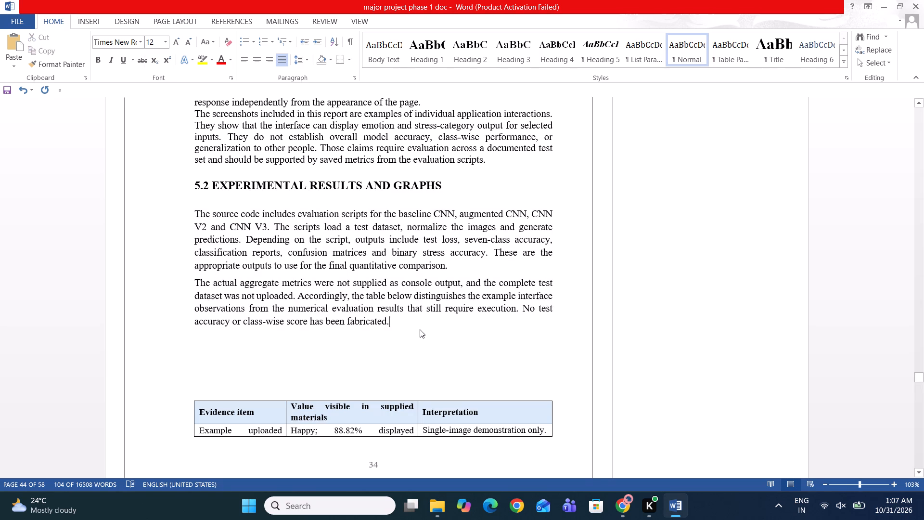
Set all body paragraphs under 5.2.1 Training and Evaluation Artifacts in Times New Roman, size 12.
scroll(420, 329, "down", 1)
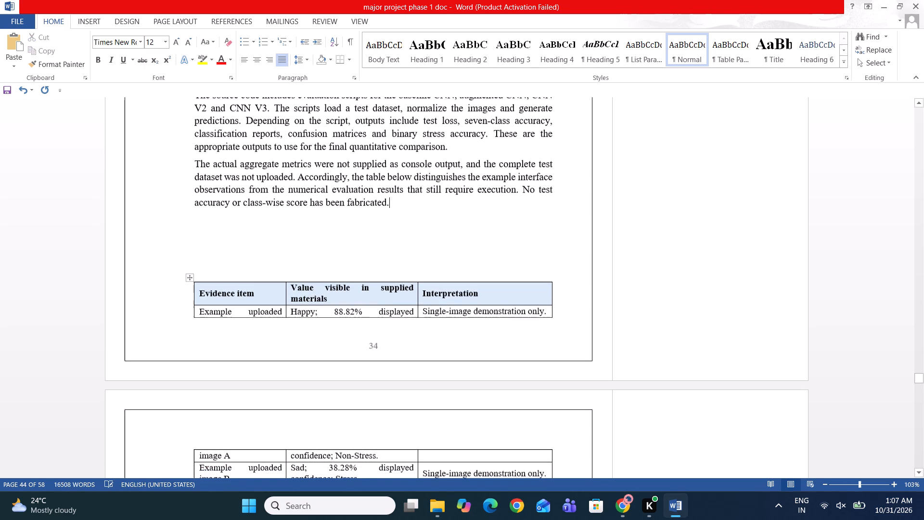
scroll(420, 329, "down", 2)
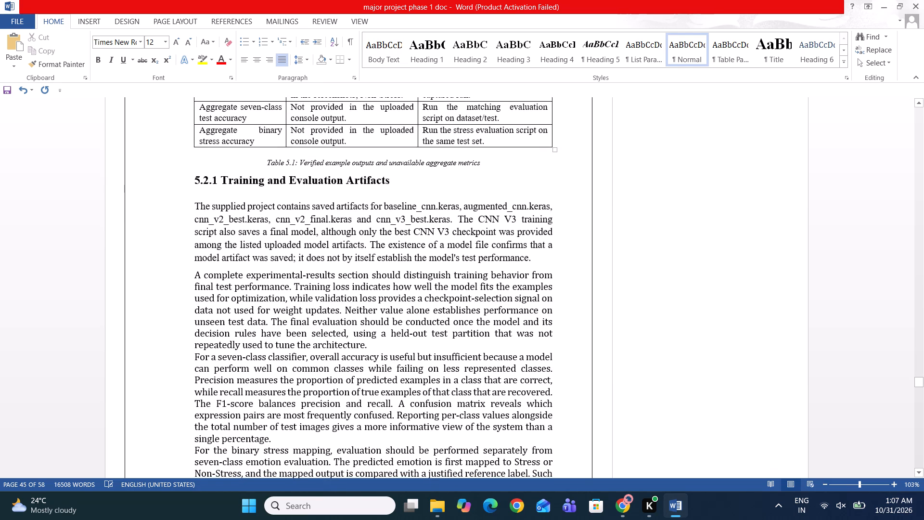
left_click_drag(196, 198, 243, 295)
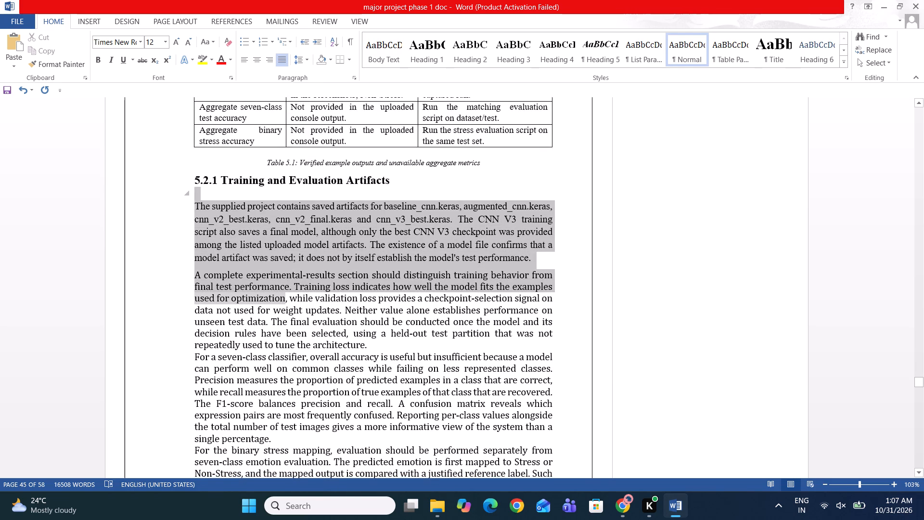
left_click_drag(243, 295, 245, 305)
scroll(245, 305, "down", 2)
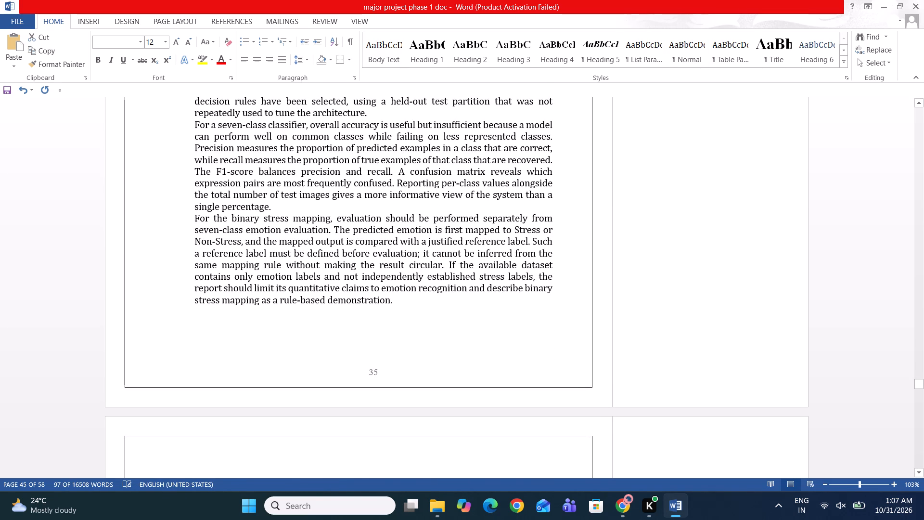
left_click(293, 221)
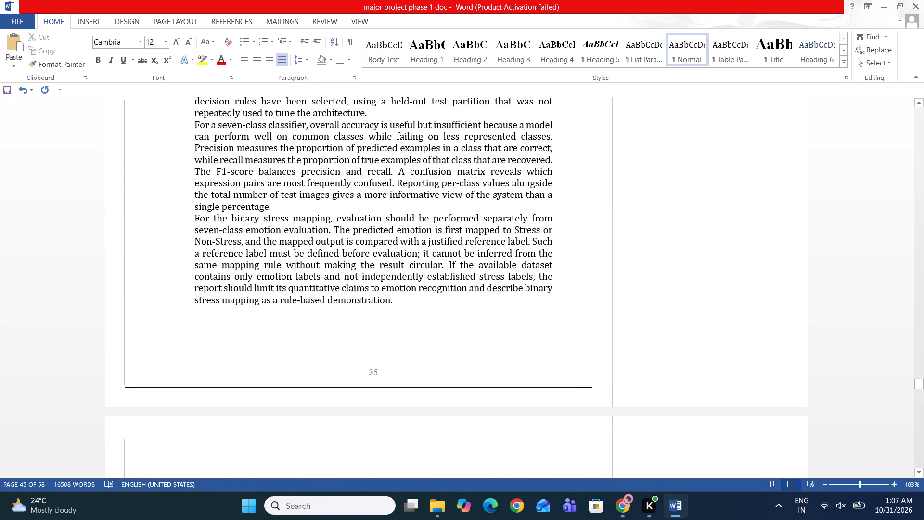
left_click_drag(280, 272, 247, 233)
left_click(306, 268)
left_click_drag(437, 228, 404, 192)
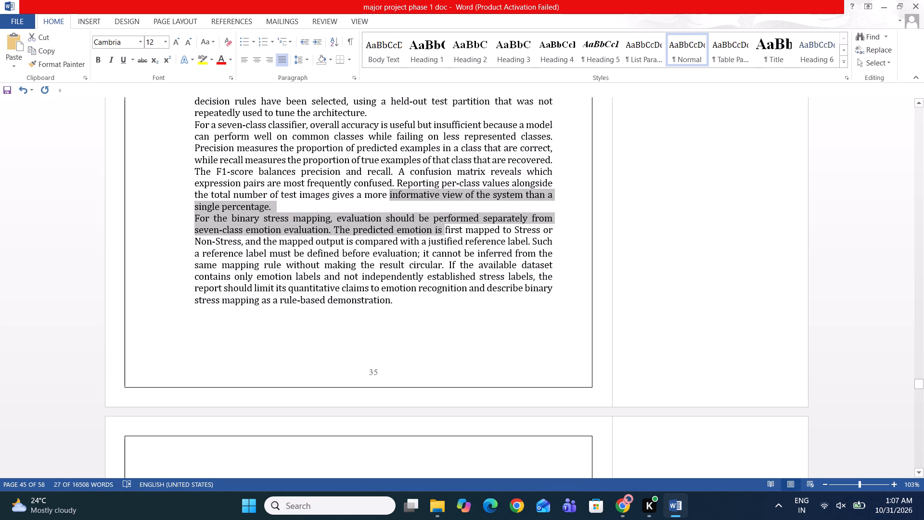
left_click(424, 352)
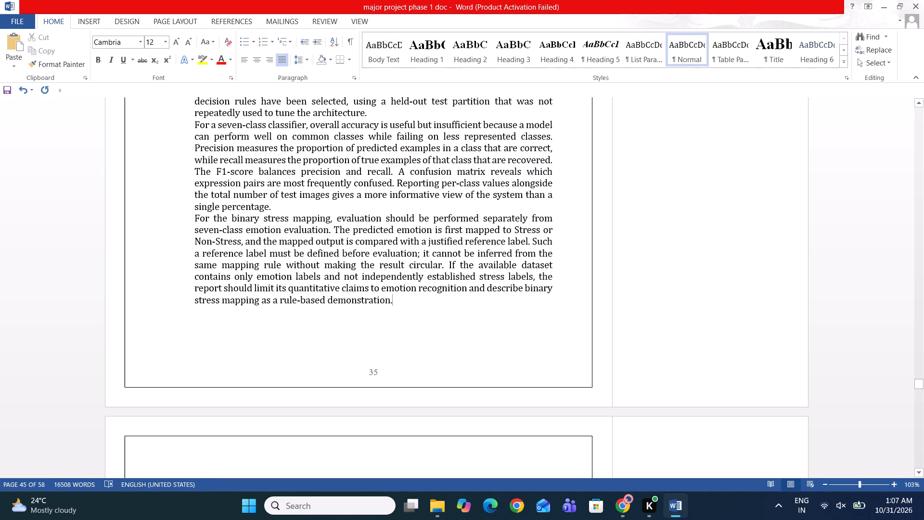
left_click_drag(430, 357, 327, 134)
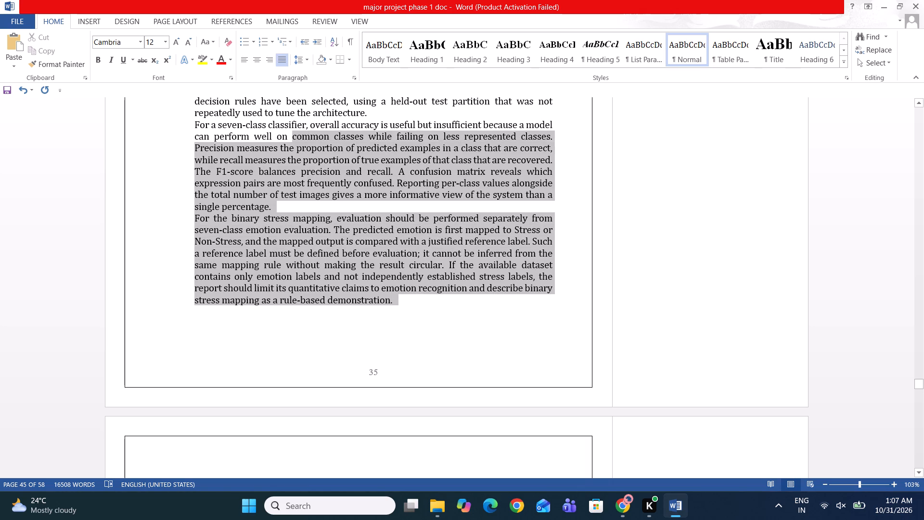
left_click_drag(327, 134, 229, 243)
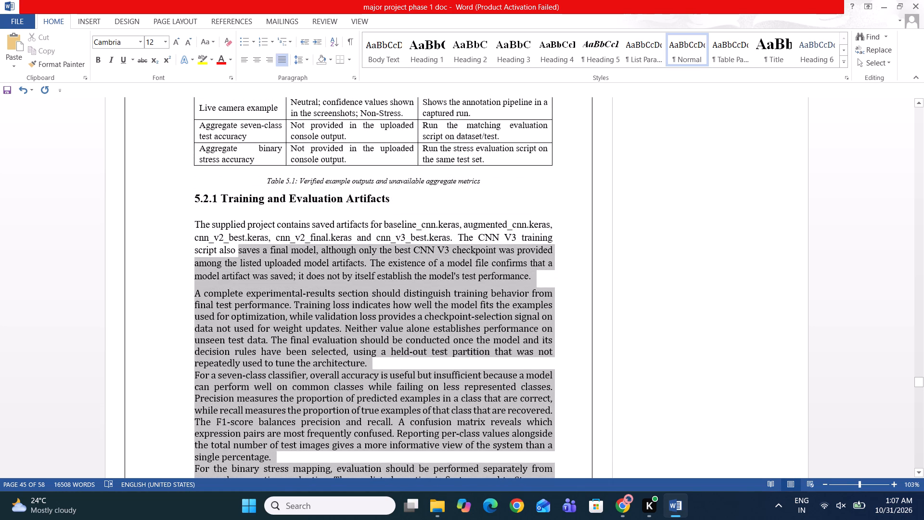
left_click_drag(229, 243, 193, 226)
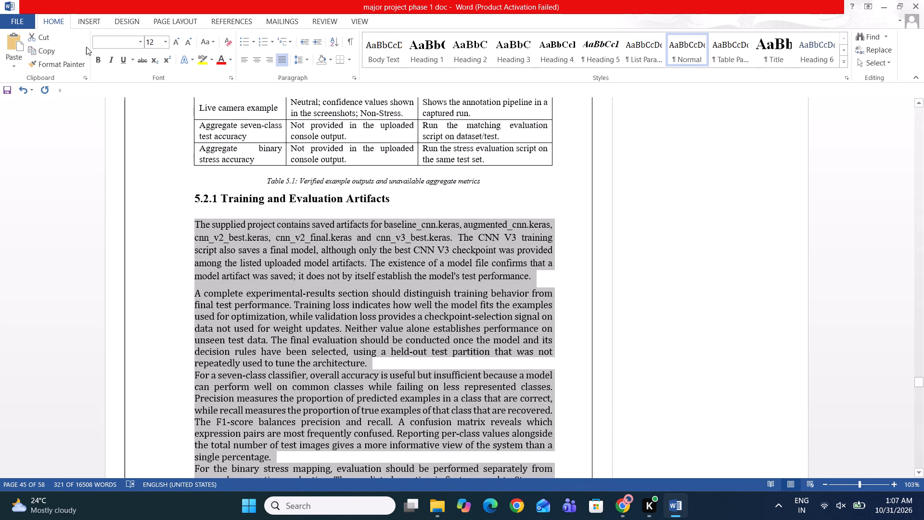
left_click(141, 44)
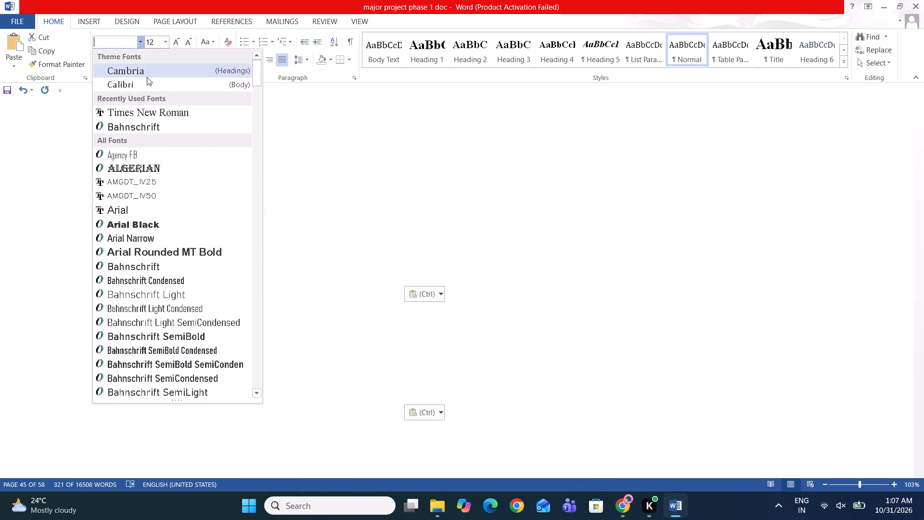
left_click(154, 111)
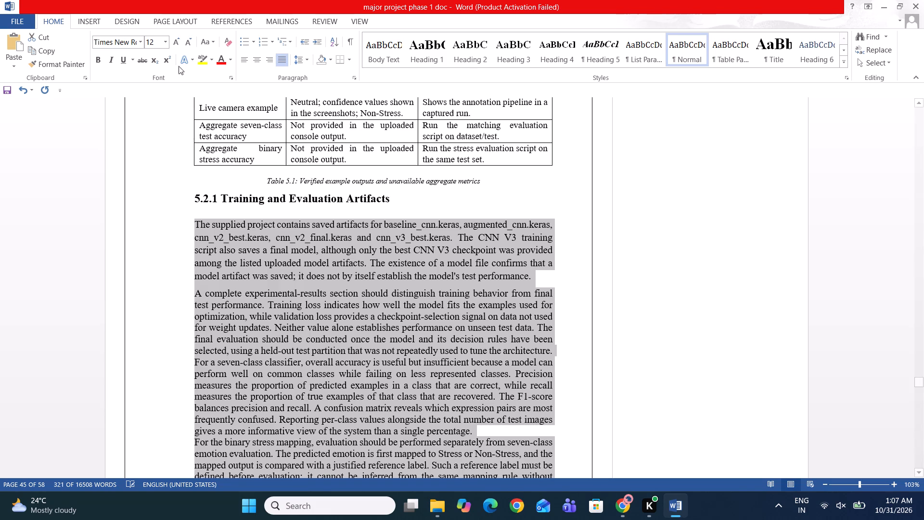
left_click(165, 39)
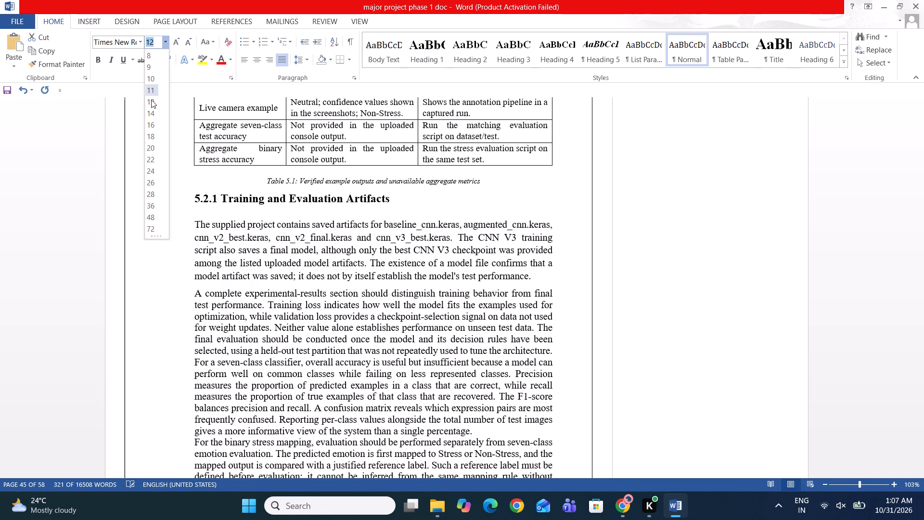
left_click(151, 102)
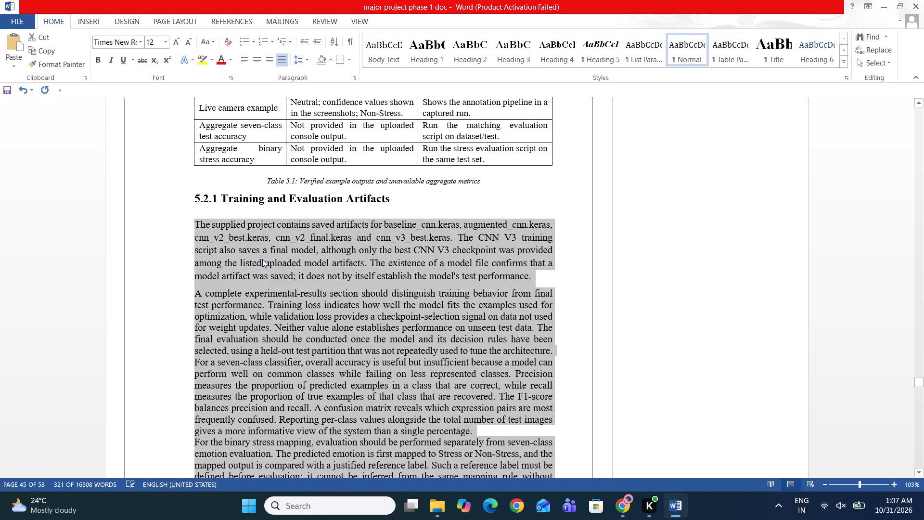
Insert an empty line between the last 5.2.1 paragraph and the heading 5.3 PERFORMANCE ANALYSIS.
left_click(262, 259)
scroll(262, 259, "down", 2)
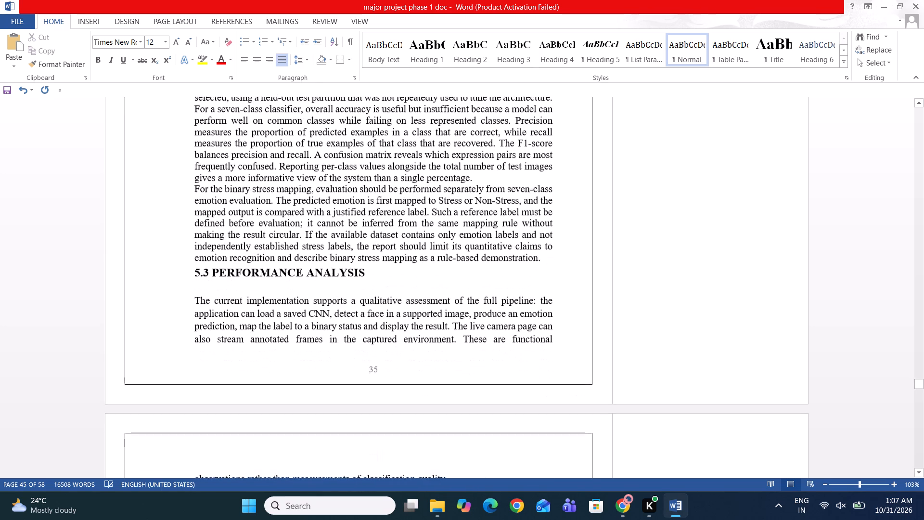
left_click(539, 254)
key("Right")
key("Right")
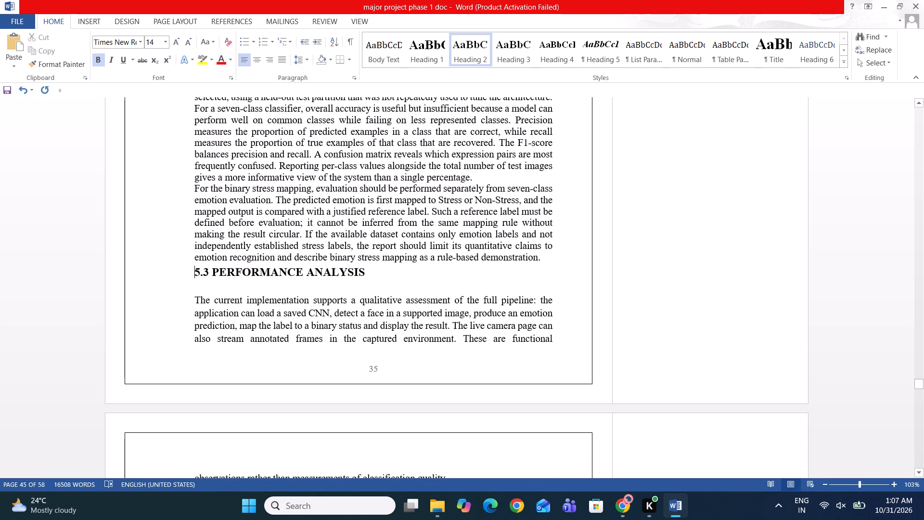
key("Left")
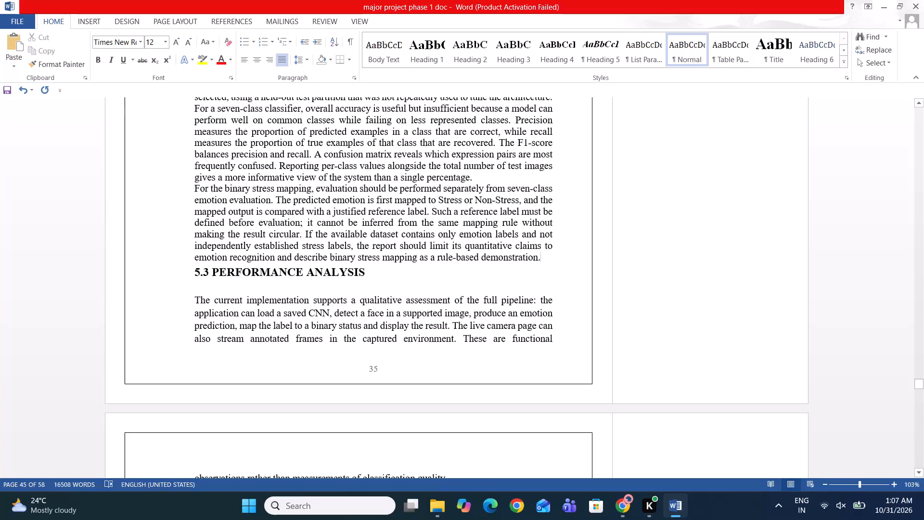
key("Return")
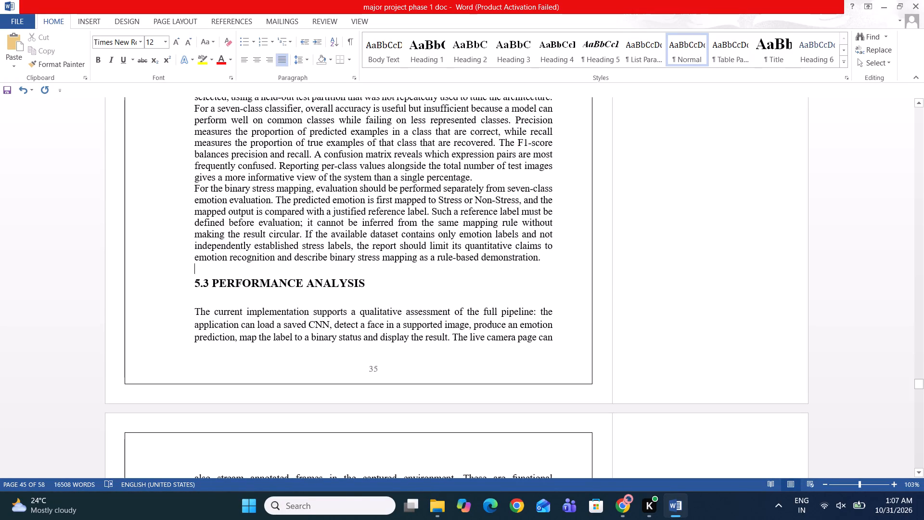
left_click(491, 272)
double_click(505, 298)
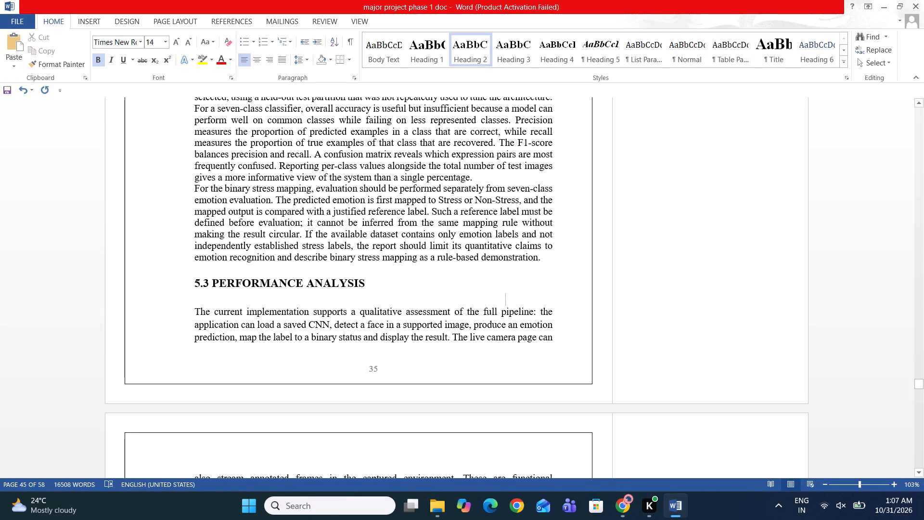
Check the font and size of the body text under 5.3 PERFORMANCE ANALYSIS, above and below Table 5.2.
left_click_drag(192, 309, 232, 334)
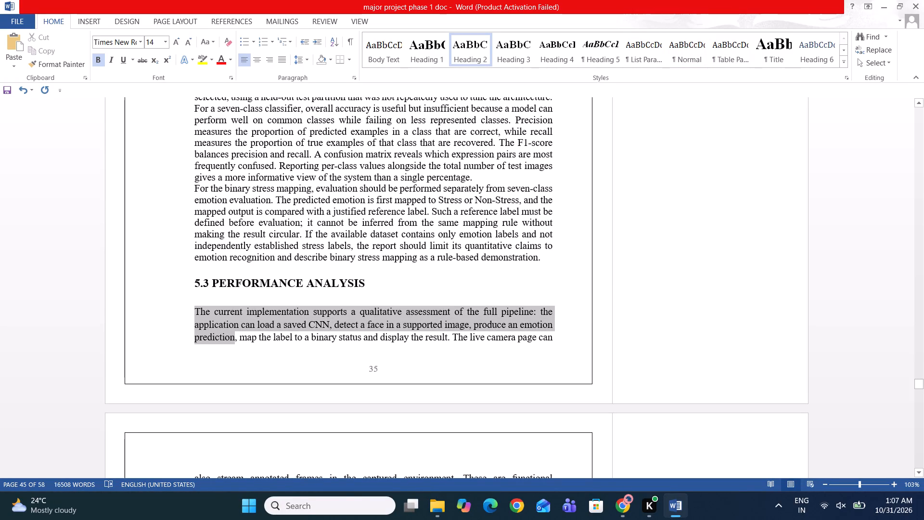
left_click_drag(232, 334, 255, 234)
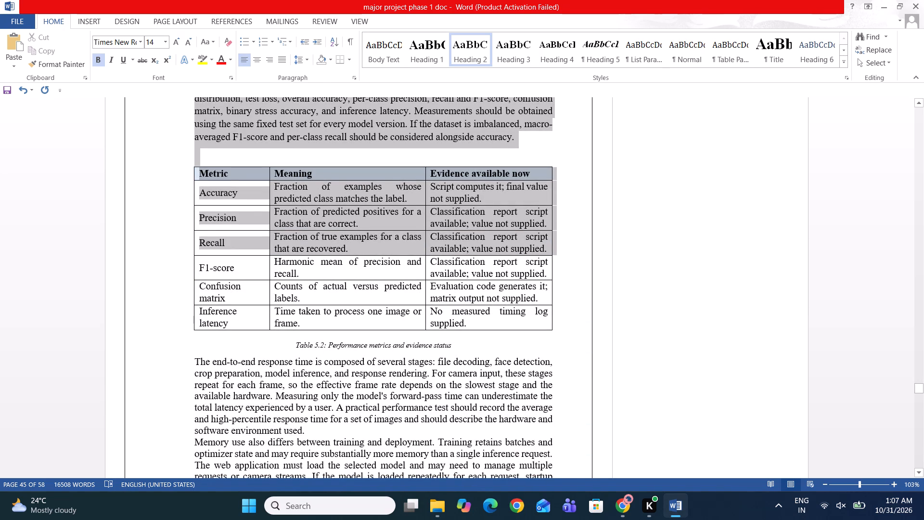
left_click_drag(255, 234, 197, 160)
left_click(197, 160)
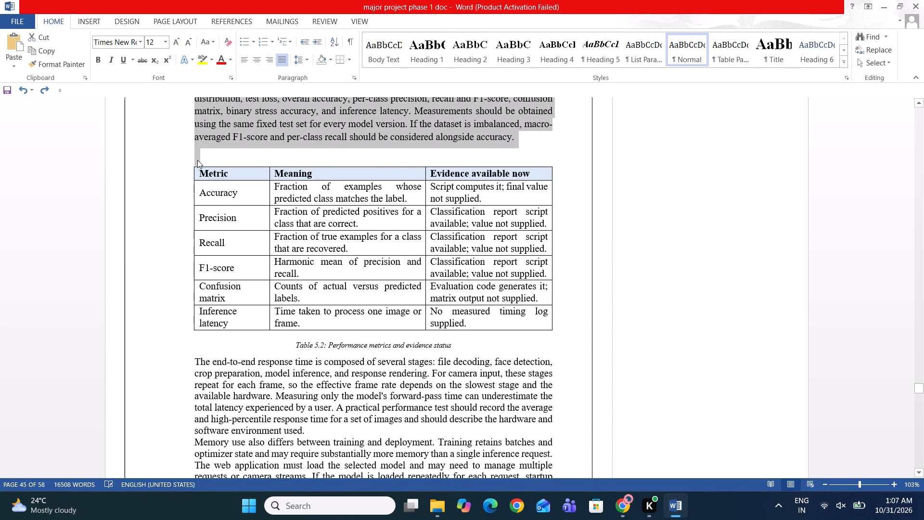
scroll(282, 279, "down", 1)
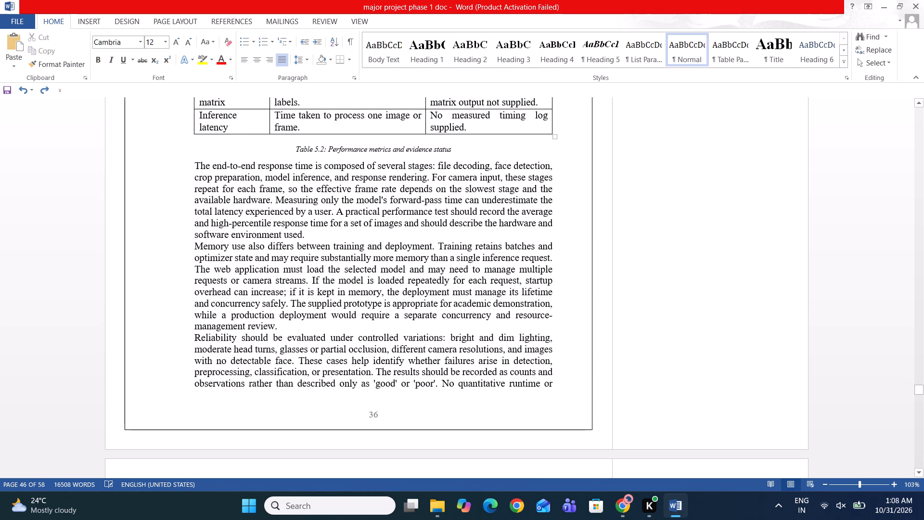
left_click_drag(205, 222, 240, 266)
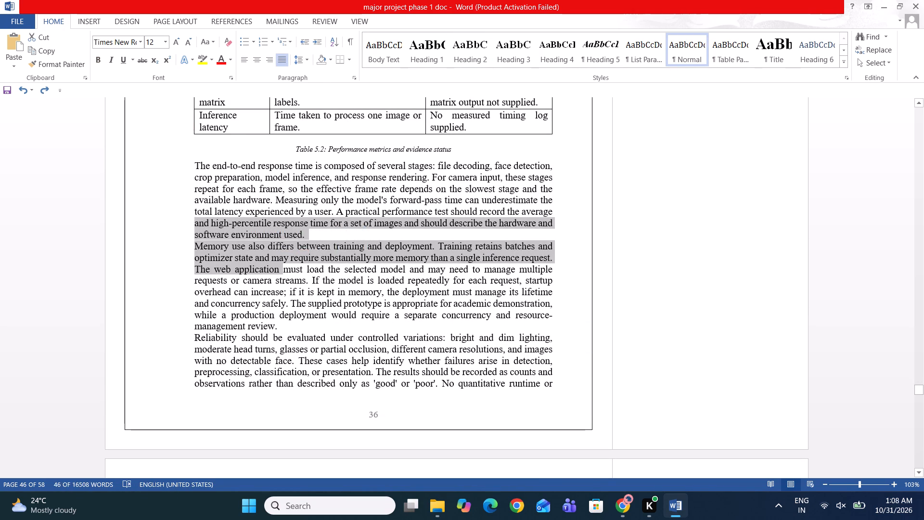
left_click_drag(192, 157, 229, 199)
double_click(229, 199)
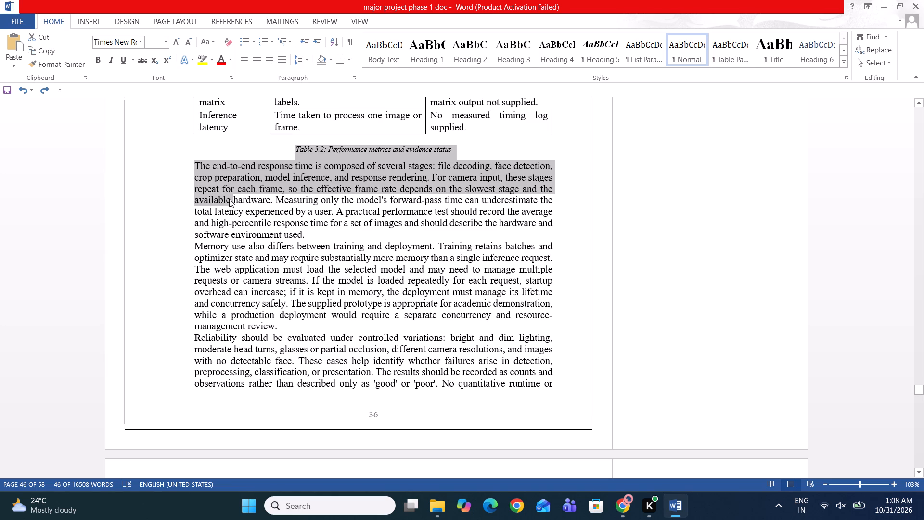
left_click_drag(229, 199, 245, 214)
left_click_drag(266, 258, 255, 254)
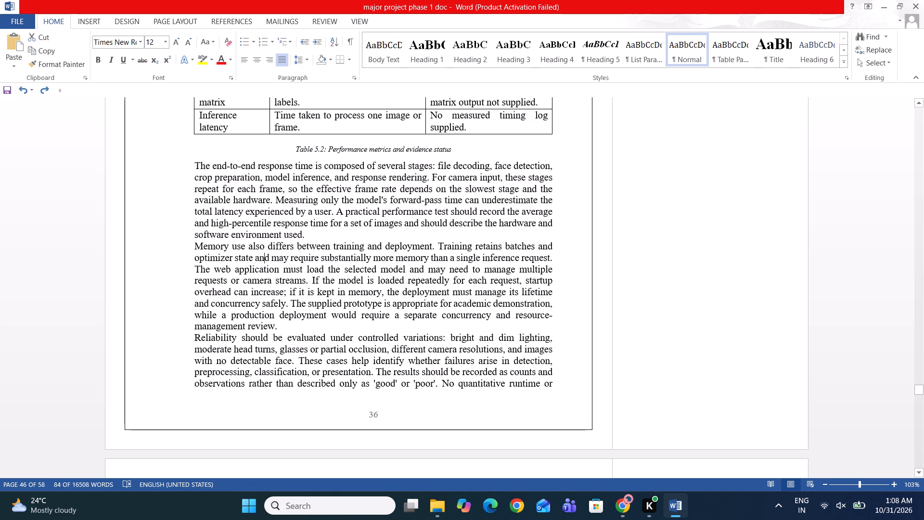
left_click_drag(255, 254, 200, 227)
left_click(200, 244)
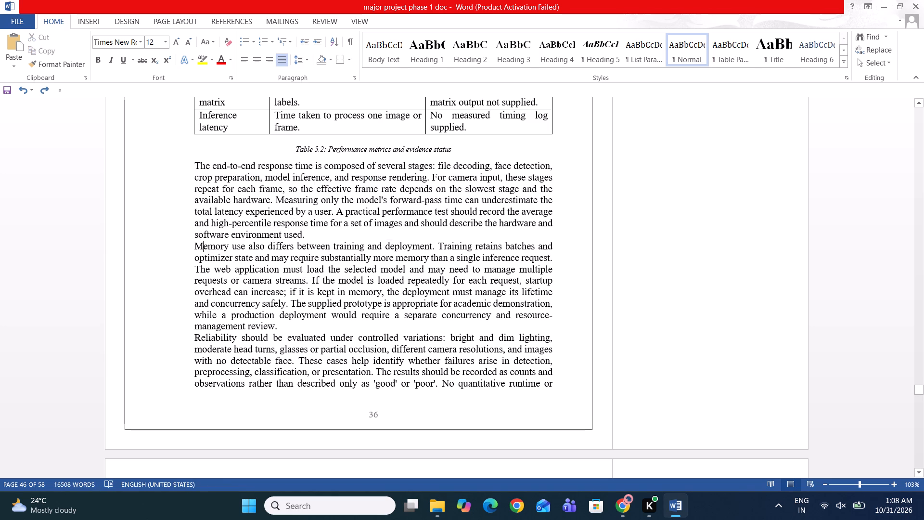
left_click_drag(192, 247, 269, 322)
left_click(269, 322)
left_click_drag(192, 332, 292, 407)
left_click(292, 407)
scroll(292, 407, "down", 1)
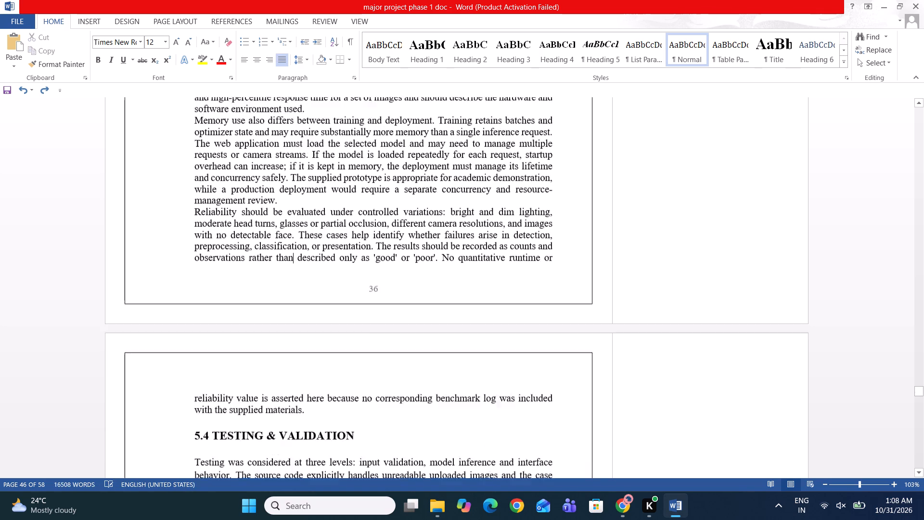
scroll(292, 407, "down", 1)
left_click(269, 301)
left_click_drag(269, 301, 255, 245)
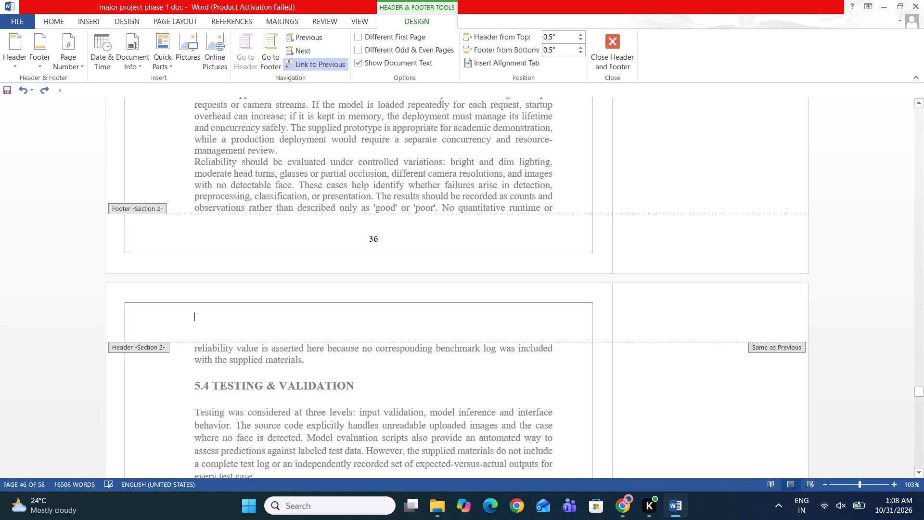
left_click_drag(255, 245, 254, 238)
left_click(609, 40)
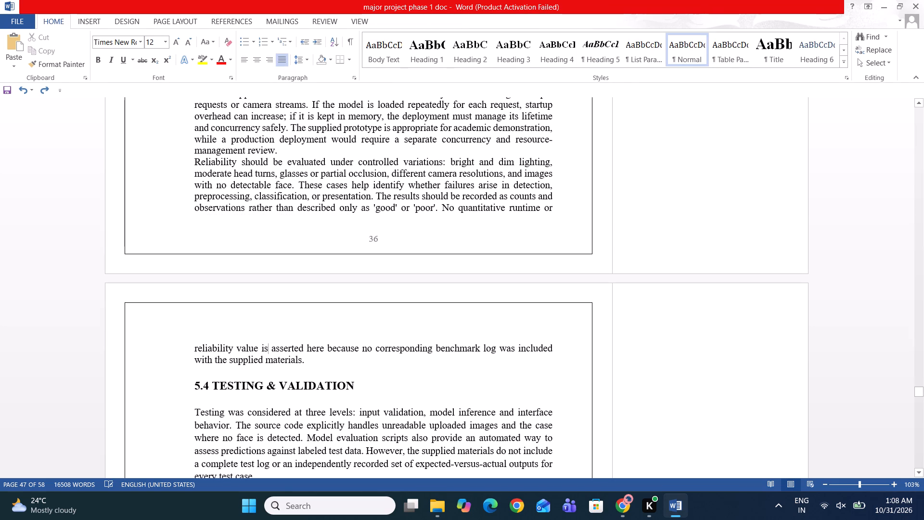
Check the font and size of the end of the 5.3 text and the body text under 5.4 TESTING & VALIDATION.
left_click(414, 146)
left_click_drag(414, 146, 463, 208)
left_click(463, 208)
left_click_drag(313, 375, 181, 314)
scroll(181, 314, "down", 1)
left_click_drag(157, 257, 187, 207)
left_click(187, 207)
left_click_drag(187, 207, 231, 244)
left_click(152, 265)
scroll(152, 265, "down", 1)
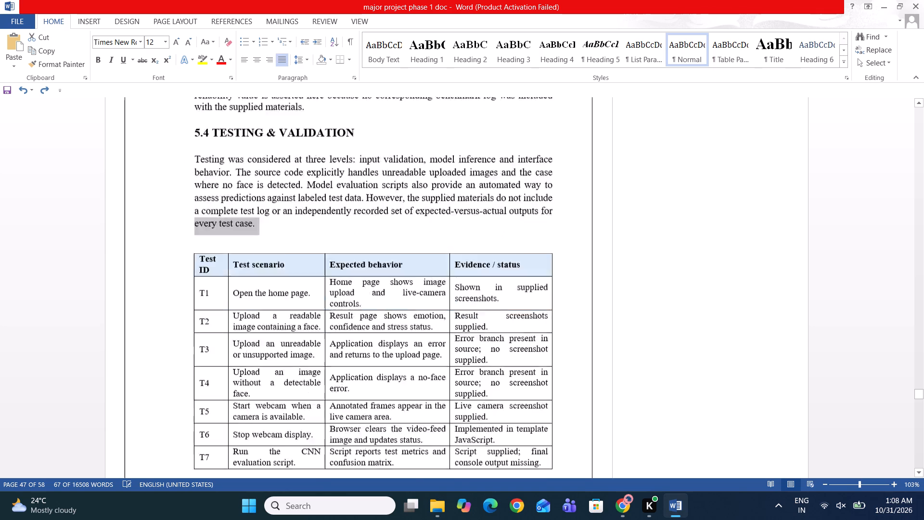
scroll(152, 265, "down", 2)
left_click_drag(190, 140, 323, 401)
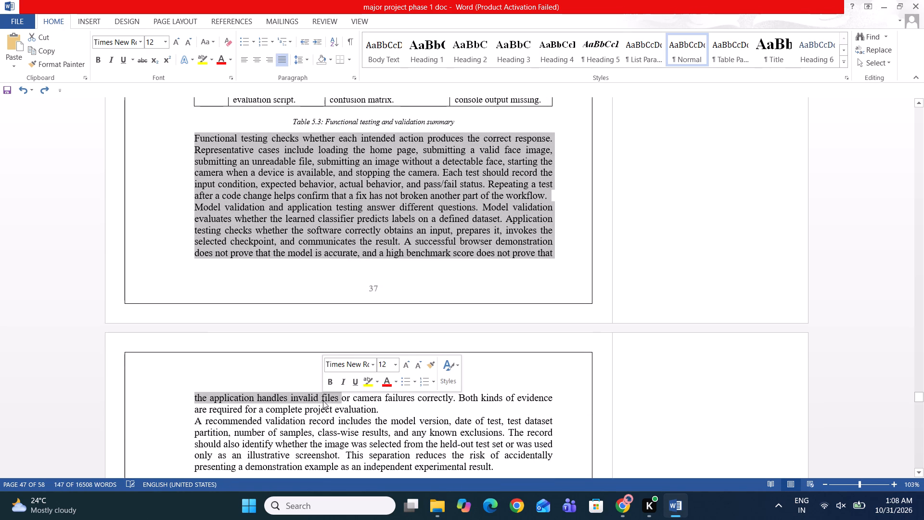
left_click(252, 361)
scroll(252, 361, "down", 2)
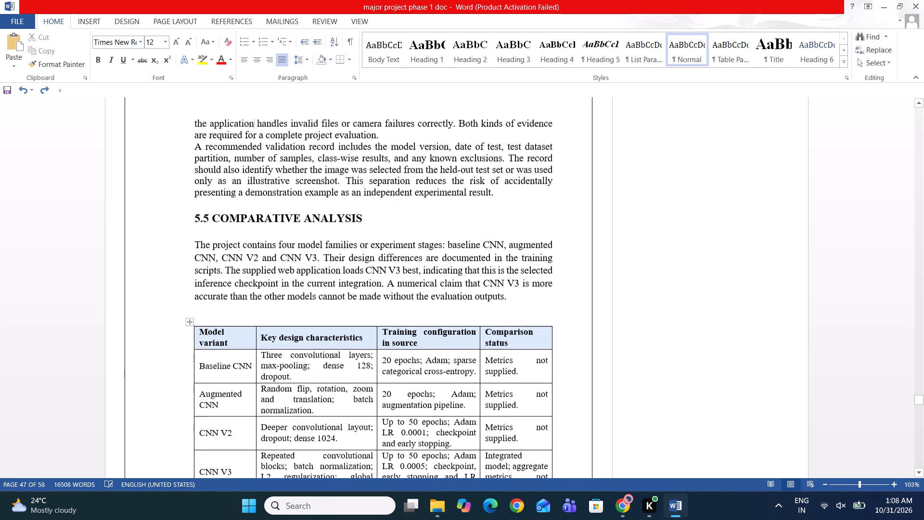
Check the font and size of the body text under 5.5 COMPARATIVE ANALYSIS, above and below Table 5.4.
left_click_drag(192, 260, 225, 270)
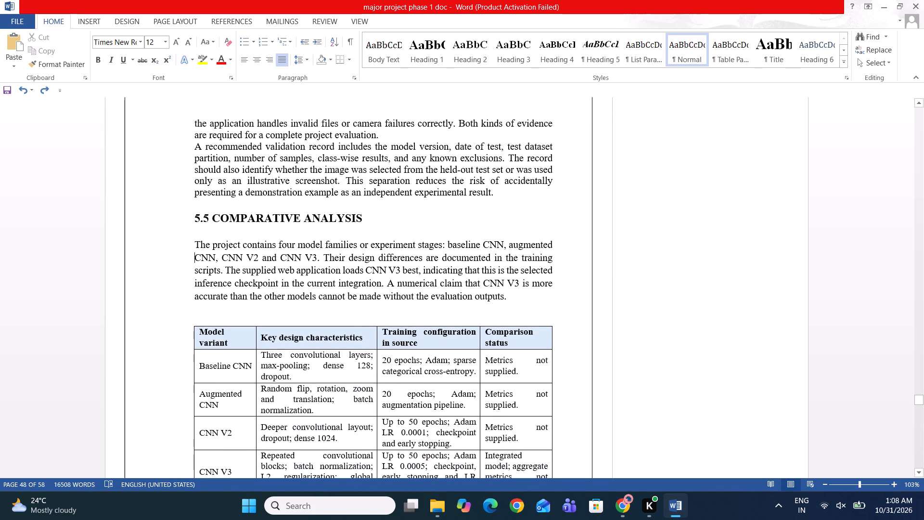
left_click_drag(225, 270, 351, 325)
left_click(351, 325)
scroll(351, 325, "down", 2)
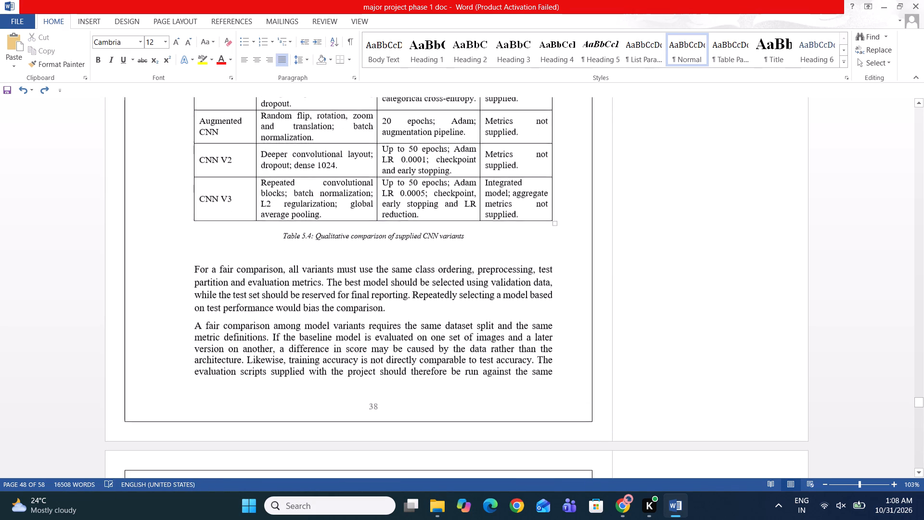
scroll(351, 325, "down", 2)
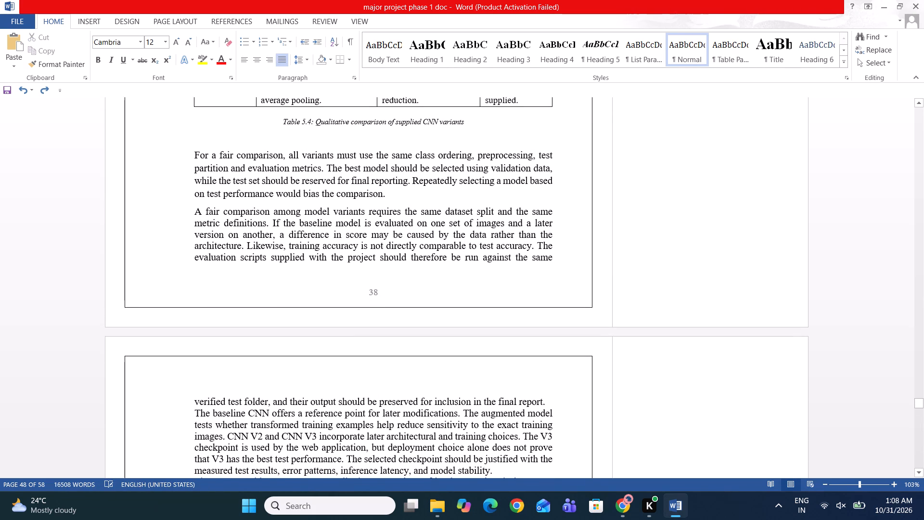
left_click_drag(174, 134, 339, 328)
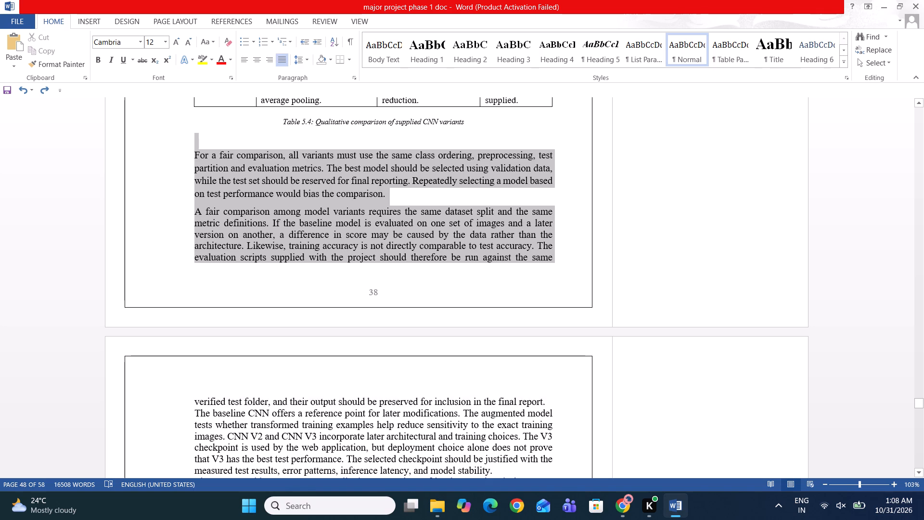
left_click_drag(339, 328, 347, 519)
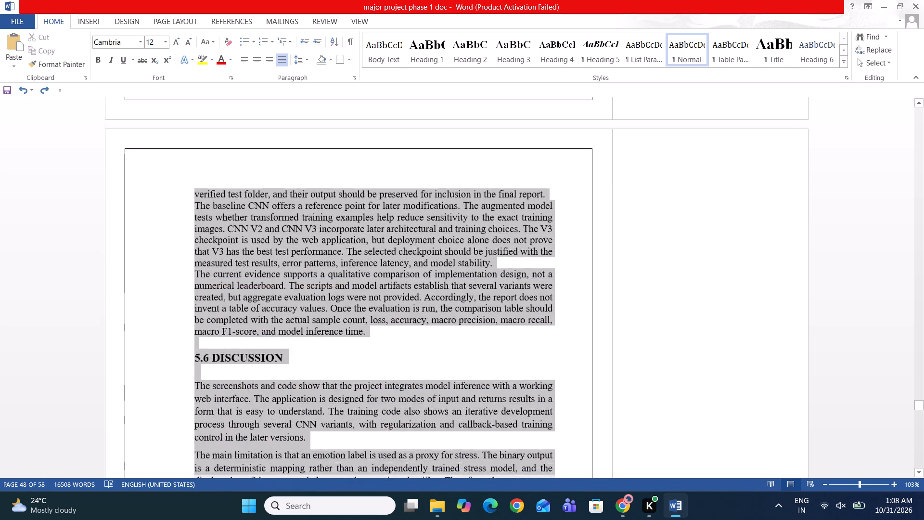
left_click_drag(347, 519, 280, 149)
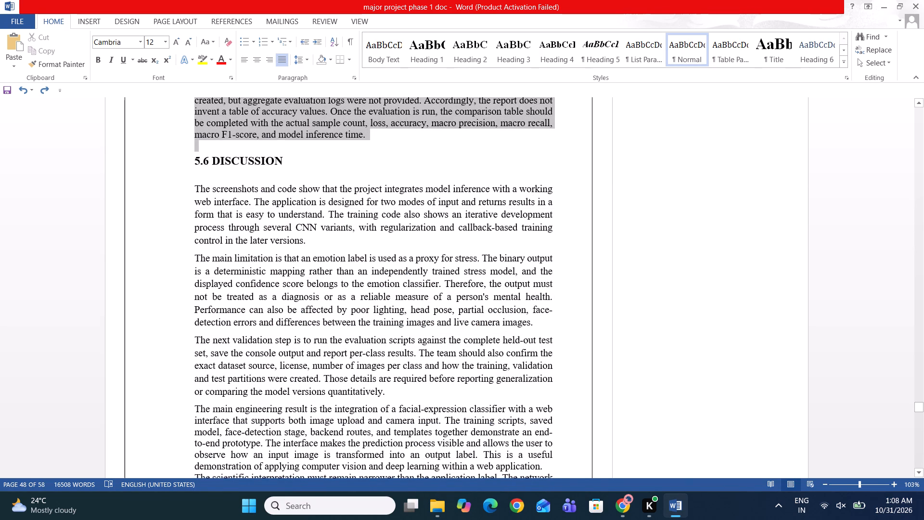
left_click_drag(280, 149, 310, 143)
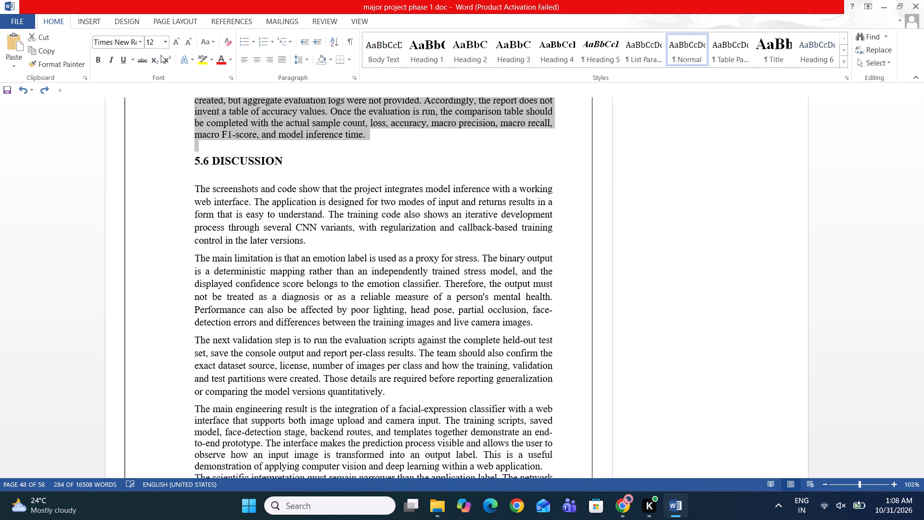
left_click(165, 143)
left_click(311, 146)
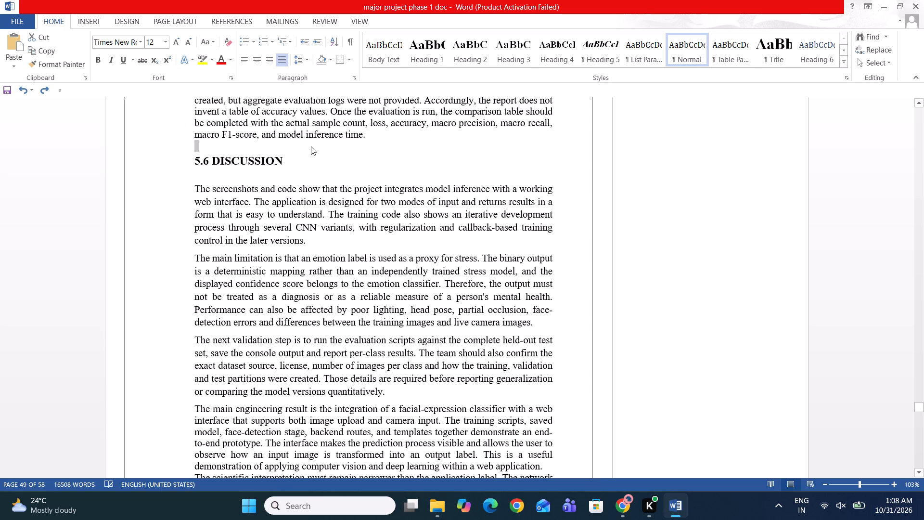
Check the font and size of the 5.5 COMPARATIVE ANALYSIS paragraphs directly below Table 5.4.
scroll(311, 146, "right", 1)
scroll(311, 146, "up", 1, "ctrl")
scroll(311, 146, "right", 1, "ctrl")
scroll(311, 146, "up", 3)
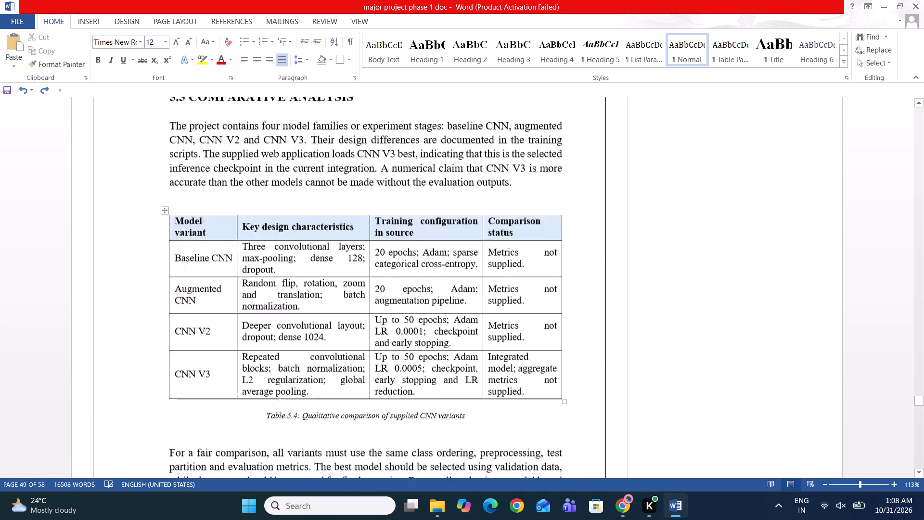
scroll(311, 146, "up", 1)
scroll(242, 296, "down", 2)
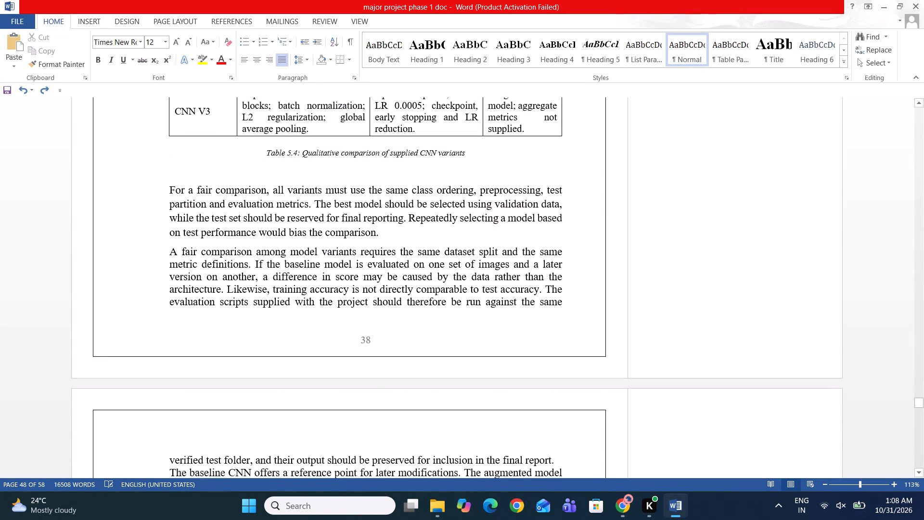
left_click_drag(164, 182, 325, 287)
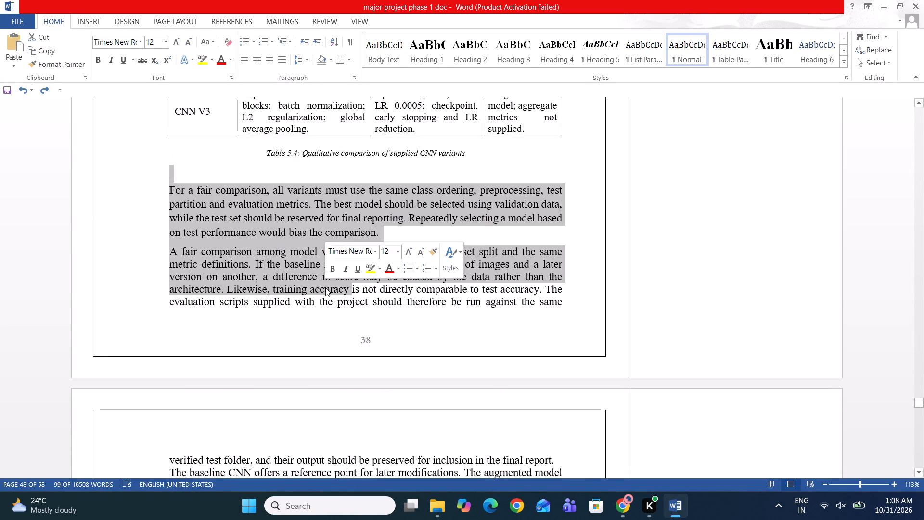
left_click(272, 322)
Apply Times New Roman to the rest of the 5.5 text, from "verified test folder" down to the heading 5.6 DISCUSSION.
scroll(296, 379, "down", 2)
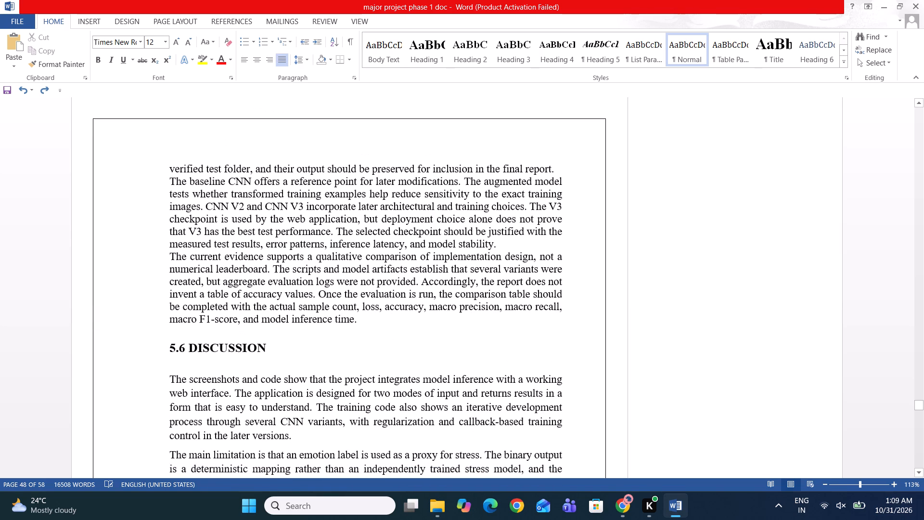
left_click_drag(172, 158, 360, 317)
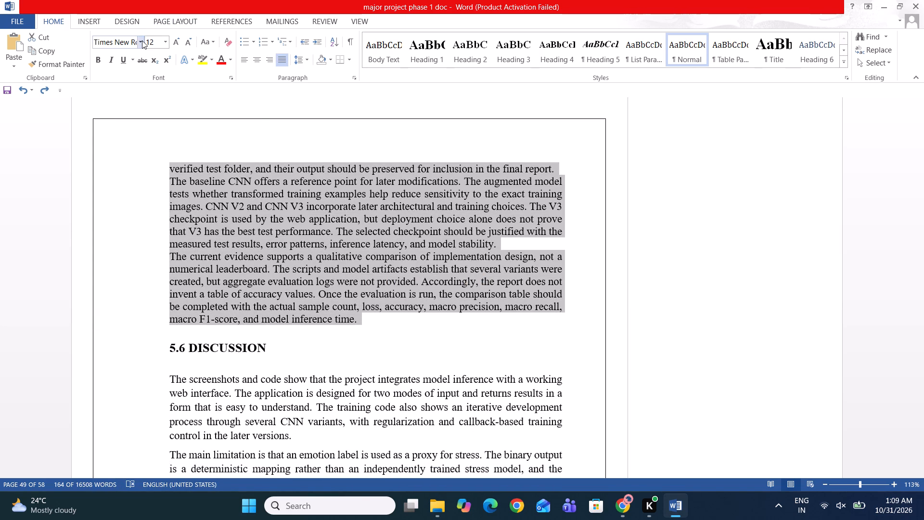
left_click(142, 40)
left_click(141, 108)
left_click(320, 279)
Check the font and size of the body text under 5.6 DISCUSSION through to the end of Chapter 5.
scroll(320, 279, "down", 2)
scroll(280, 225, "up", 1)
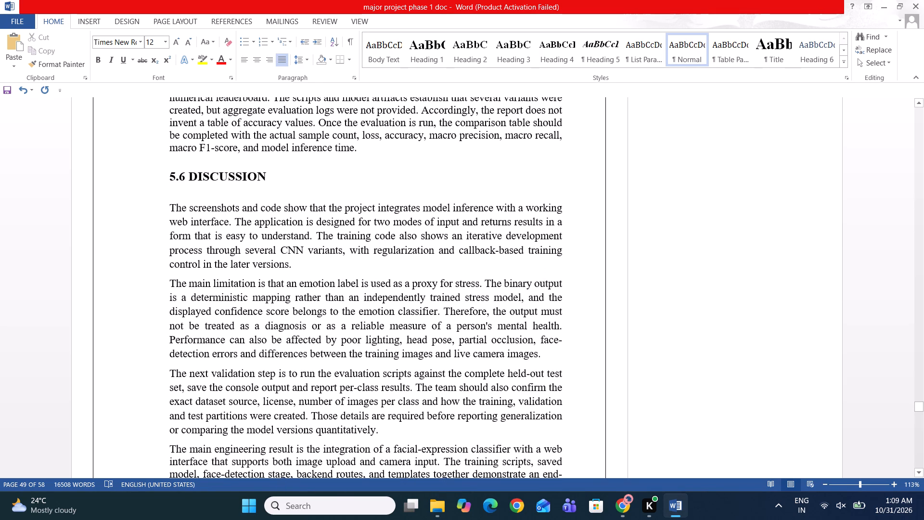
left_click_drag(162, 200, 250, 303)
left_click_drag(250, 303, 346, 243)
left_click(346, 243)
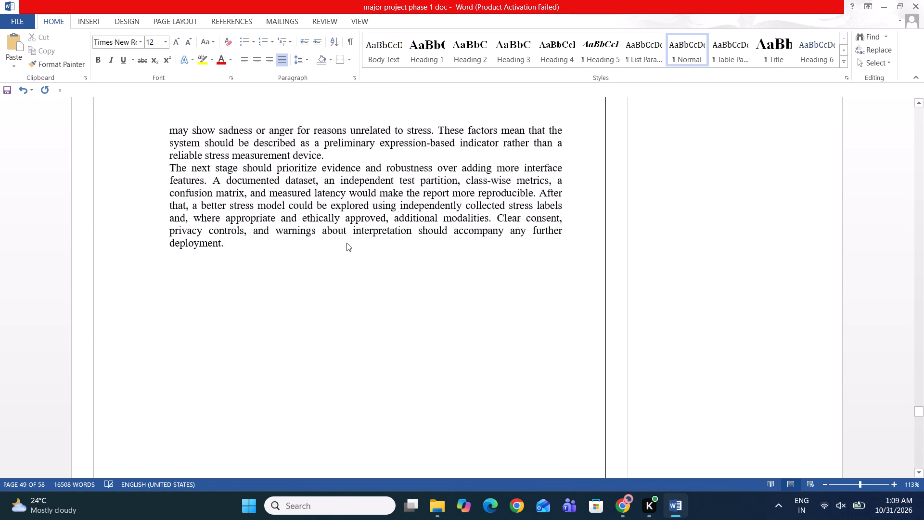
Check the font and size of the 6.1 CONCLUSION text and of the bullets and paragraphs under 6.2 LIMITATIONS.
scroll(346, 243, "down", 4)
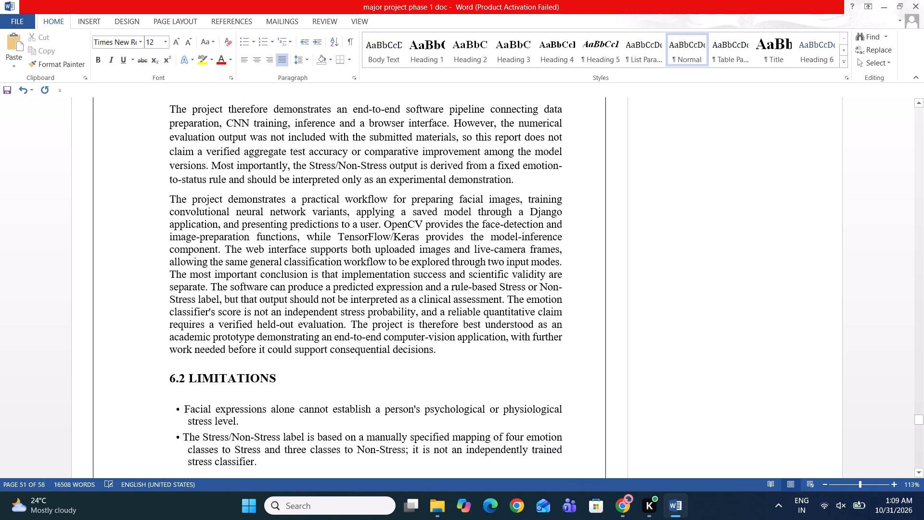
left_click_drag(267, 197, 341, 282)
scroll(341, 282, "down", 1)
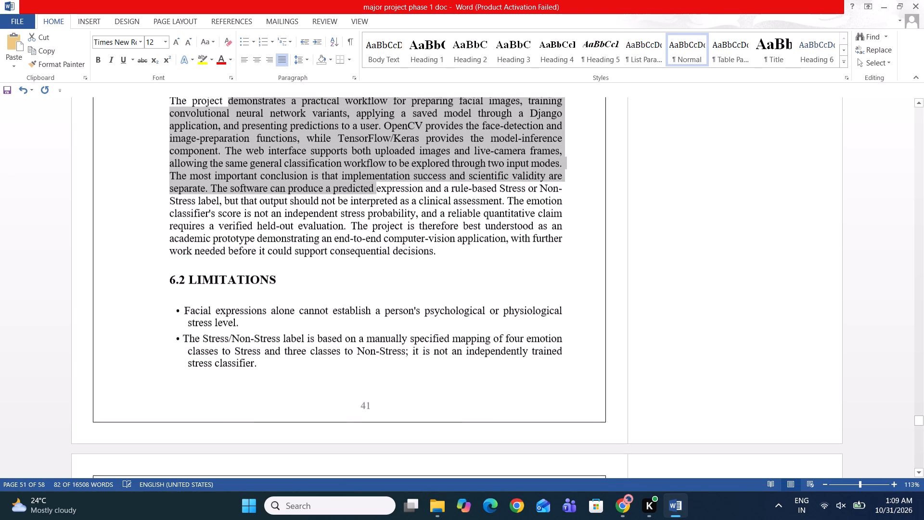
left_click_drag(317, 294, 184, 307)
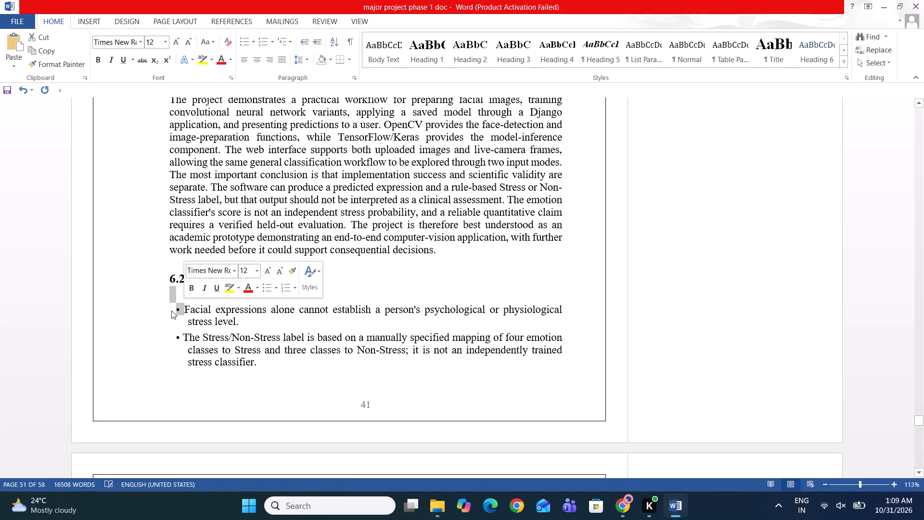
left_click(171, 311)
left_click_drag(171, 311, 291, 519)
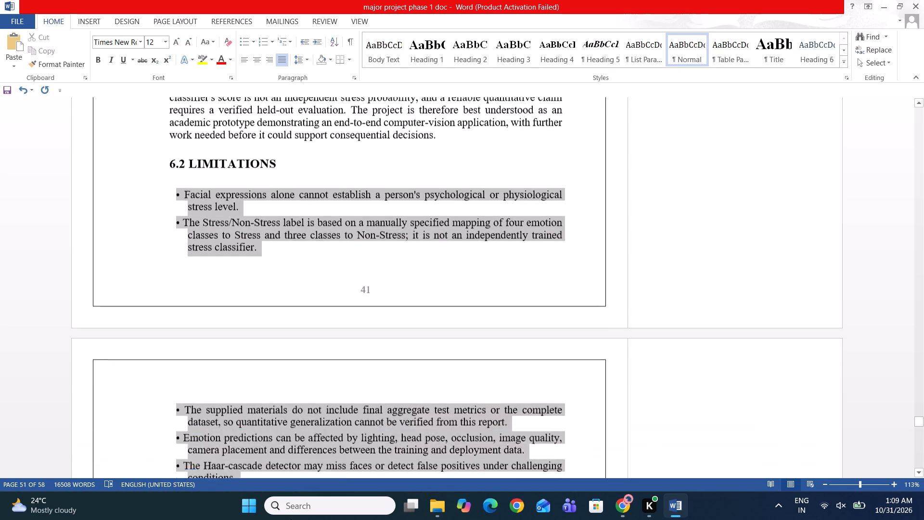
left_click_drag(291, 519, 286, 447)
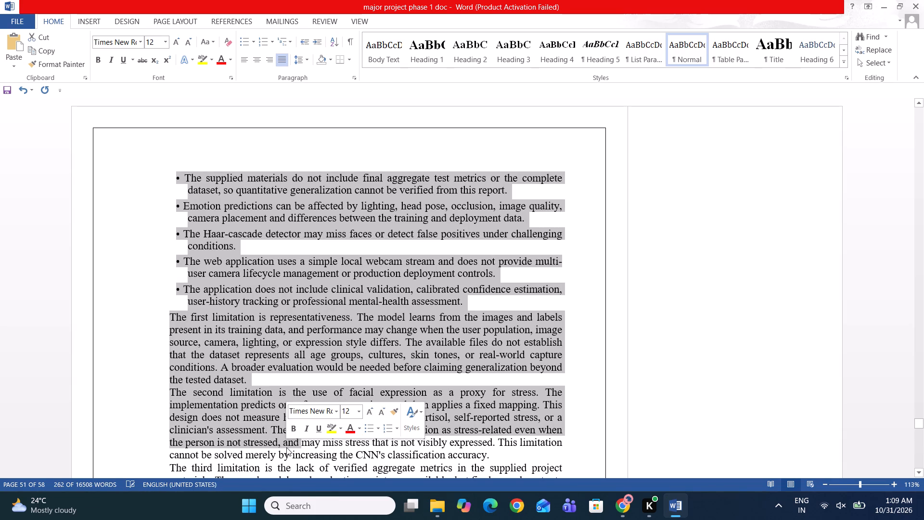
left_click(286, 447)
Check the font and size of the text under 6.3 FUTURE SCOPE and look over Appendices A and B.
scroll(286, 447, "down", 2)
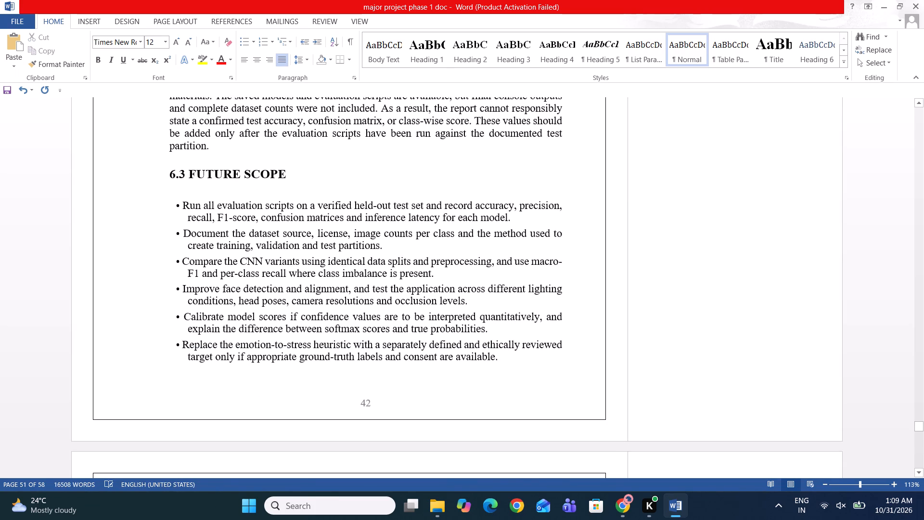
left_click_drag(170, 203, 385, 485)
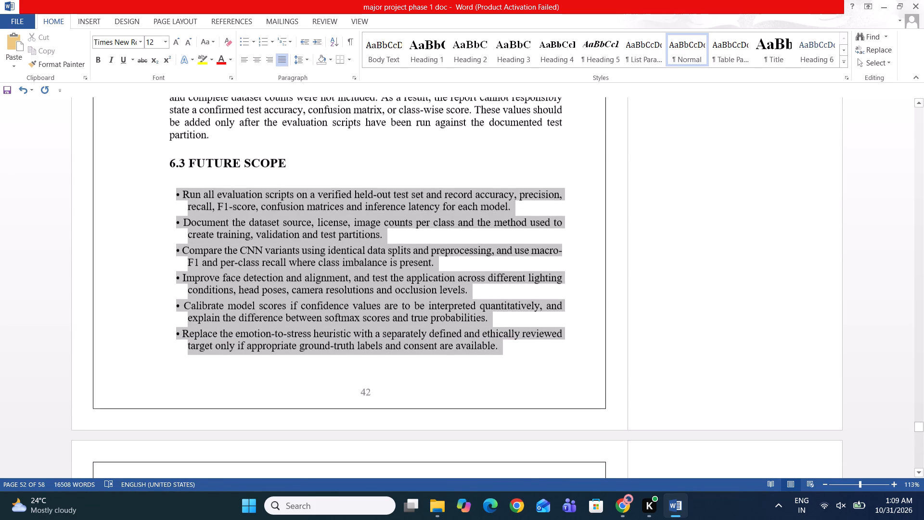
left_click_drag(385, 485, 389, 171)
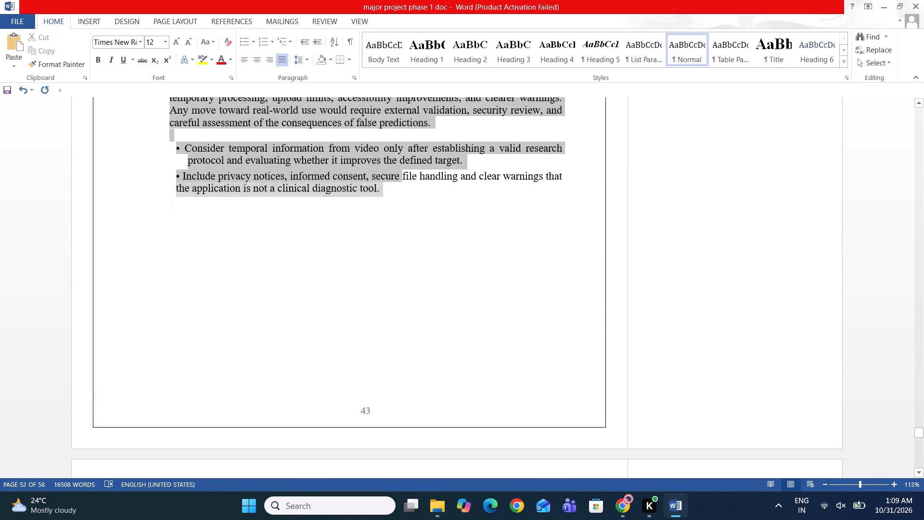
left_click_drag(389, 171, 389, 168)
left_click(389, 168)
scroll(368, 245, "down", 4)
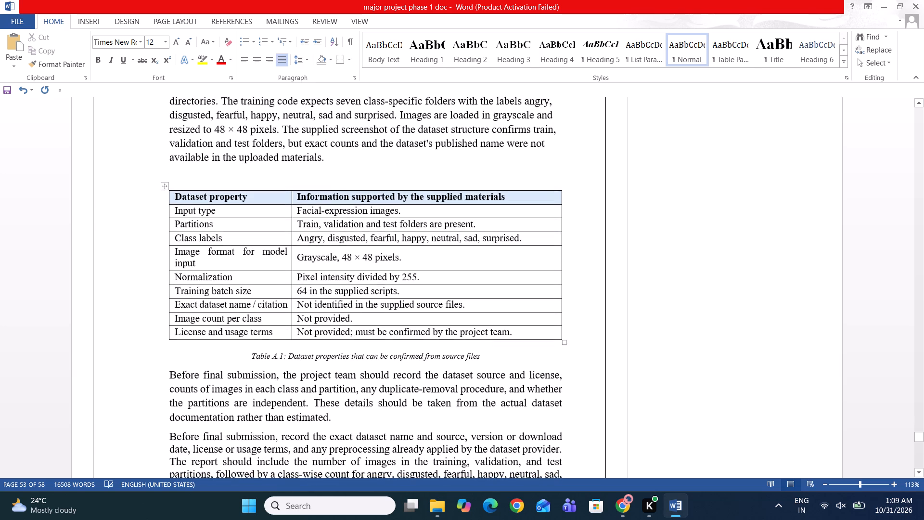
scroll(368, 245, "down", 4)
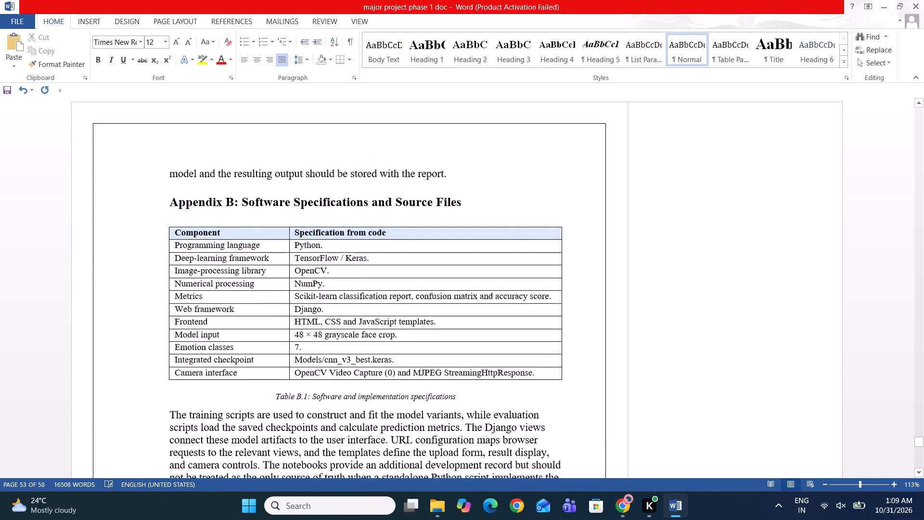
scroll(368, 245, "up", 12)
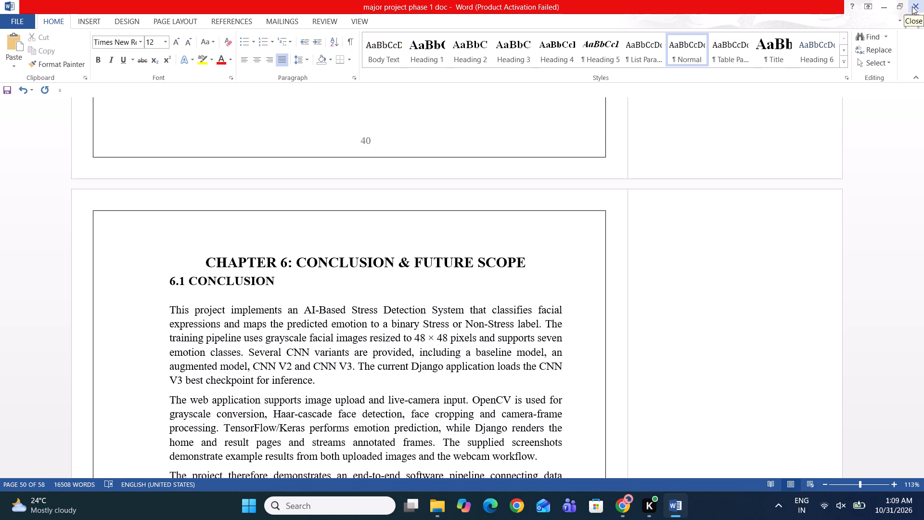
Save a copy of the report as a Word document named "major project phase 1 doc updated" in the Downloads folder.
left_click(26, 19)
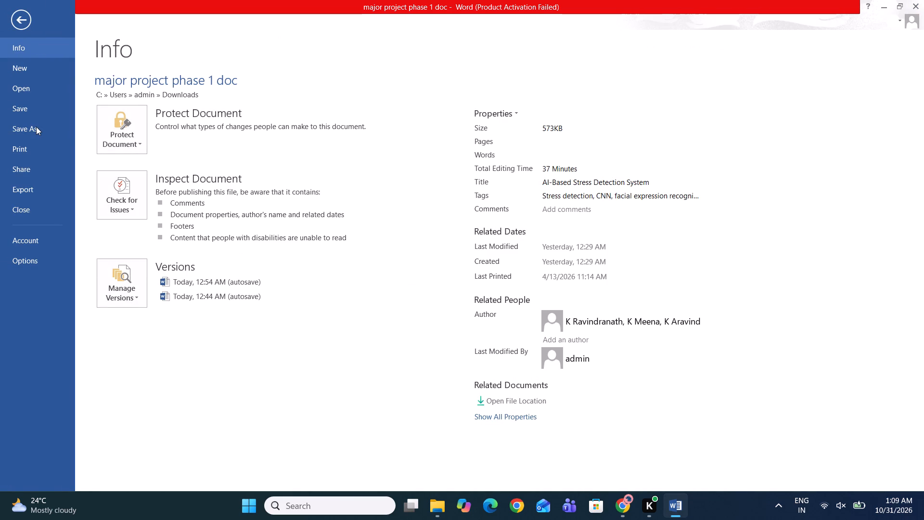
left_click(36, 127)
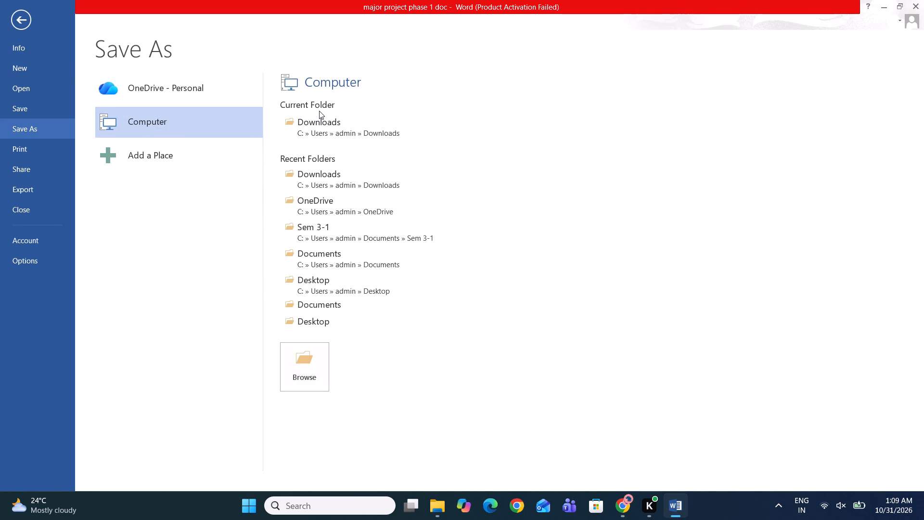
left_click_drag(319, 111, 319, 137)
left_click(319, 137)
left_click(219, 201)
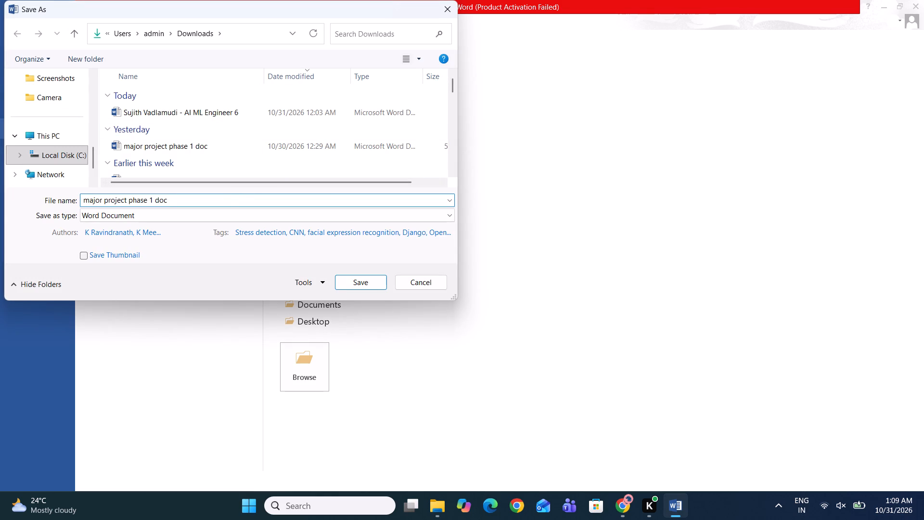
key("space")
key("u")
type("pda")
type("te")
key("space")
key("BackSpace")
key("d")
left_click(353, 284)
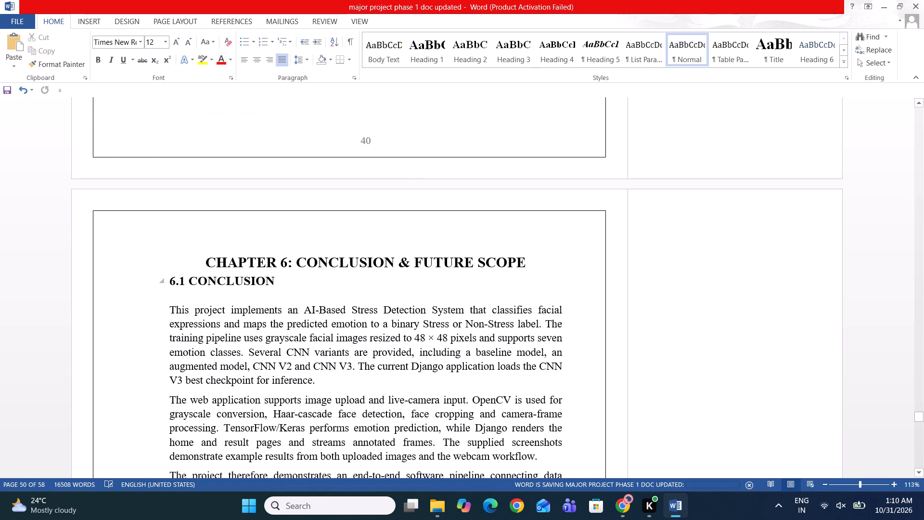
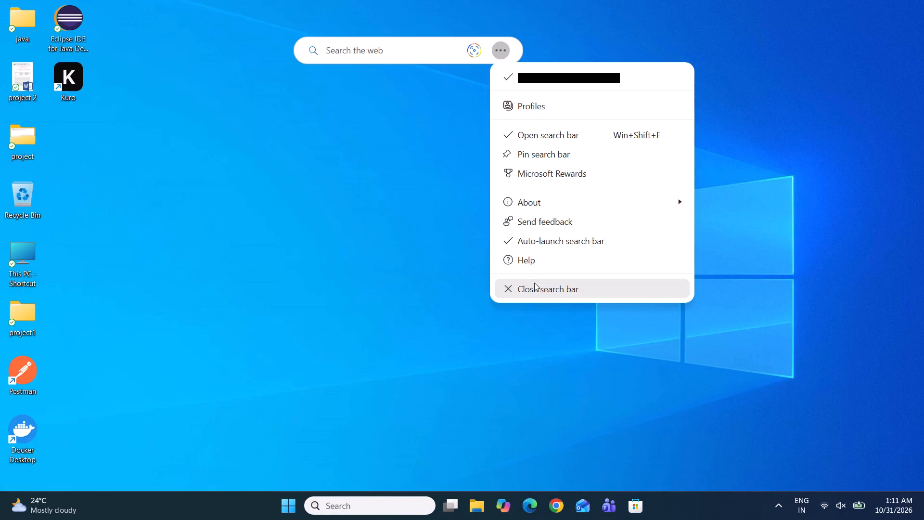
Close the desktop web search bar and confirm closing it, leaving its auto-launch and warning options unselected.
left_click(365, 172)
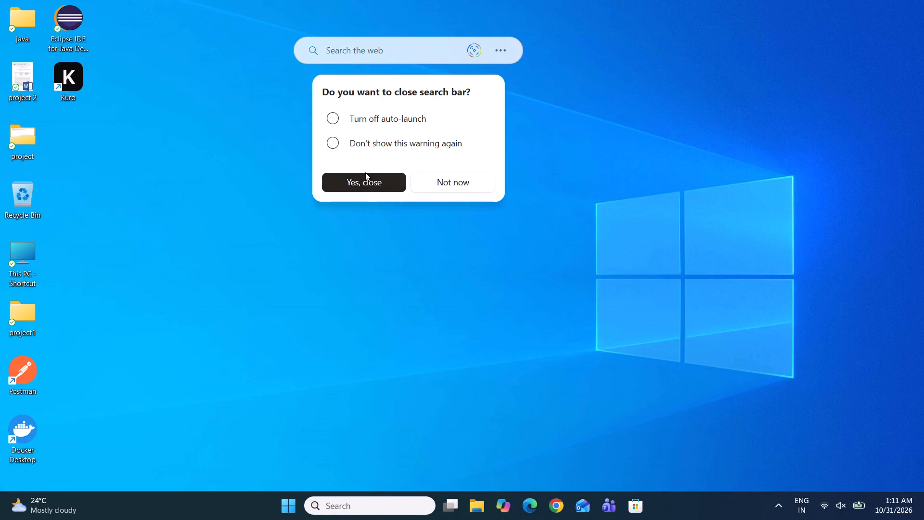
left_click(376, 189)
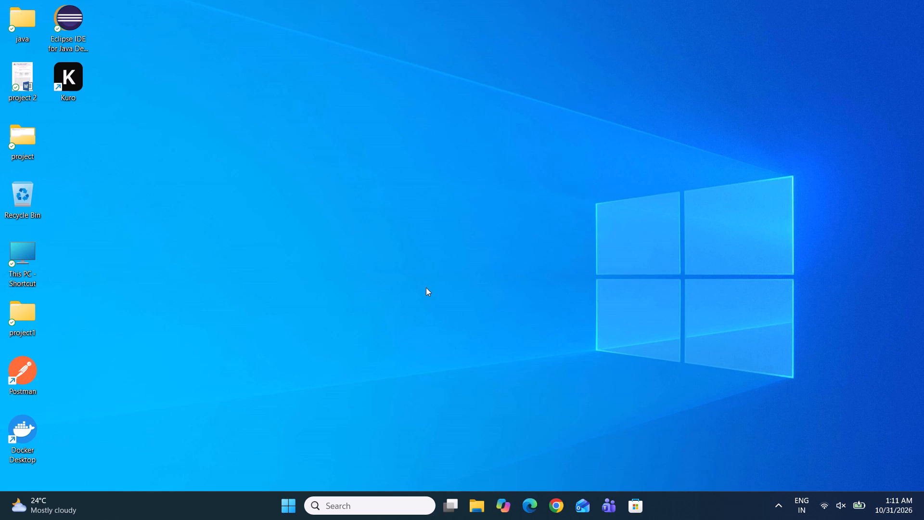
Bring up the Windows shutdown dialog from the desktop and choose Shut down as the action.
key("alt+F4")
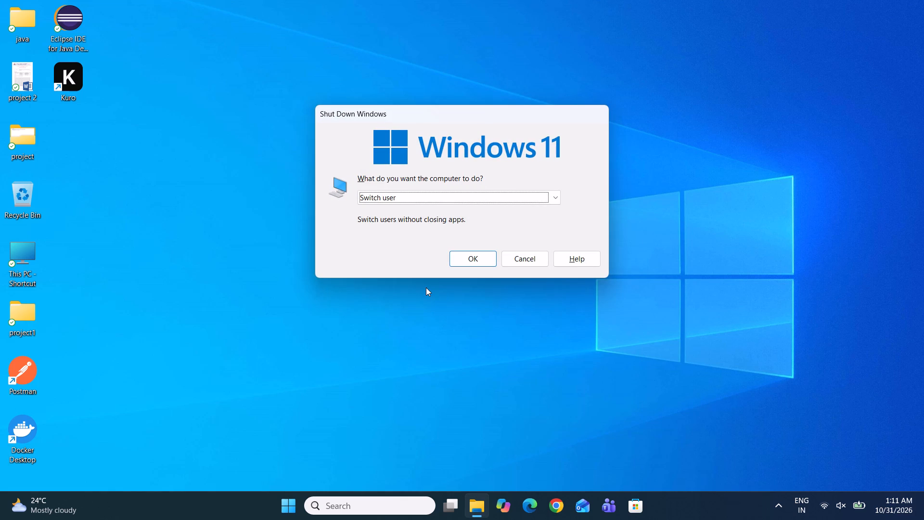
key("Down")
key("Down")
key("Down")
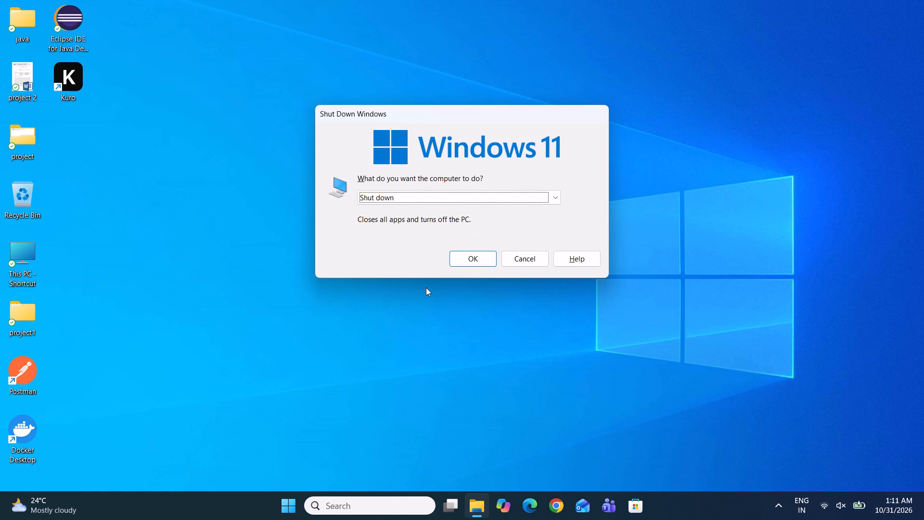